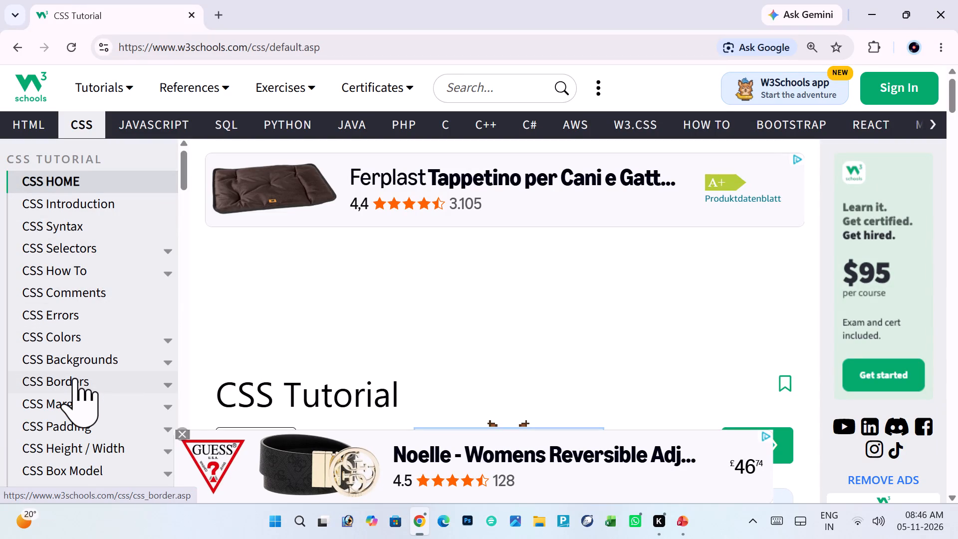
Open the CSS Comments lesson of the CSS tutorial.
{"action": "scroll", "coordinate": [74, 378], "scroll_direction": "down", "scroll_amount": 1}
{"action": "left_click", "coordinate": [85, 278]}
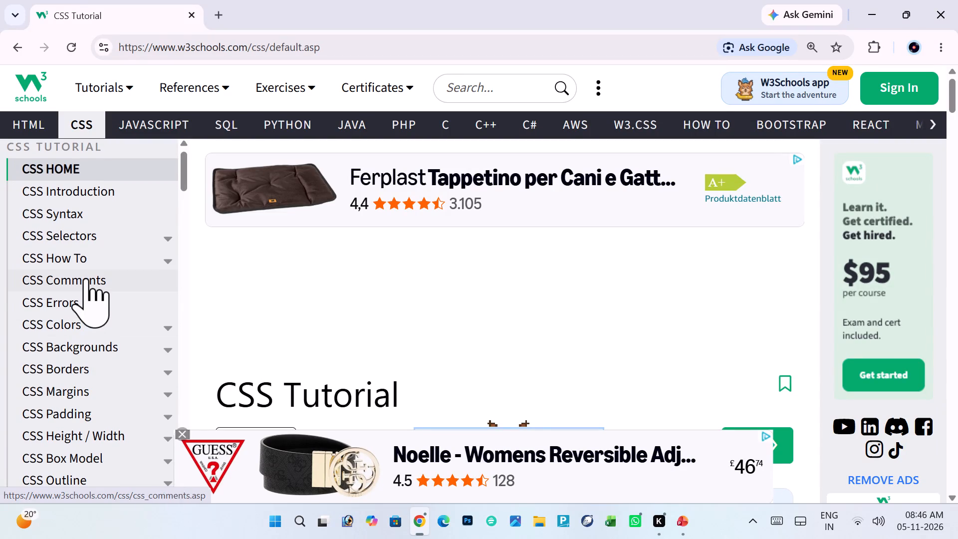
Highlight the "CSS Comments" section heading above the lesson's introductory text.
{"action": "scroll", "coordinate": [328, 314], "scroll_direction": "down", "scroll_amount": 3}
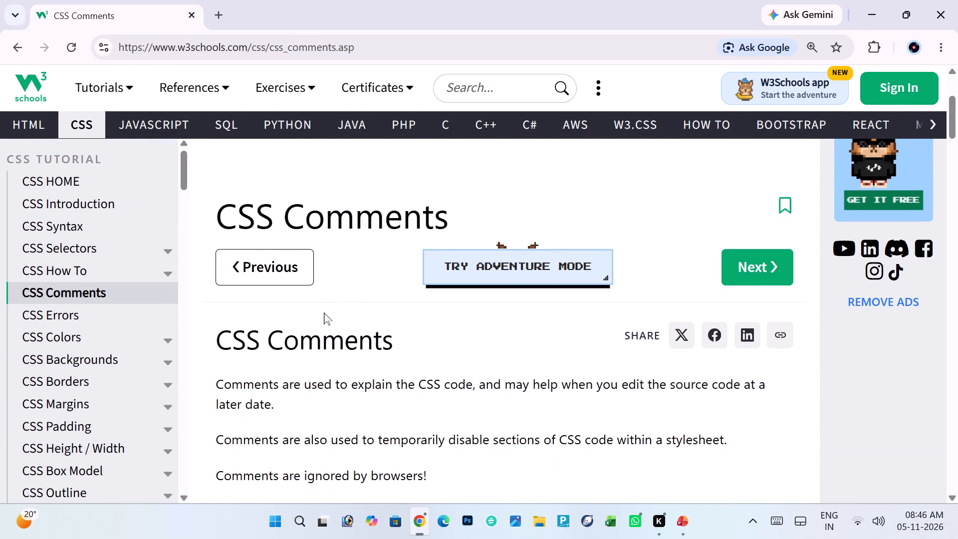
{"action": "scroll", "coordinate": [244, 388], "scroll_direction": "down", "scroll_amount": 2}
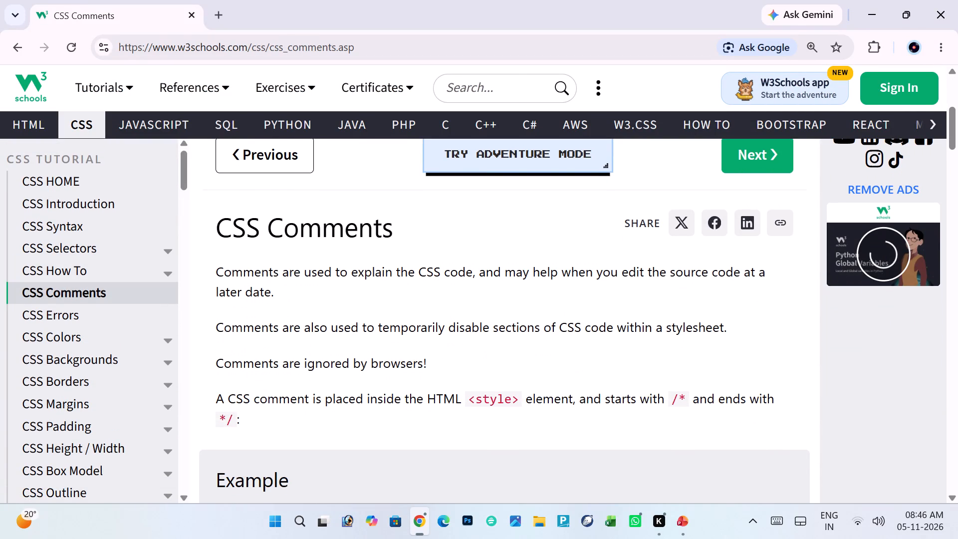
{"action": "left_click_drag", "start_coordinate": [221, 229], "coordinate": [437, 230]}
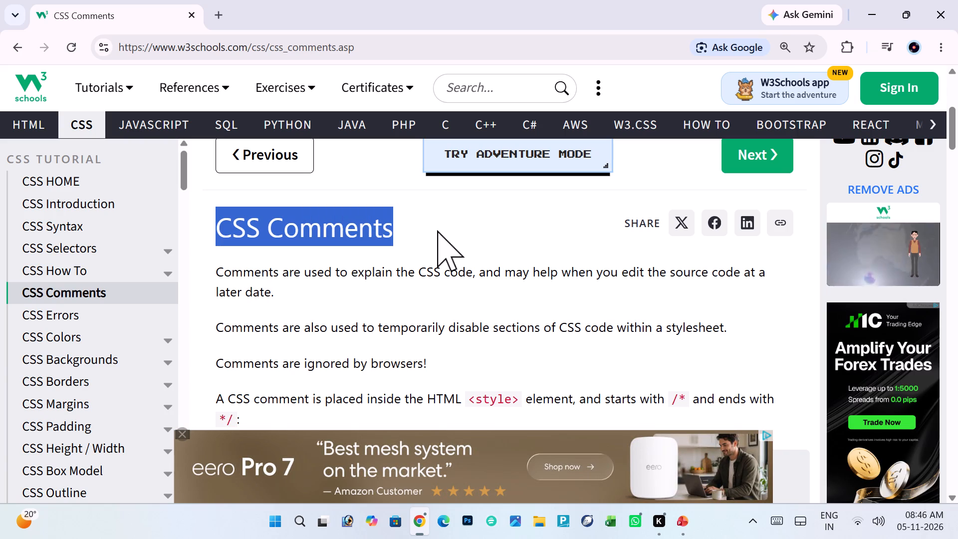
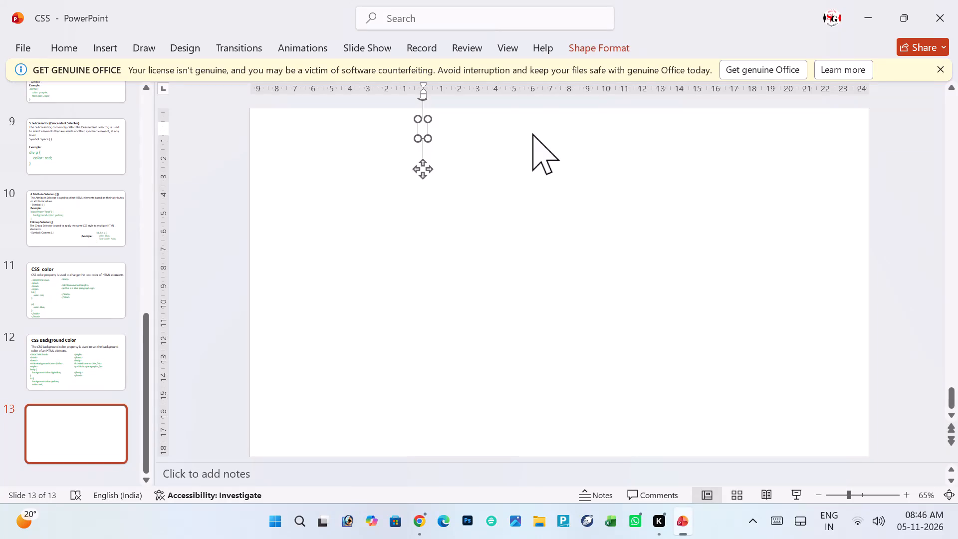
Paste the copied "CSS Comments" heading into the empty text box on slide 13, removing the trailing blank line.
{"action": "key", "text": "ctrl+v"}
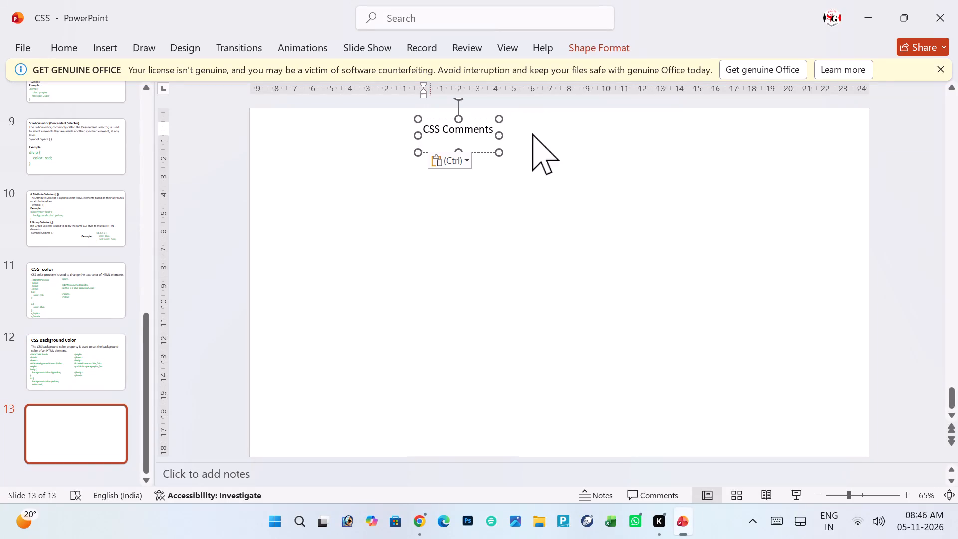
{"action": "key", "text": "BackSpace"}
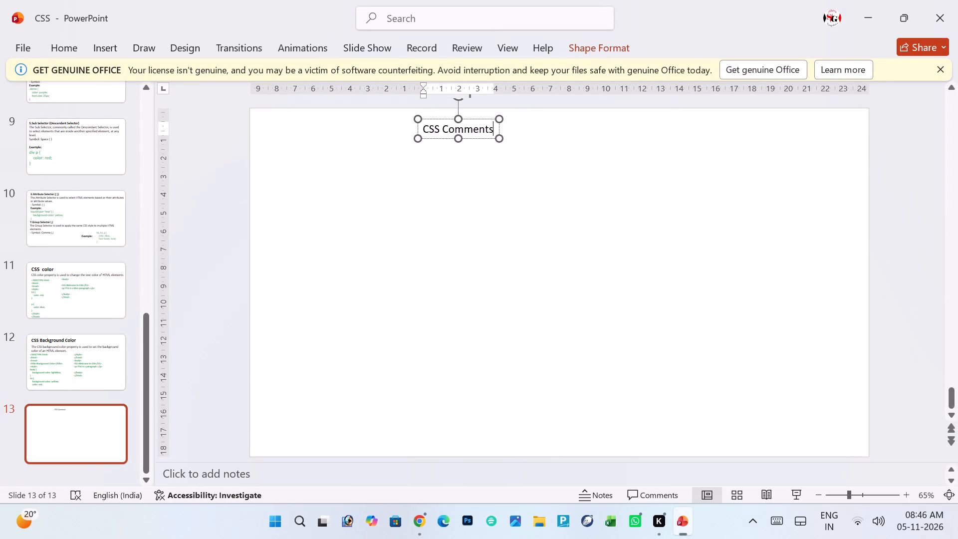
Enlarge the "CSS Comments" heading text by eight font-size increments and make it bold.
{"action": "left_click", "coordinate": [479, 139]}
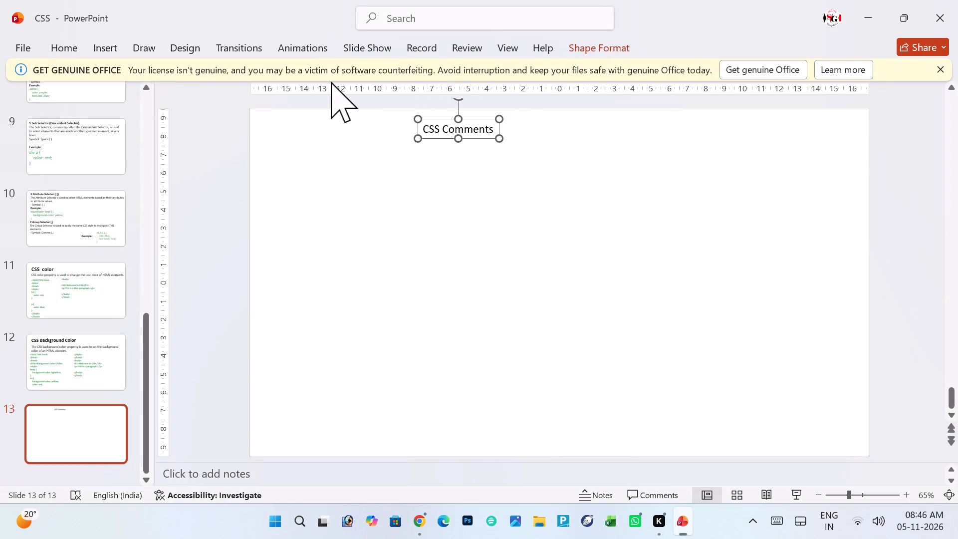
{"action": "key", "text": "ctrl+shift+period"}
{"action": "key", "text": "ctrl+shift+period"}
{"action": "key", "text": "ctrl+shift+period"}
{"action": "key", "text": "ctrl+shift+period"}
{"action": "key", "text": "ctrl+shift+period"}
{"action": "key", "text": "ctrl+shift+period"}
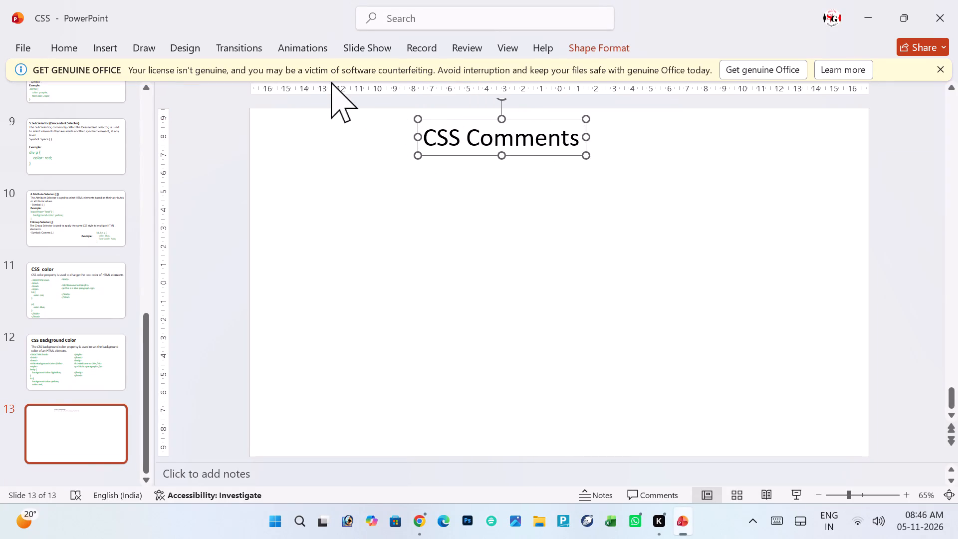
{"action": "key", "text": "ctrl+shift+period"}
{"action": "key", "text": "ctrl+shift+period"}
{"action": "key", "text": "ctrl+b"}
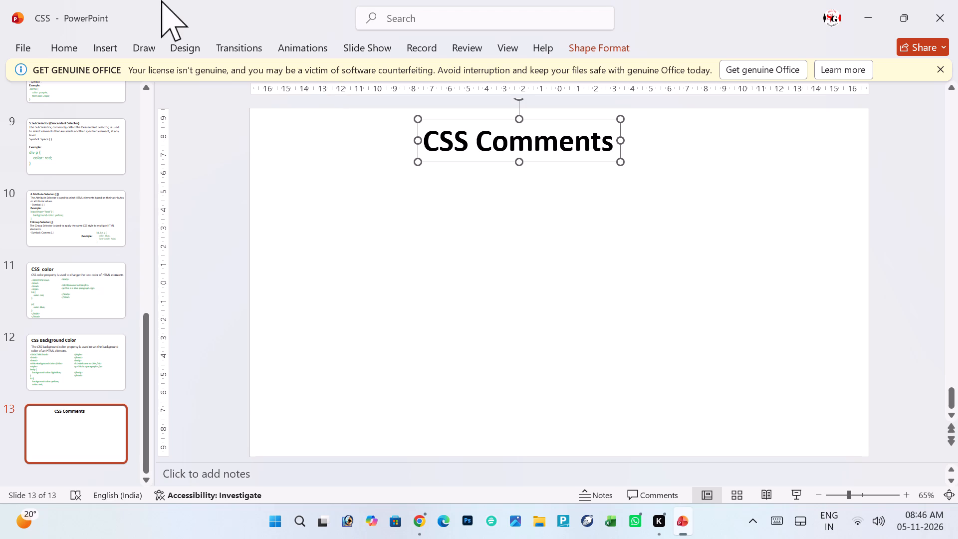
Reposition the "CSS Comments" heading near the top centre of slide 13 and deselect it.
{"action": "left_click_drag", "start_coordinate": [477, 163], "coordinate": [505, 156]}
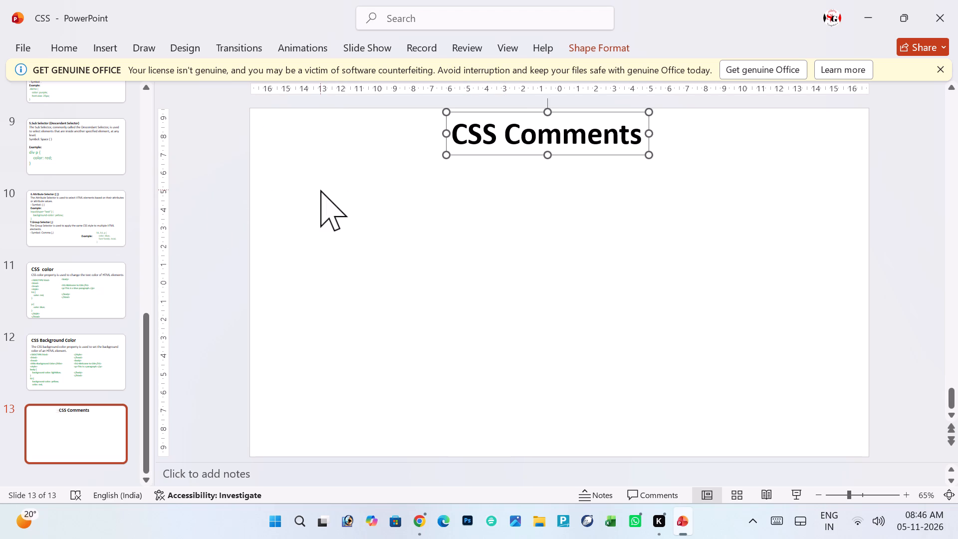
{"action": "left_click", "coordinate": [320, 190]}
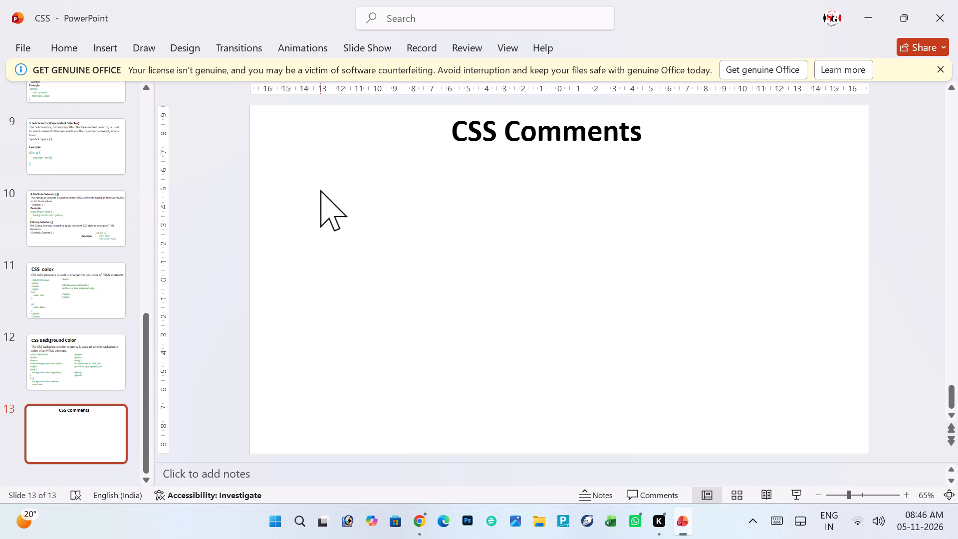
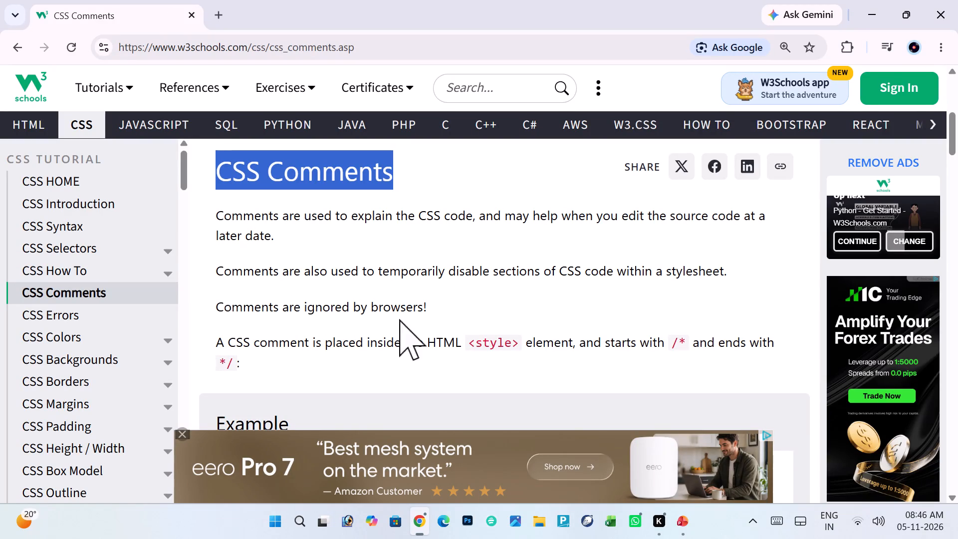
Select the introductory paragraph from "Comments are used to explain the CSS code" through "later date." beneath the CSS Comments heading.
{"action": "left_click", "coordinate": [328, 348]}
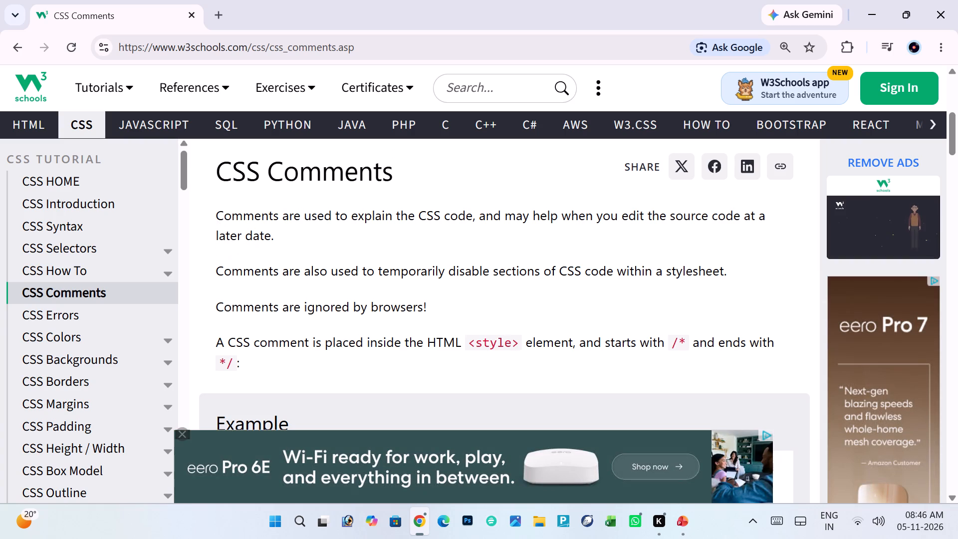
{"action": "left_click_drag", "start_coordinate": [216, 216], "coordinate": [318, 227]}
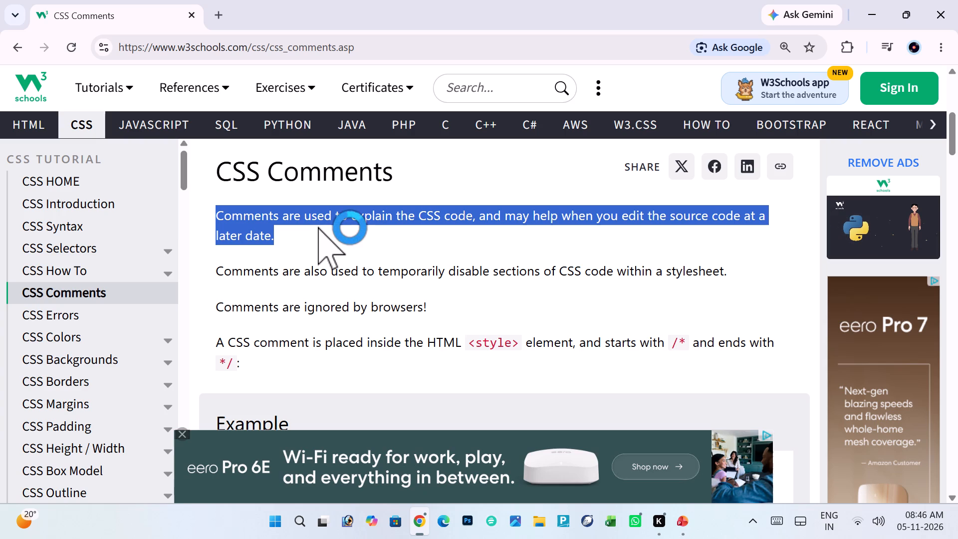
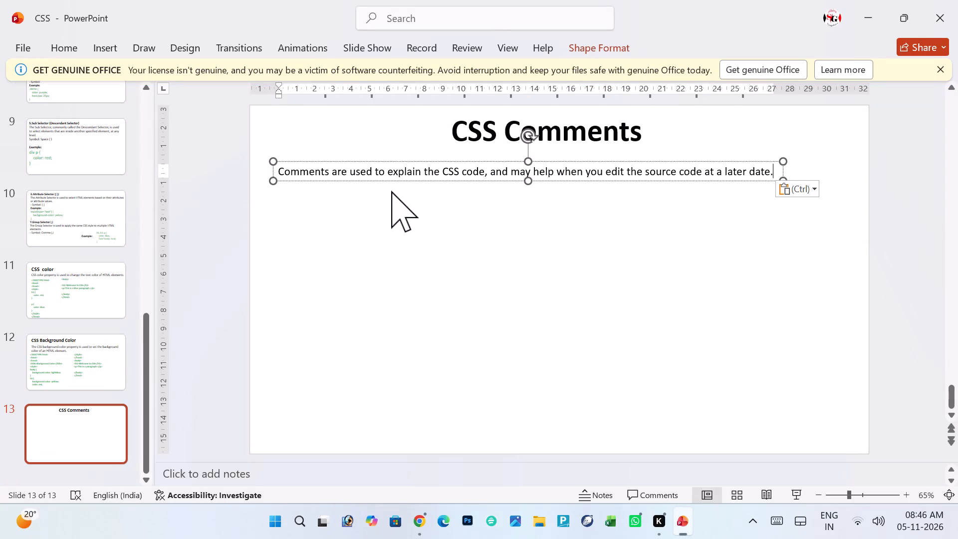
Enlarge the comments paragraph by three font-size increments and fit its text box within the slide width, just beneath the CSS Comments heading.
{"action": "left_click", "coordinate": [636, 159]}
{"action": "key", "text": "ctrl+shift+period"}
{"action": "key", "text": "ctrl+shift+period"}
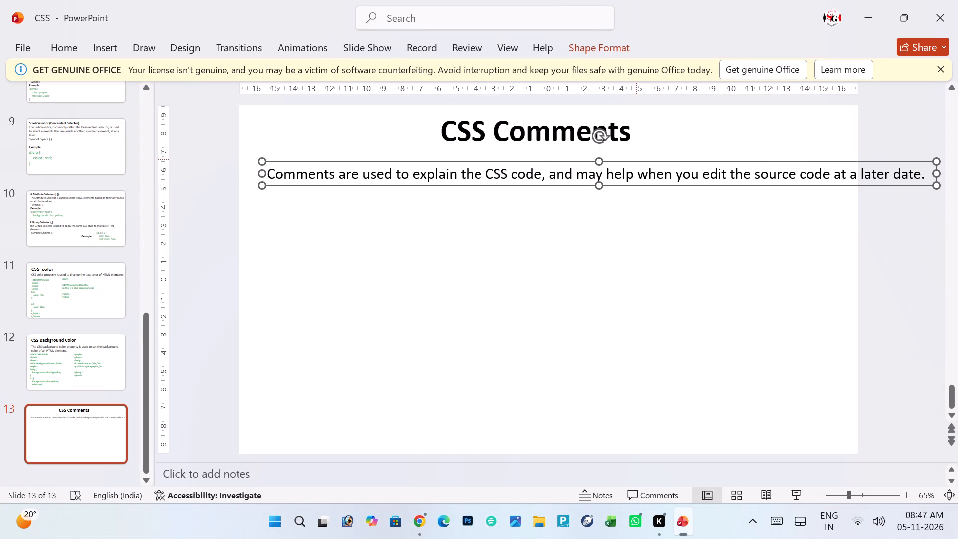
{"action": "left_click_drag", "start_coordinate": [939, 176], "coordinate": [855, 177]}
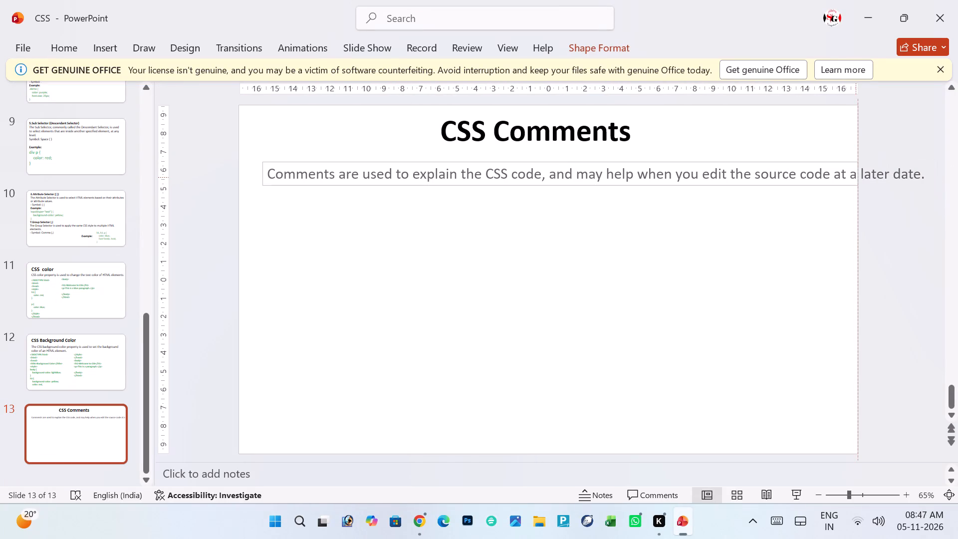
{"action": "left_click_drag", "start_coordinate": [855, 177], "coordinate": [855, 177]}
{"action": "left_click_drag", "start_coordinate": [749, 161], "coordinate": [733, 157]}
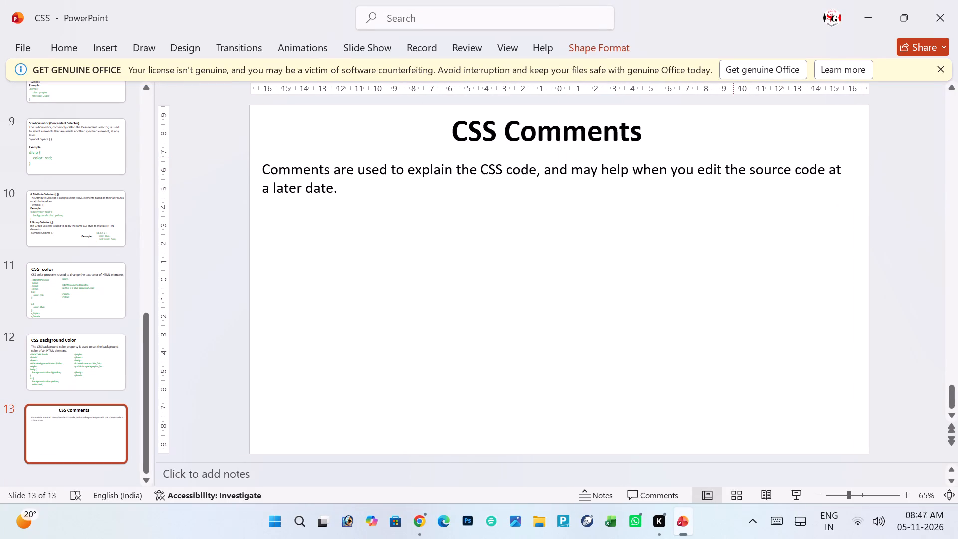
{"action": "left_click_drag", "start_coordinate": [733, 157], "coordinate": [732, 155]}
{"action": "key", "text": "ctrl+shift+period"}
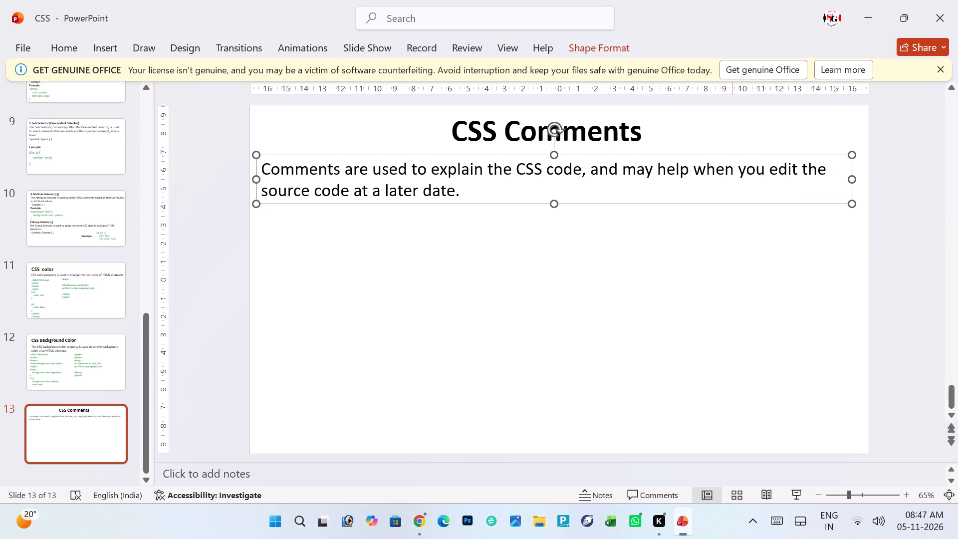
Format the comments paragraph as a round bullet point and start an empty second bullet after "later date.".
{"action": "left_click", "coordinate": [58, 53]}
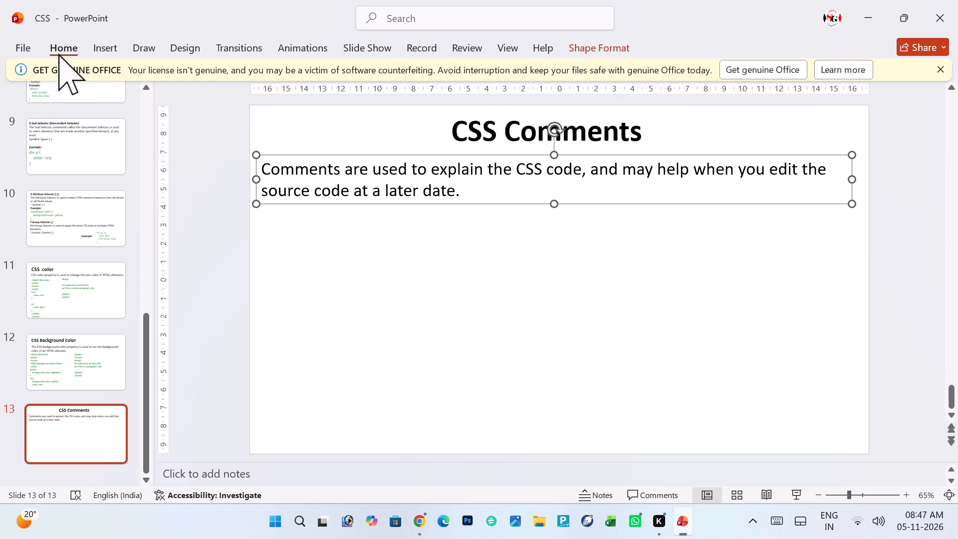
{"action": "left_click", "coordinate": [437, 80]}
{"action": "left_click", "coordinate": [519, 195]}
{"action": "key", "text": "Return"}
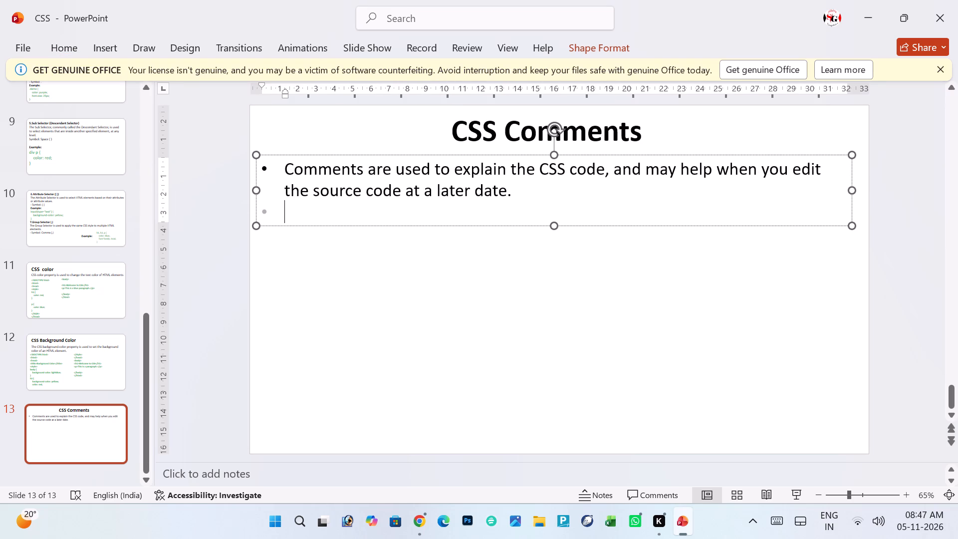
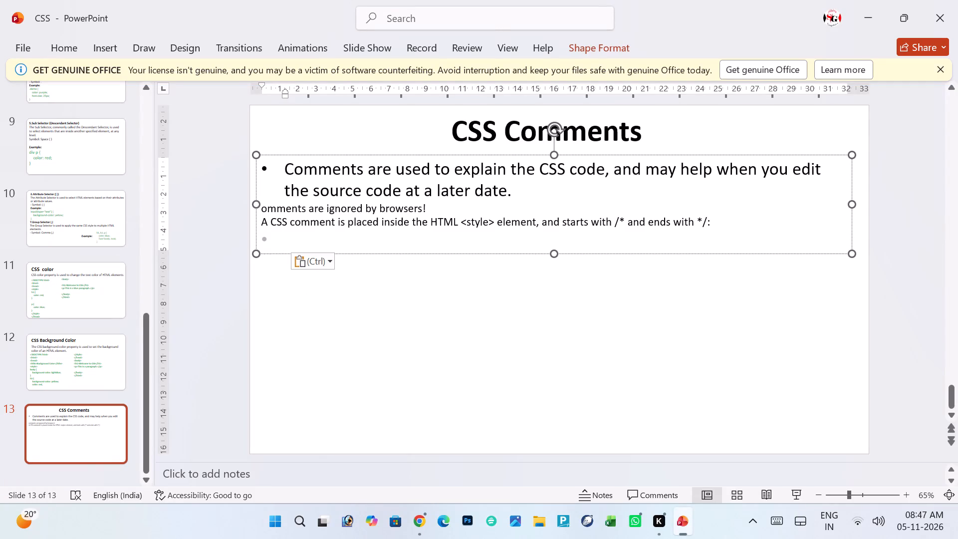
Undo the last paste of comment lines so that only the empty second bullet follows "later date.".
{"action": "key", "text": "BackSpace"}
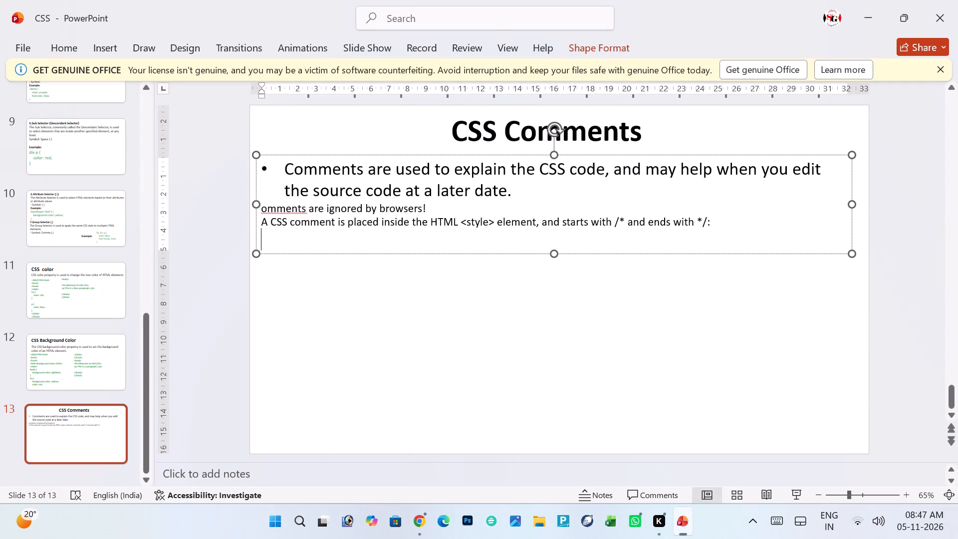
{"action": "left_click", "coordinate": [298, 245]}
{"action": "key", "text": "BackSpace"}
{"action": "key", "text": "ctrl+z"}
{"action": "key", "text": "ctrl+z"}
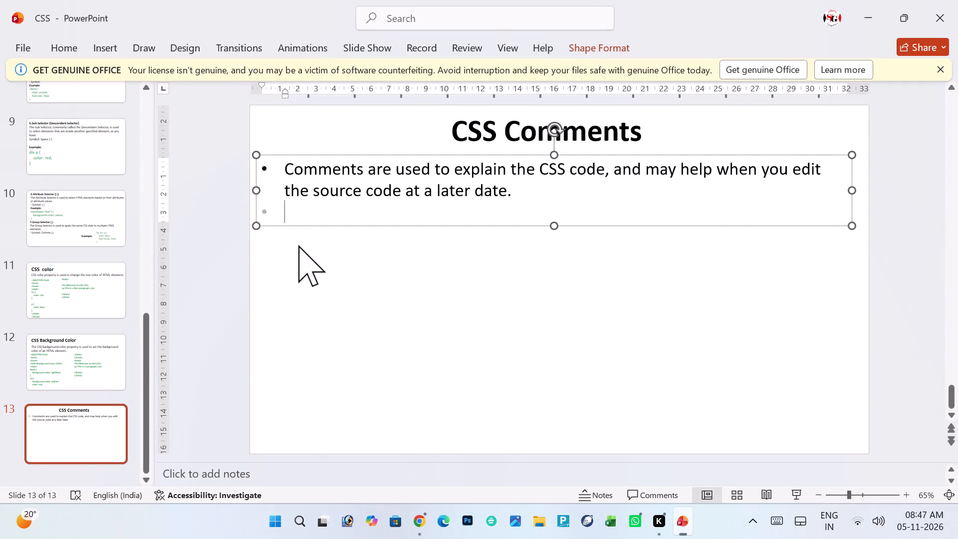
Copy "Comments are ignored by browsers!" from the W3Schools lesson in Chrome into the slide's empty second bullet in PowerPoint.
{"action": "key", "text": "alt+Tab"}
{"action": "left_click", "coordinate": [361, 284]}
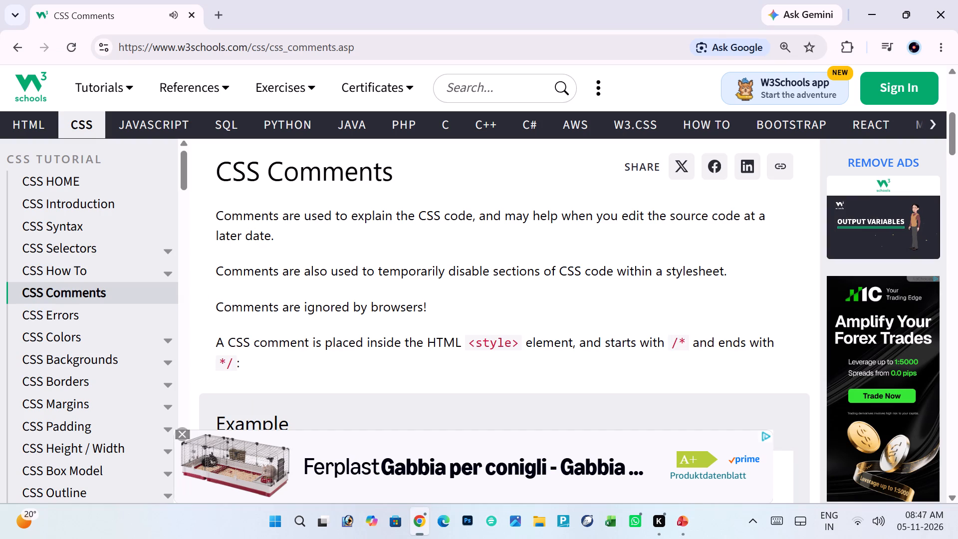
{"action": "left_click_drag", "start_coordinate": [216, 304], "coordinate": [442, 311]}
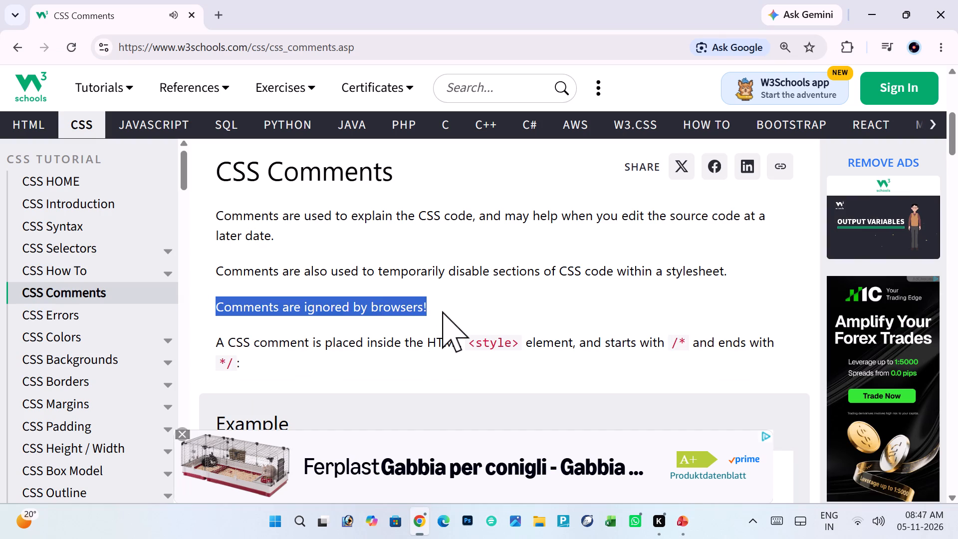
{"action": "key", "text": "ctrl+c"}
{"action": "key", "text": "alt+Tab"}
{"action": "key", "text": "ctrl+v"}
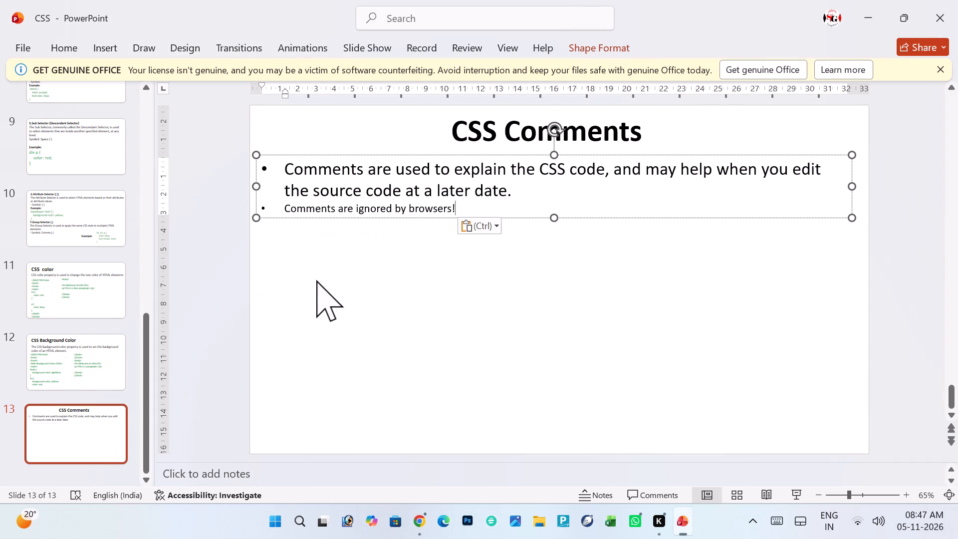
Copy the first bullet's text formatting onto "Comments are ignored by browsers!" and start an empty third bullet after it.
{"action": "left_click_drag", "start_coordinate": [456, 209], "coordinate": [288, 211]}
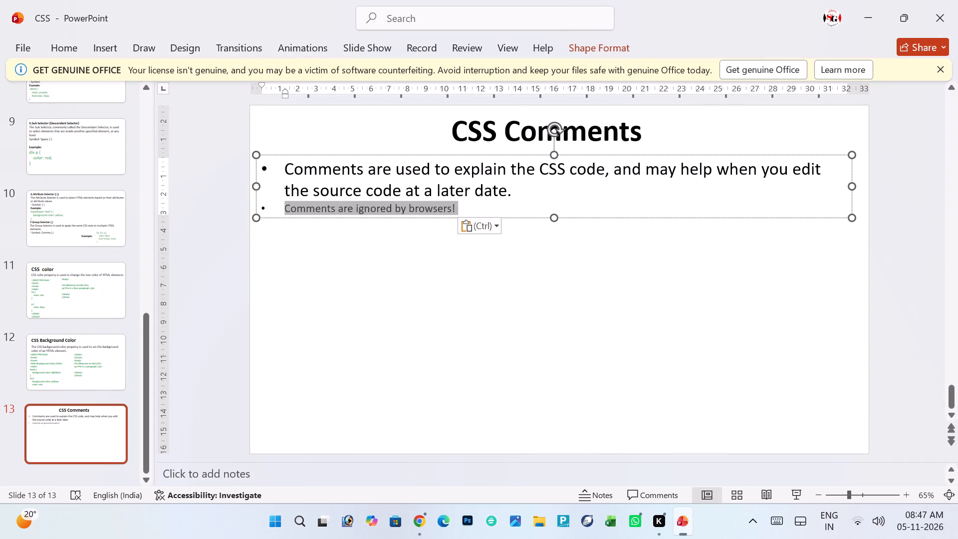
{"action": "left_click_drag", "start_coordinate": [288, 211], "coordinate": [288, 211]}
{"action": "left_click_drag", "start_coordinate": [321, 175], "coordinate": [390, 177]}
{"action": "left_click", "coordinate": [563, 151]}
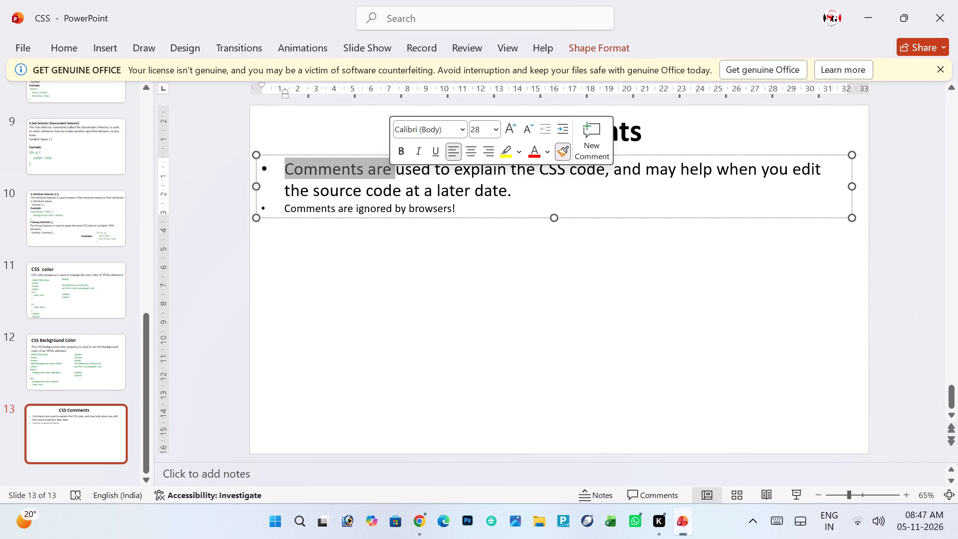
{"action": "left_click_drag", "start_coordinate": [492, 197], "coordinate": [292, 209]}
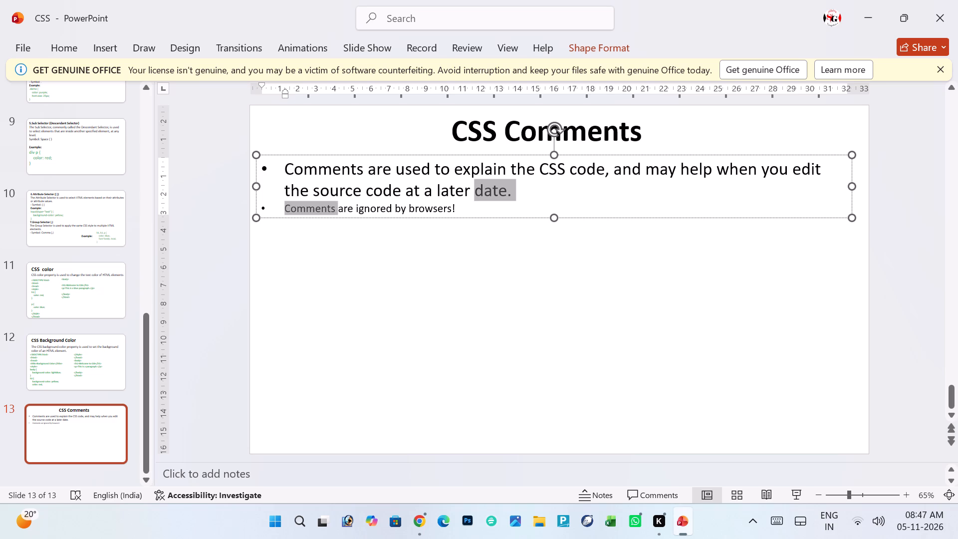
{"action": "left_click_drag", "start_coordinate": [292, 209], "coordinate": [500, 216]}
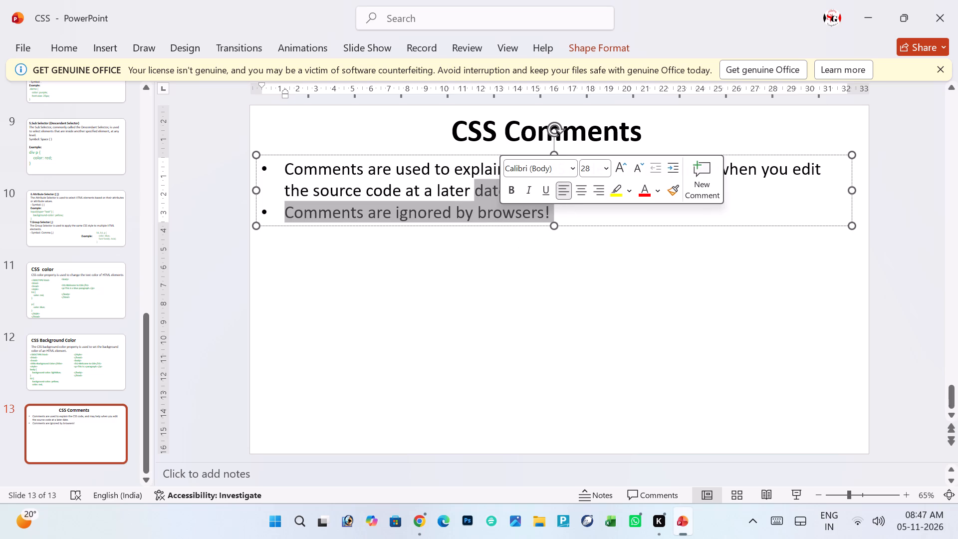
{"action": "left_click", "coordinate": [571, 212]}
{"action": "key", "text": "Return"}
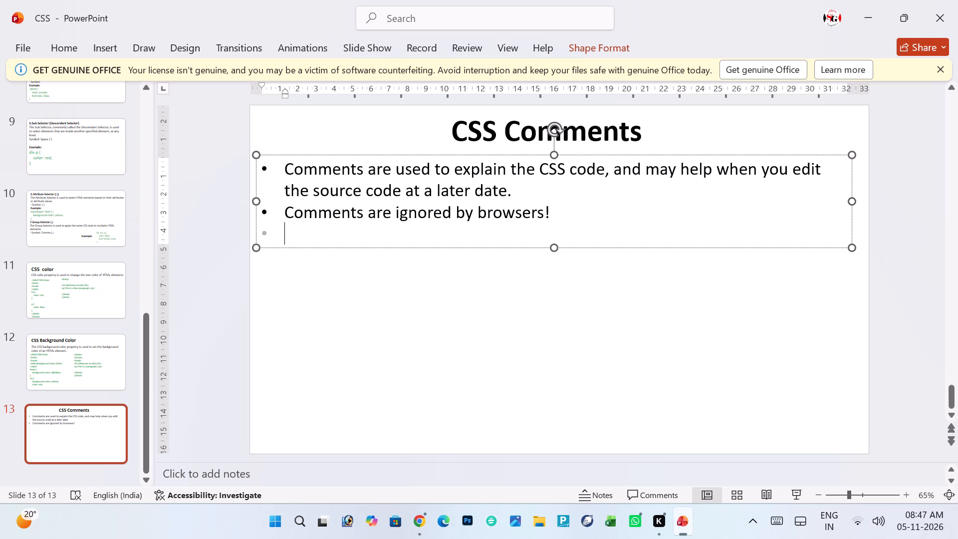
Copy the sentence "A CSS comment is placed inside the HTML <style> element…" through "*/" from Chrome into a new PowerPoint text box below the bullets.
{"action": "key", "text": "alt+Tab"}
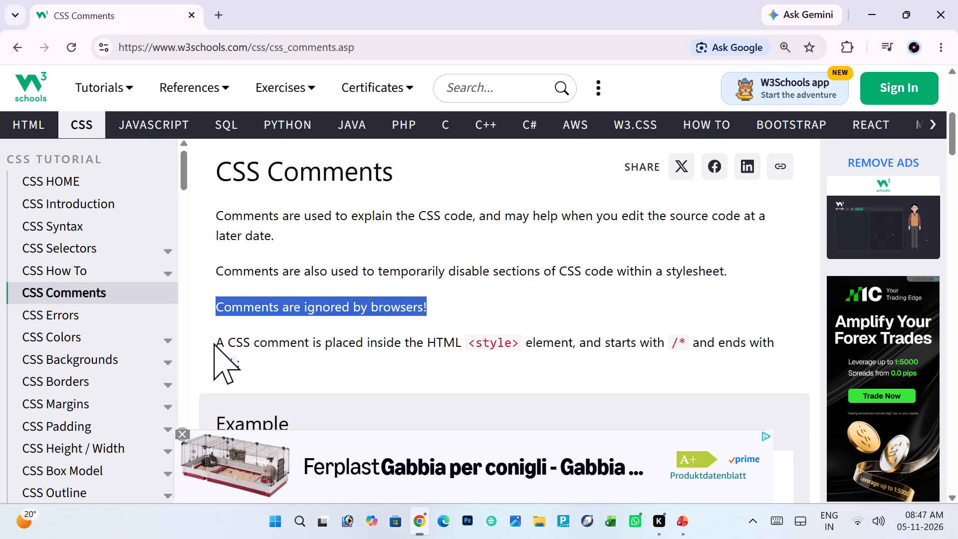
{"action": "left_click_drag", "start_coordinate": [218, 345], "coordinate": [239, 356]}
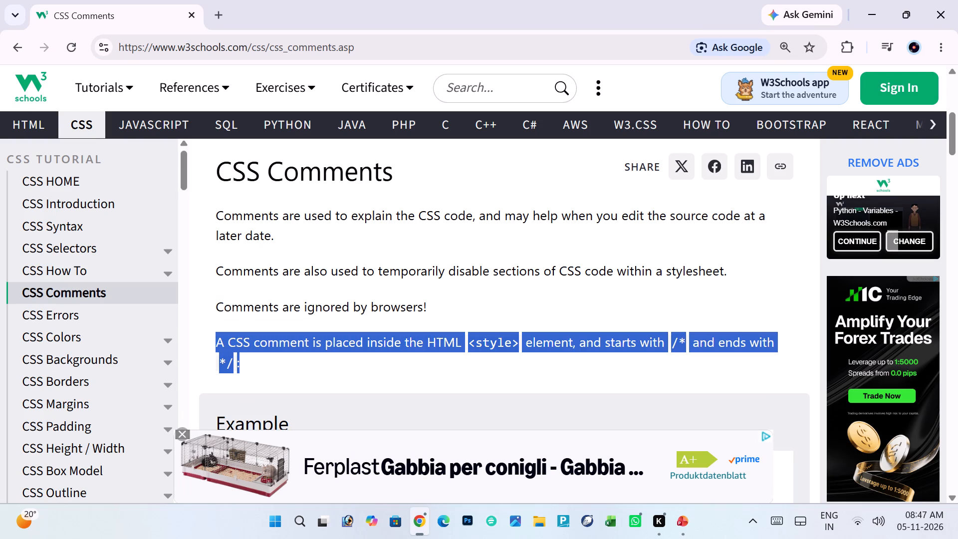
{"action": "left_click_drag", "start_coordinate": [239, 356], "coordinate": [236, 357]}
{"action": "left_click", "coordinate": [365, 346]}
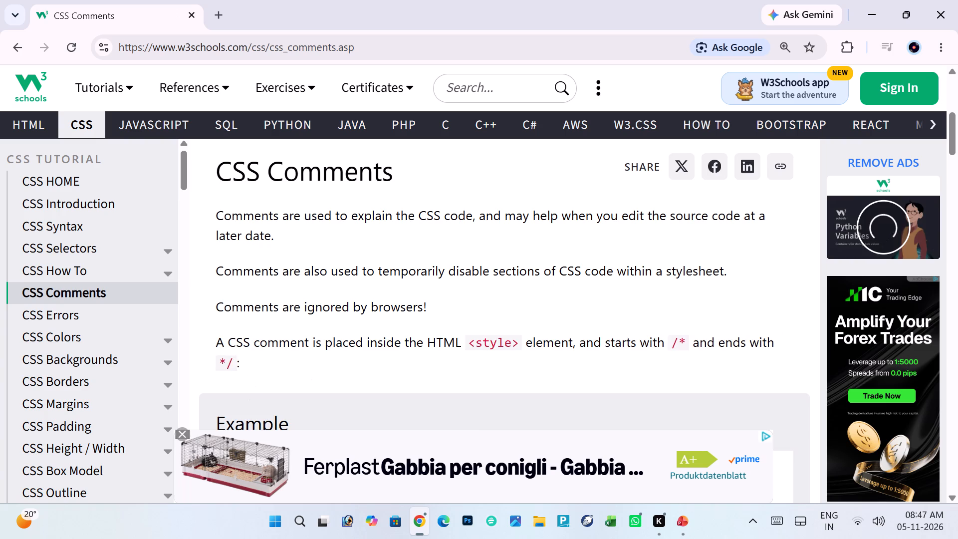
{"action": "scroll", "coordinate": [365, 346], "scroll_direction": "down", "scroll_amount": 5}
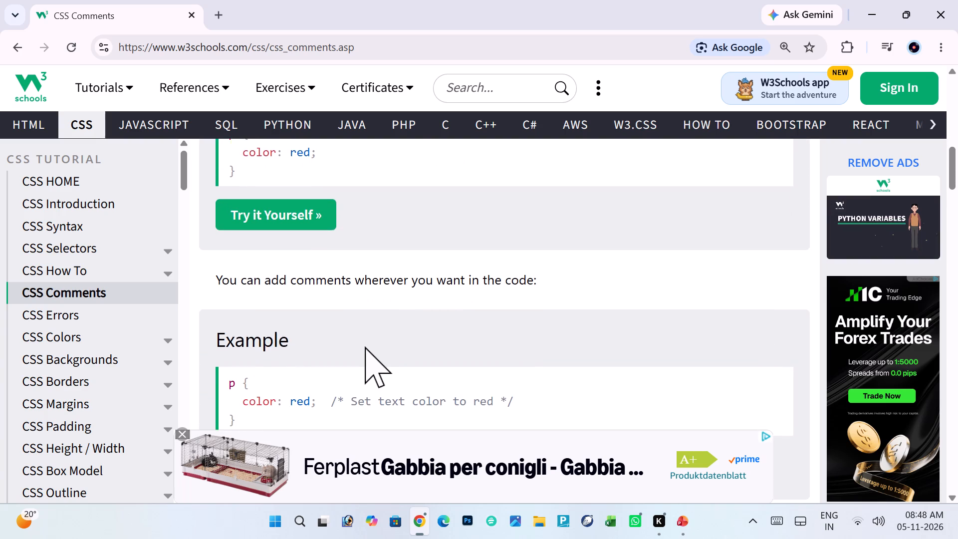
{"action": "scroll", "coordinate": [365, 346], "scroll_direction": "up", "scroll_amount": 3}
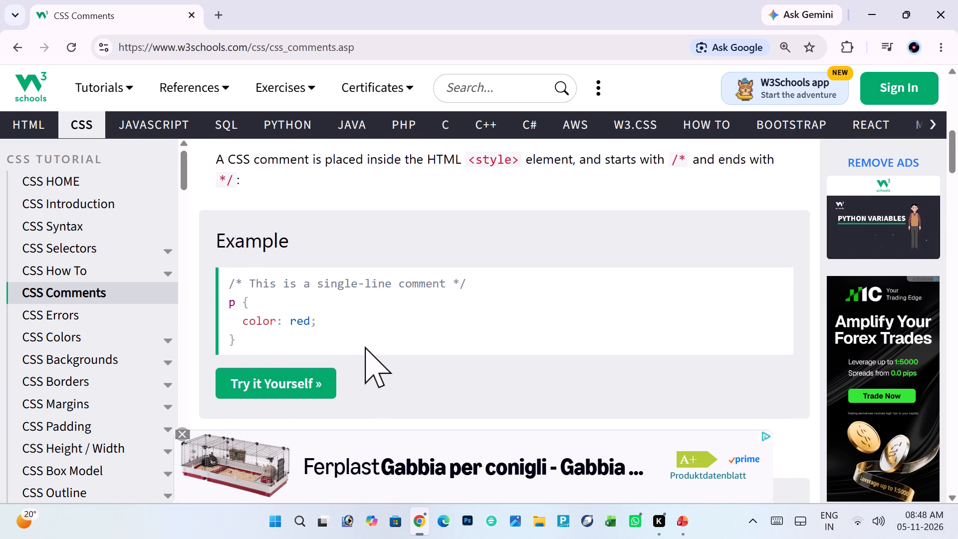
{"action": "scroll", "coordinate": [365, 346], "scroll_direction": "up", "scroll_amount": 1}
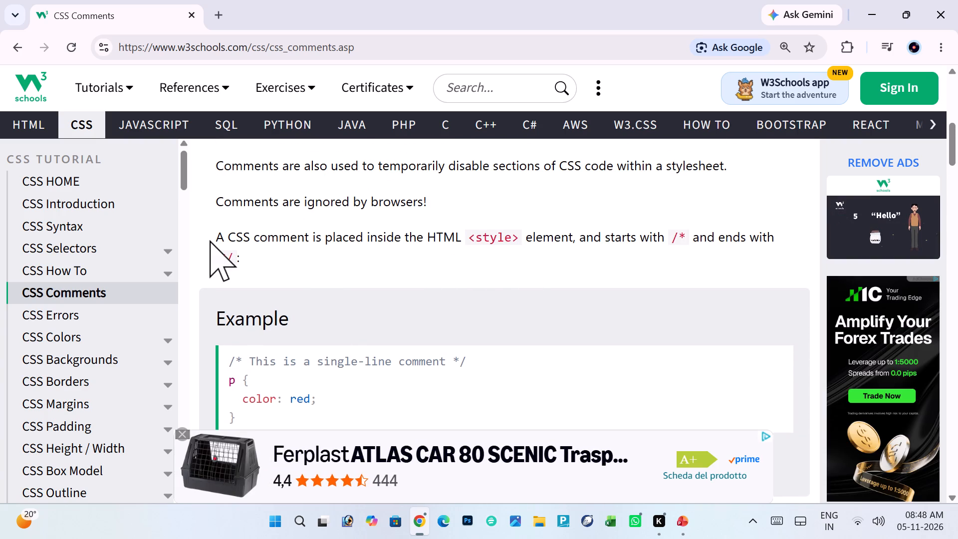
{"action": "left_click_drag", "start_coordinate": [217, 240], "coordinate": [238, 258]}
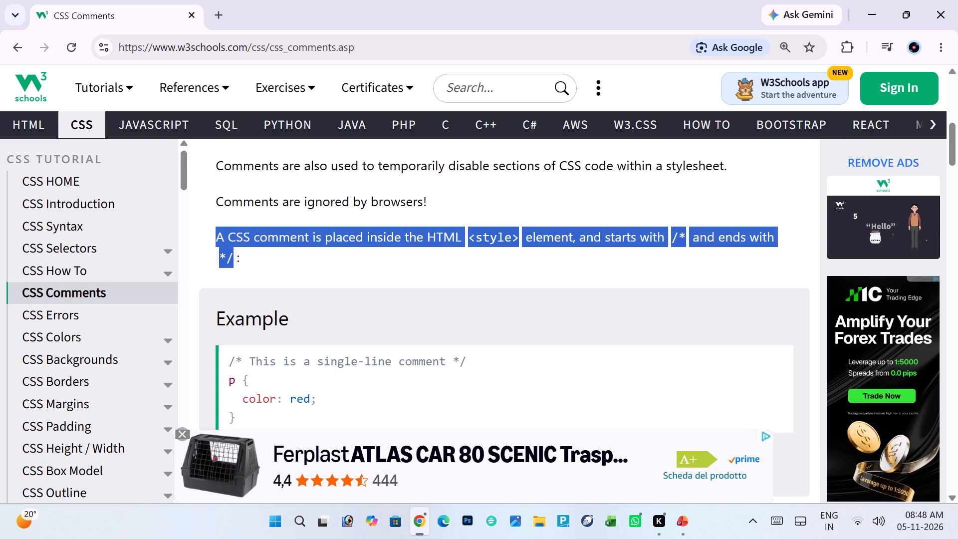
{"action": "key", "text": "ctrl+c"}
{"action": "key", "text": "alt+Tab"}
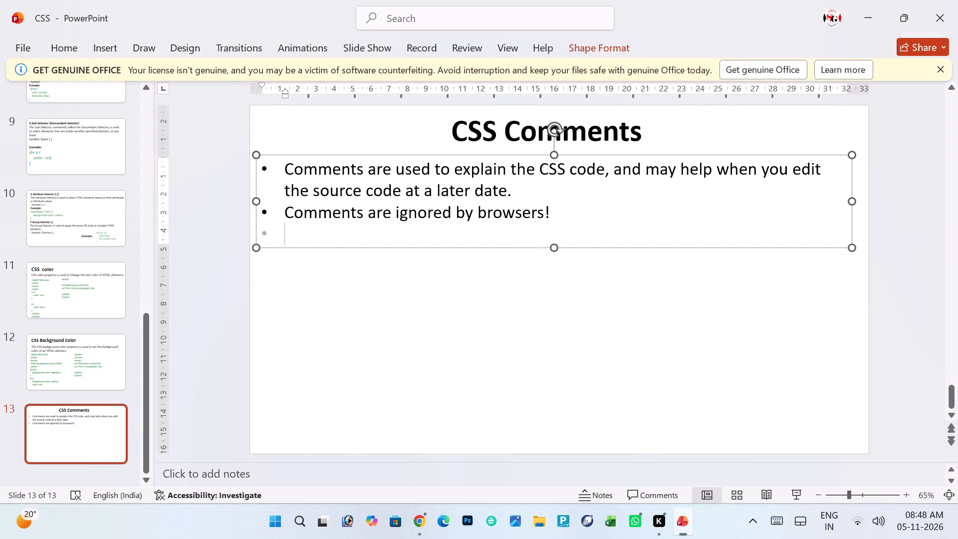
{"action": "left_click", "coordinate": [305, 273]}
{"action": "double_click", "coordinate": [278, 251]}
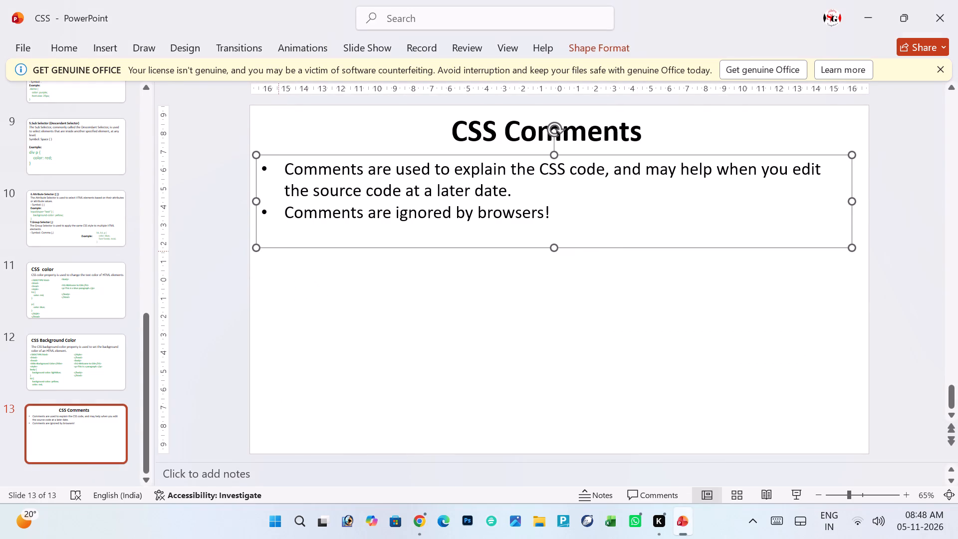
{"action": "double_click", "coordinate": [281, 279]}
{"action": "key", "text": "ctrl+v"}
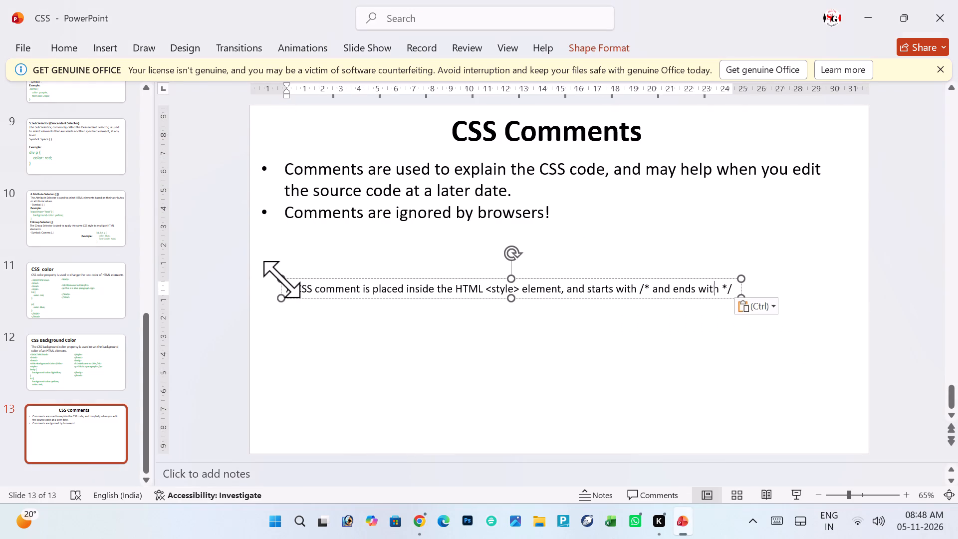
Narrow the new sentence's text box slightly and enlarge its text by four font-size increments to 32 pt.
{"action": "left_click_drag", "start_coordinate": [741, 281], "coordinate": [714, 275]}
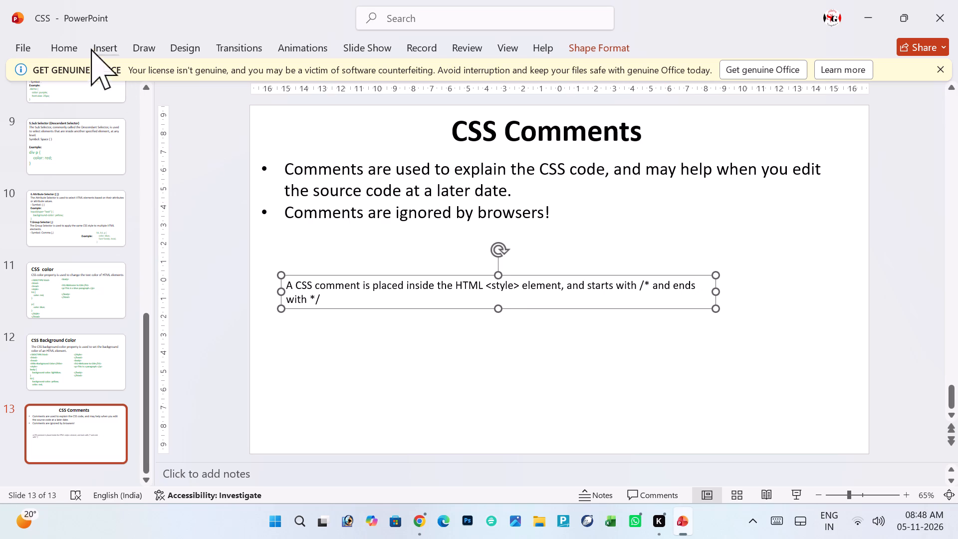
{"action": "key", "text": "ctrl+shift+period"}
{"action": "key", "text": "ctrl+shift+period"}
{"action": "key", "text": "ctrl+shift+period"}
{"action": "key", "text": "ctrl+shift+period"}
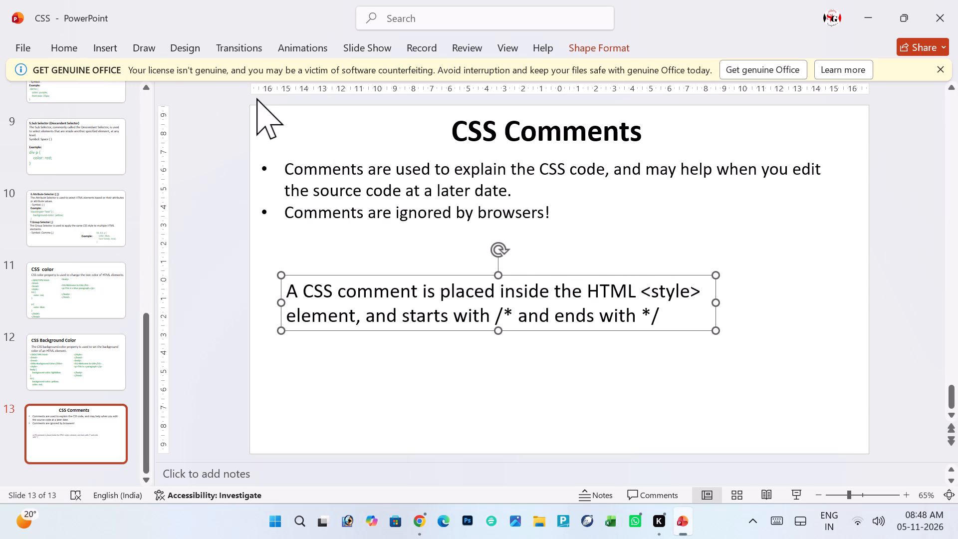
Move the CSS comment placement sentence directly beneath the second bullet, indented from the bullet text.
{"action": "left_click_drag", "start_coordinate": [545, 276], "coordinate": [582, 228]}
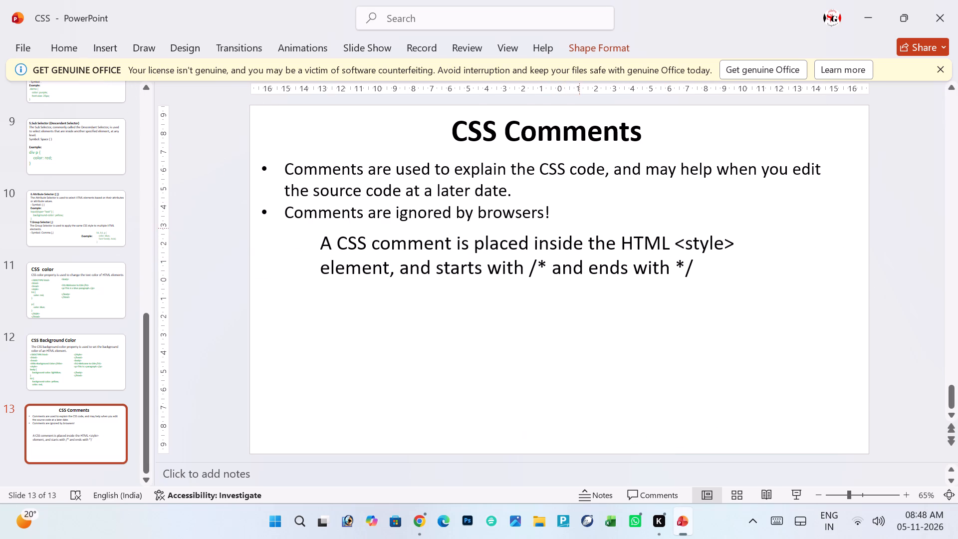
{"action": "left_click_drag", "start_coordinate": [582, 228], "coordinate": [594, 226]}
{"action": "left_click", "coordinate": [599, 327]}
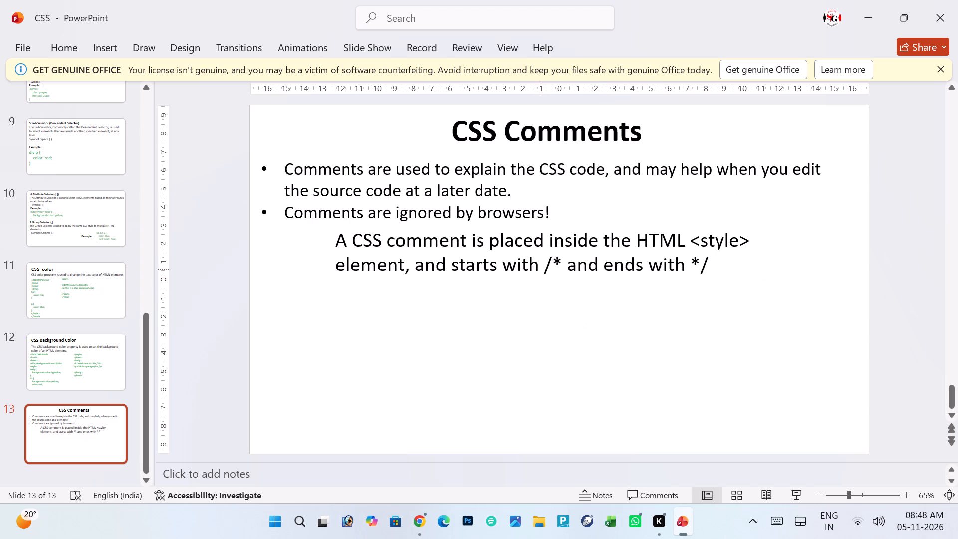
Color the phrases "and starts with /*" and "ends with */" red in the CSS comment placement sentence.
{"action": "left_click_drag", "start_coordinate": [542, 264], "coordinate": [712, 273]}
{"action": "left_click", "coordinate": [576, 286]}
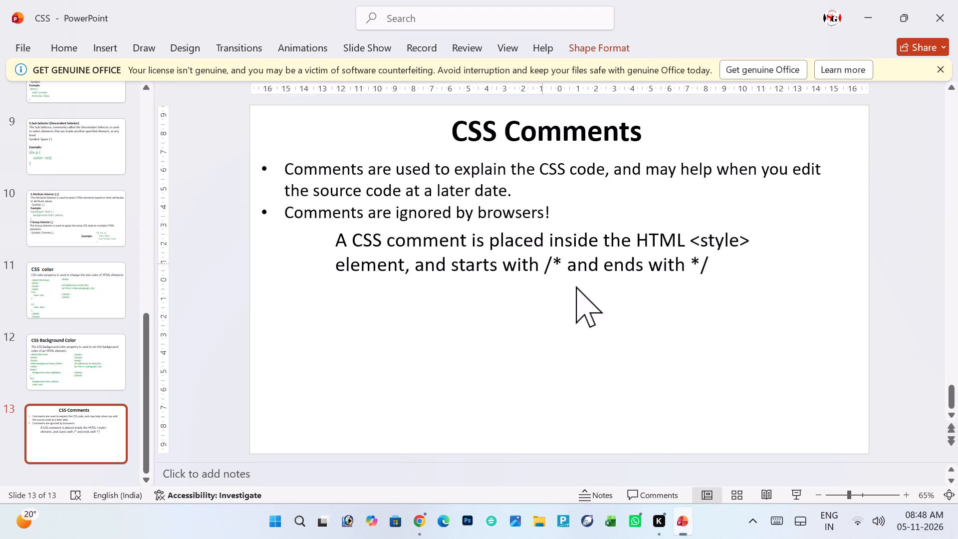
{"action": "left_click_drag", "start_coordinate": [448, 264], "coordinate": [558, 265]}
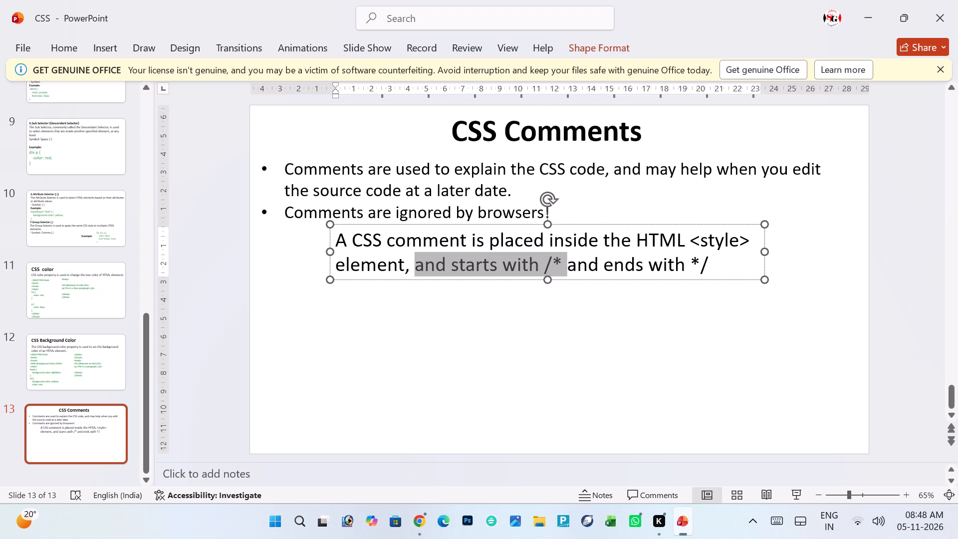
{"action": "left_click_drag", "start_coordinate": [558, 265], "coordinate": [559, 265]}
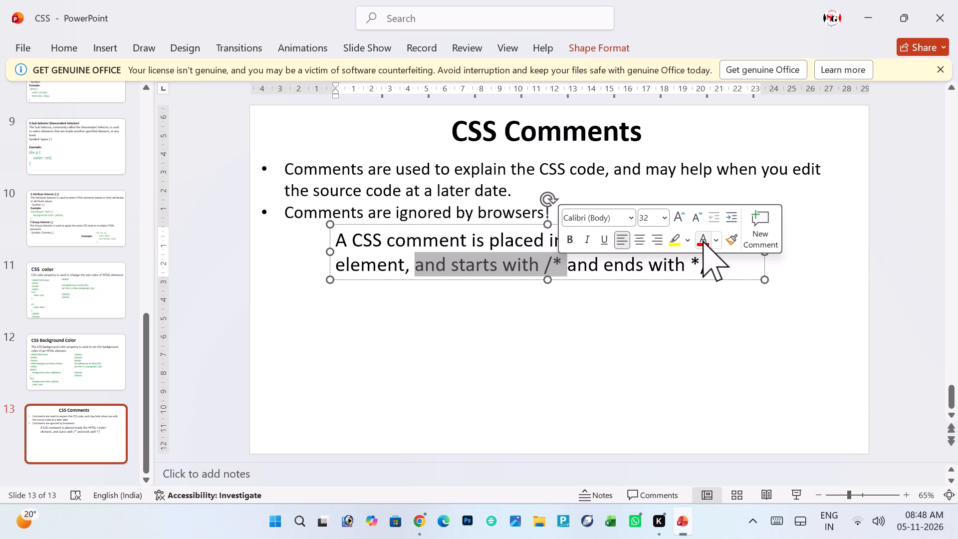
{"action": "left_click", "coordinate": [703, 240]}
{"action": "left_click_drag", "start_coordinate": [603, 269], "coordinate": [700, 269]}
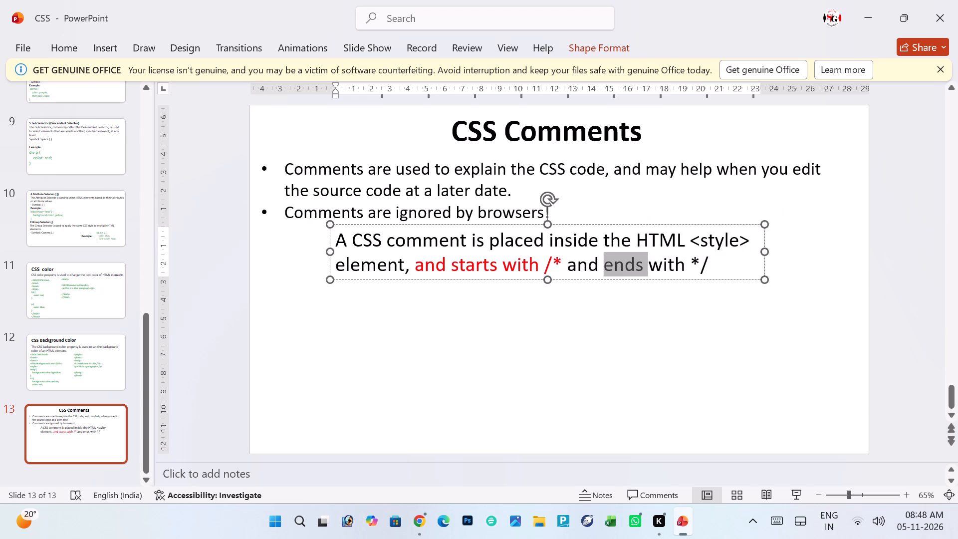
{"action": "left_click_drag", "start_coordinate": [700, 269], "coordinate": [723, 268]}
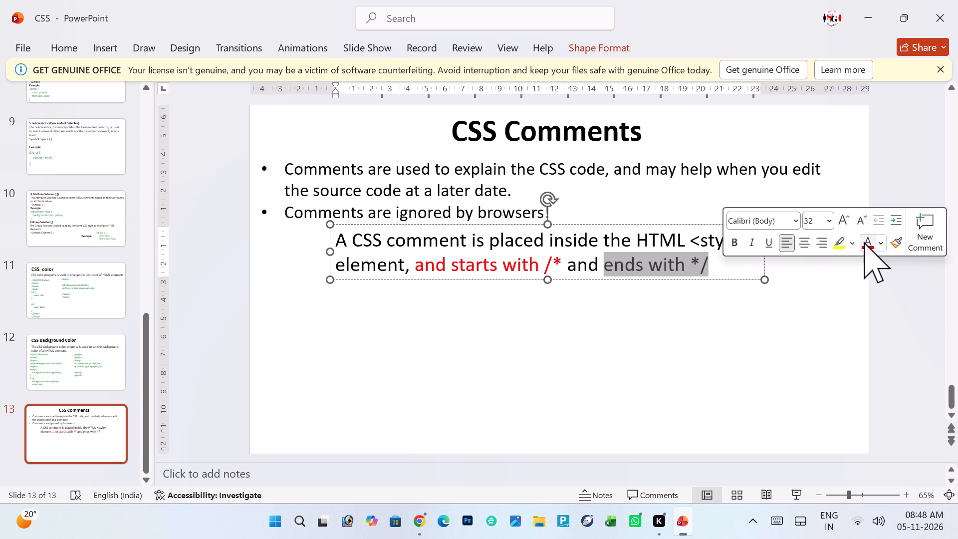
{"action": "left_click", "coordinate": [864, 242]}
{"action": "left_click", "coordinate": [692, 374]}
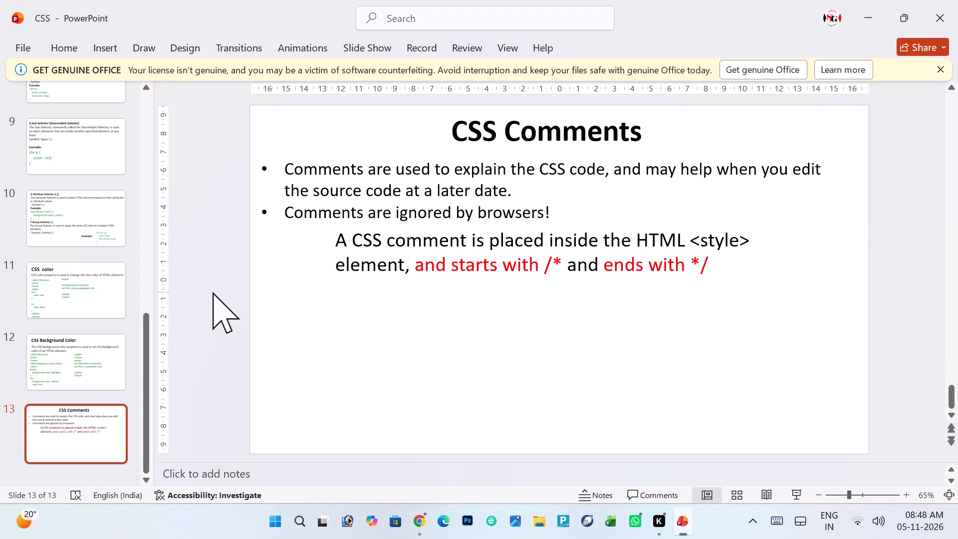
Copy the single-line comment example code from Chrome into a new PowerPoint text box below the red-marked sentence and widen the box.
{"action": "key", "text": "alt+Tab"}
{"action": "scroll", "coordinate": [360, 278], "scroll_direction": "down", "scroll_amount": 2}
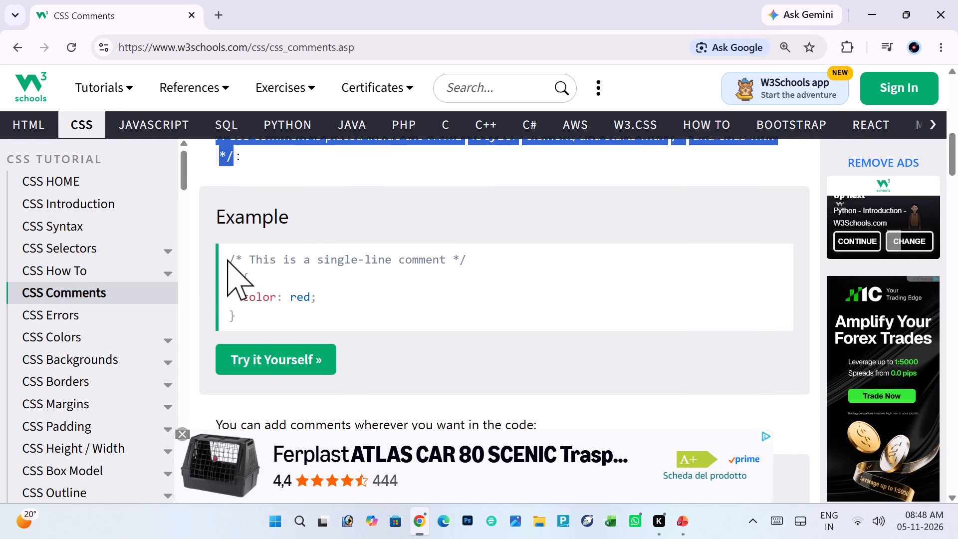
{"action": "left_click_drag", "start_coordinate": [231, 263], "coordinate": [269, 312]}
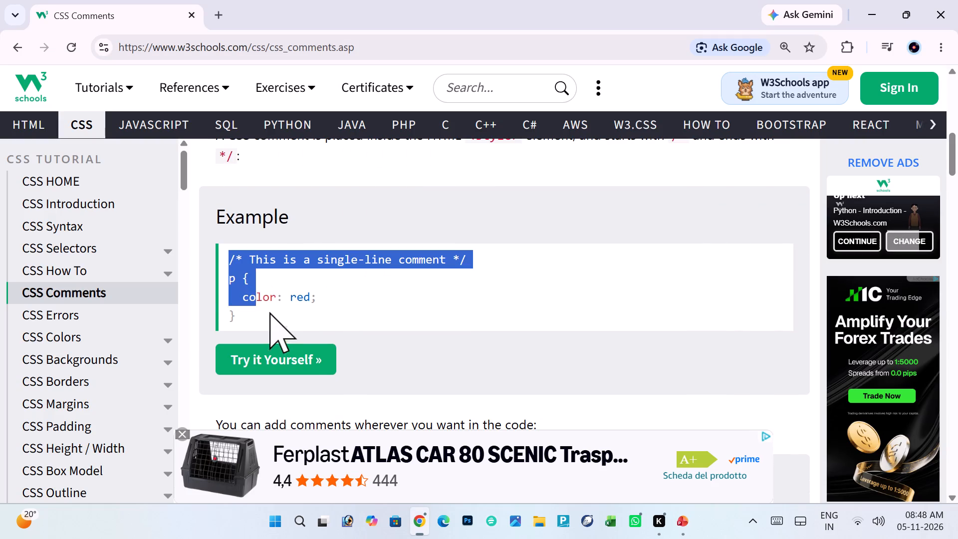
{"action": "left_click_drag", "start_coordinate": [269, 312], "coordinate": [272, 317]}
{"action": "key", "text": "ctrl+c"}
{"action": "key", "text": "alt+Tab"}
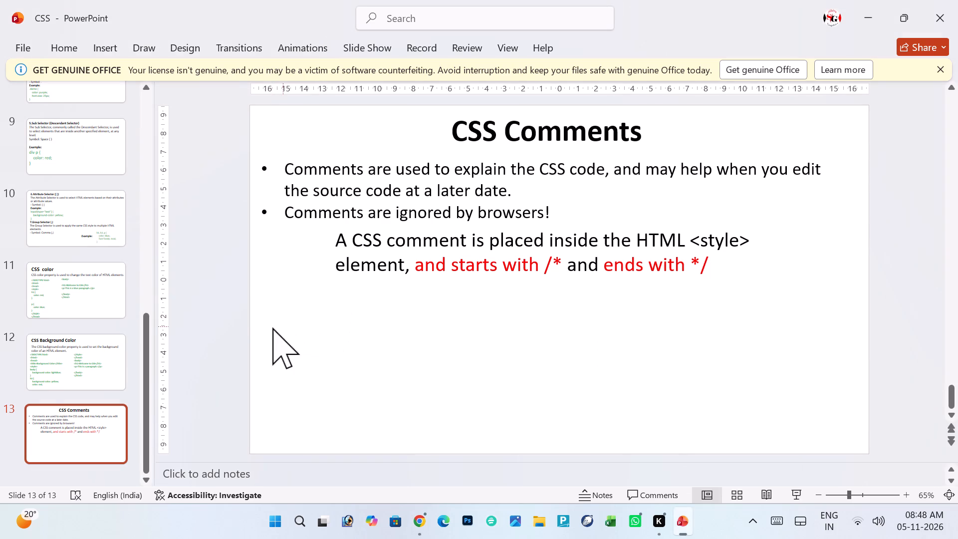
{"action": "left_click", "coordinate": [269, 305]}
{"action": "left_click_drag", "start_coordinate": [269, 305], "coordinate": [386, 325]}
{"action": "key", "text": "ctrl+v"}
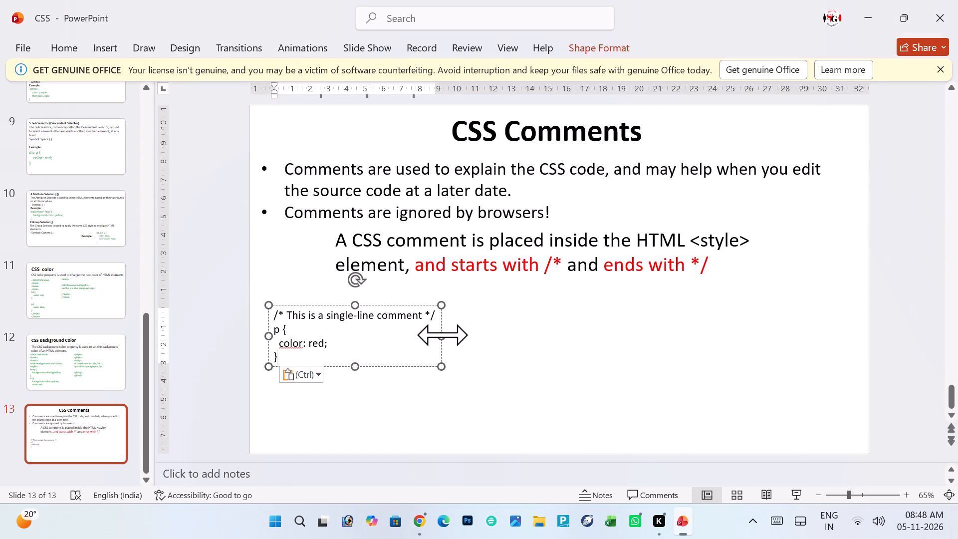
{"action": "left_click_drag", "start_coordinate": [444, 334], "coordinate": [489, 335]}
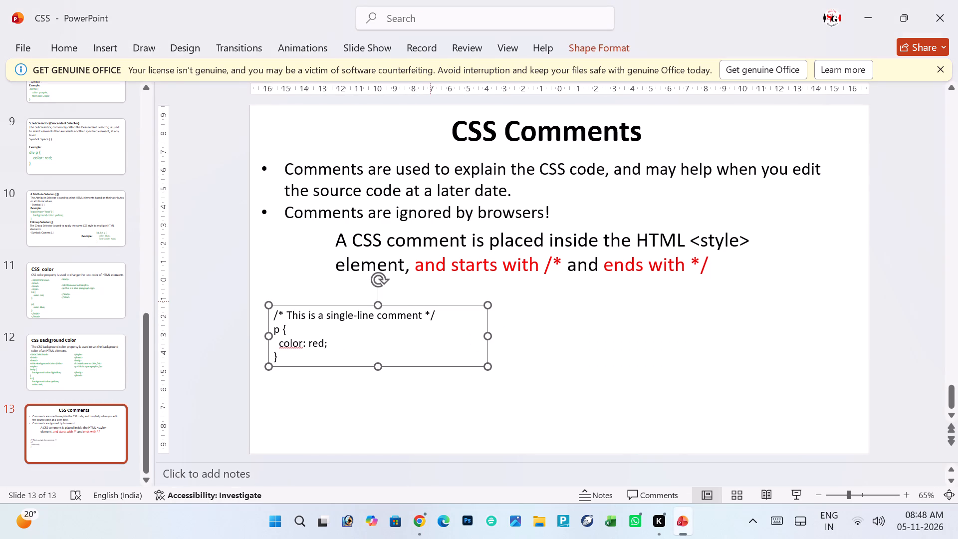
Enlarge the single-line comment code by three font-size increments to 28 pt and widen its box so the comment fits on one line.
{"action": "left_click", "coordinate": [430, 301]}
{"action": "key", "text": "ctrl+shift+period"}
{"action": "key", "text": "ctrl+shift+period"}
{"action": "key", "text": "ctrl+shift+period"}
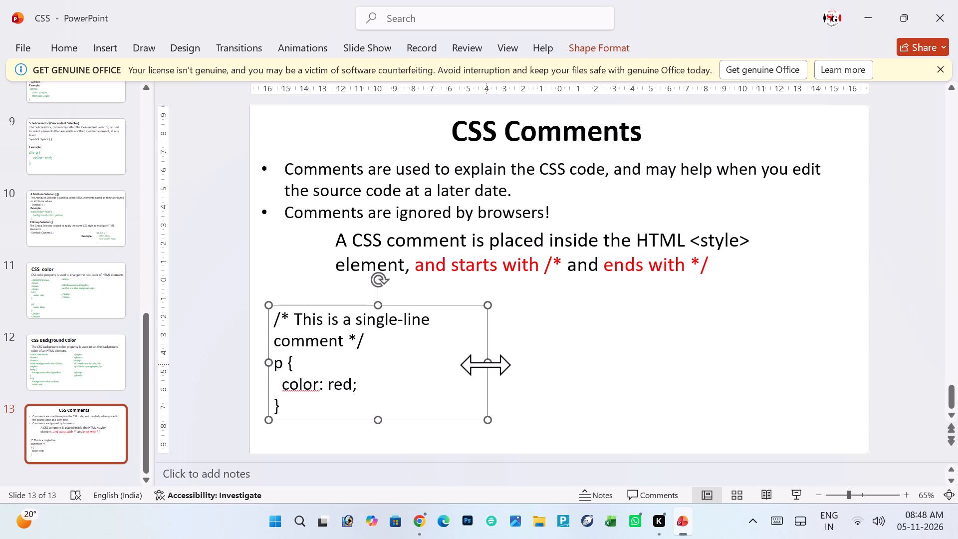
{"action": "left_click_drag", "start_coordinate": [486, 364], "coordinate": [637, 342]}
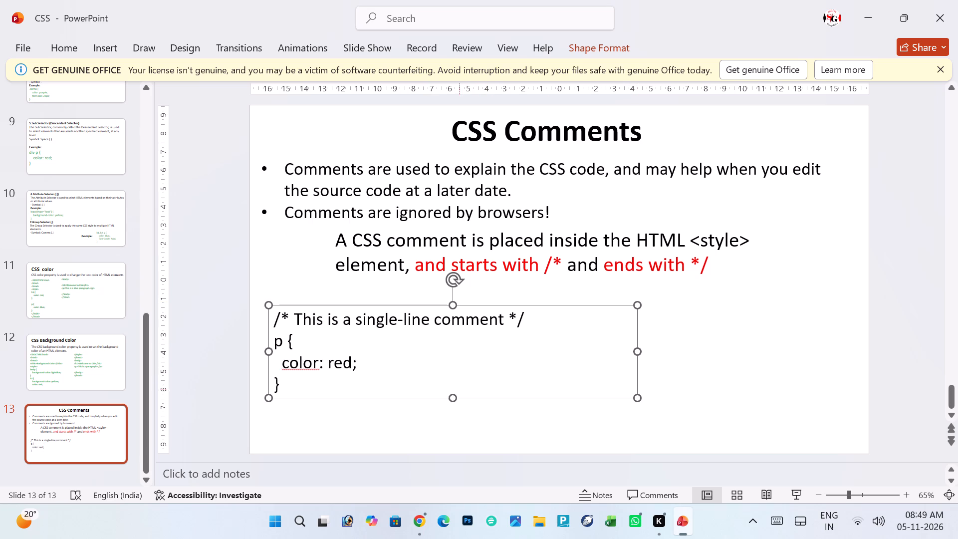
Move the single-line comment code box up to sit directly beneath the red-marked sentence.
{"action": "left_click_drag", "start_coordinate": [450, 398], "coordinate": [450, 381]}
{"action": "left_click", "coordinate": [442, 428]}
{"action": "left_click", "coordinate": [440, 342]}
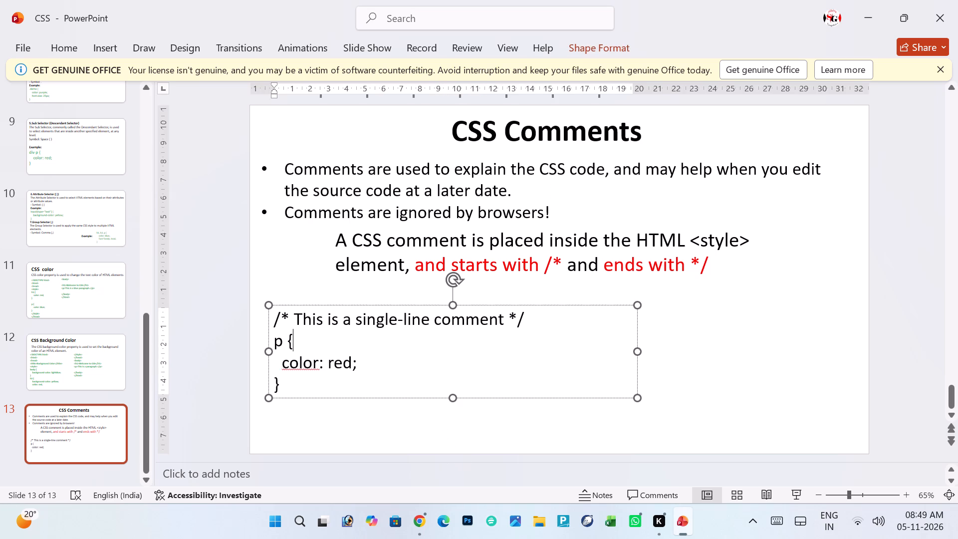
{"action": "left_click_drag", "start_coordinate": [421, 306], "coordinate": [422, 283]}
Color all the single-line comment example code in the standard green.
{"action": "left_click", "coordinate": [57, 44]}
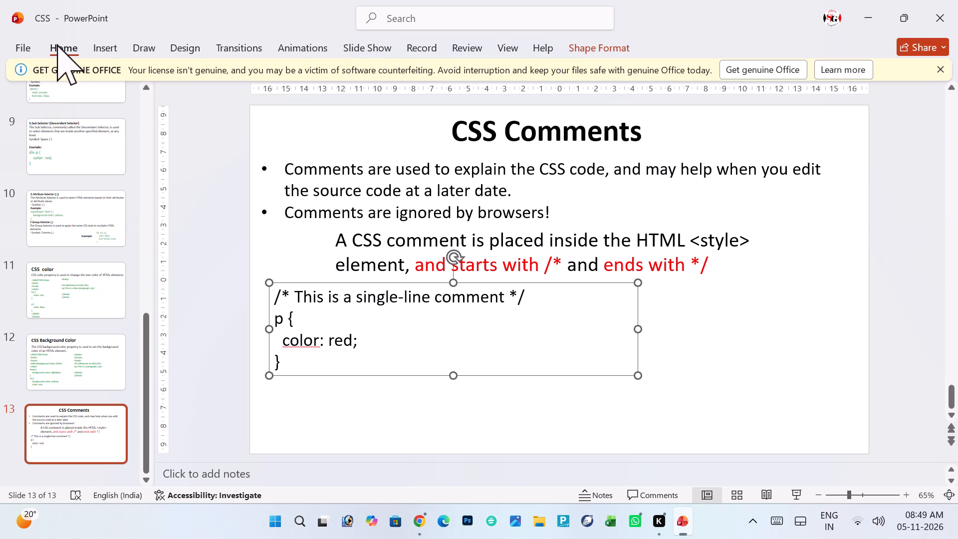
{"action": "left_click", "coordinate": [421, 95]}
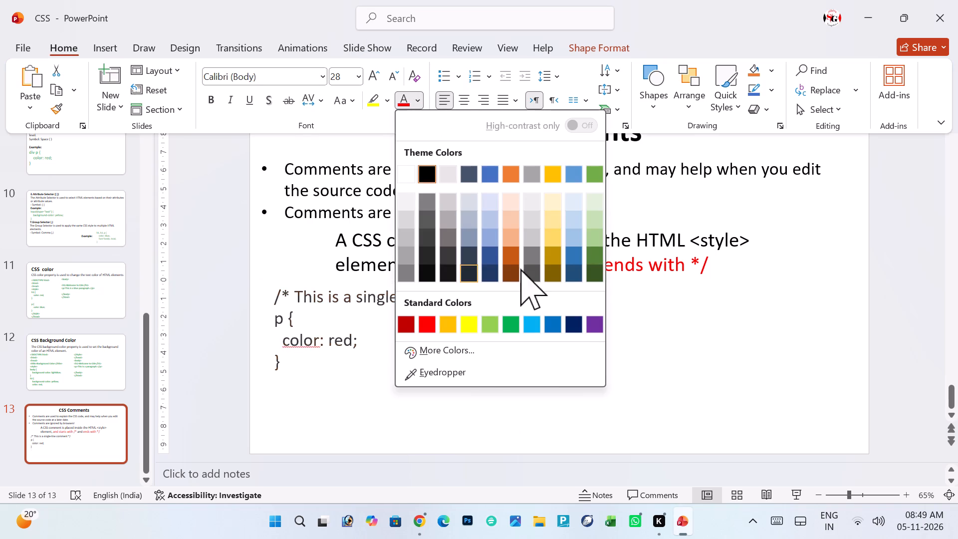
{"action": "left_click", "coordinate": [510, 320]}
{"action": "left_click", "coordinate": [419, 421]}
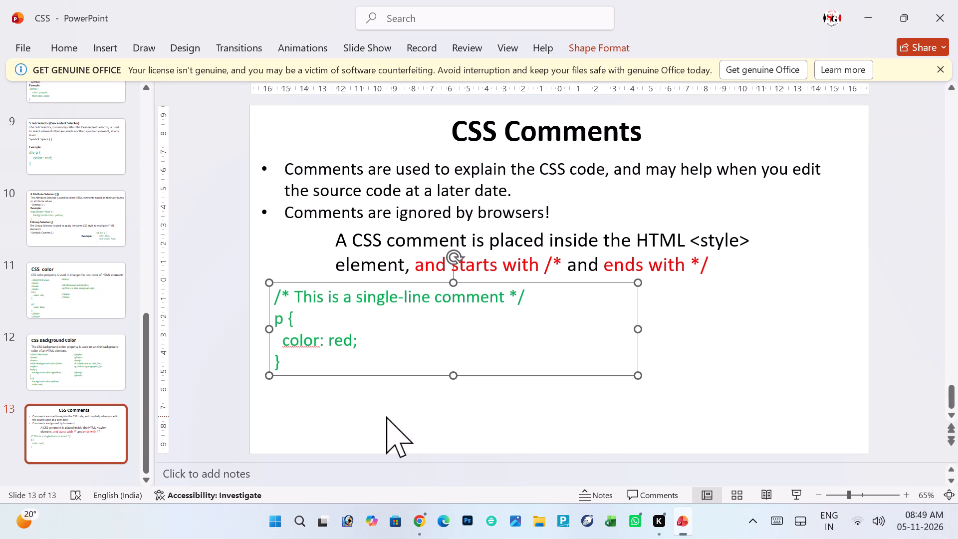
{"action": "left_click", "coordinate": [384, 416]}
Copy the multi-line comment example code from the W3Schools page in Chrome into a new PowerPoint text box beside the single-line example.
{"action": "key", "text": "alt+Tab"}
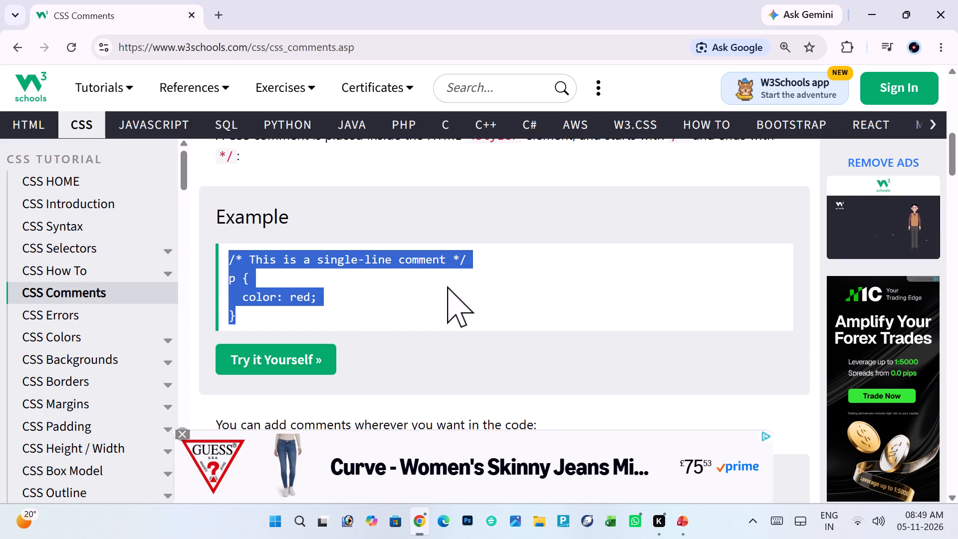
{"action": "scroll", "coordinate": [447, 286], "scroll_direction": "down", "scroll_amount": 5}
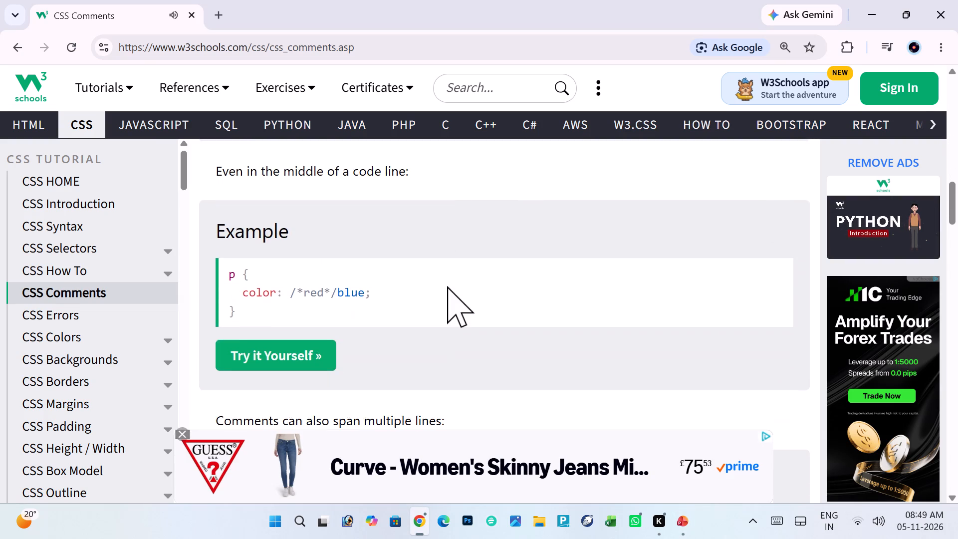
{"action": "scroll", "coordinate": [447, 286], "scroll_direction": "down", "scroll_amount": 2}
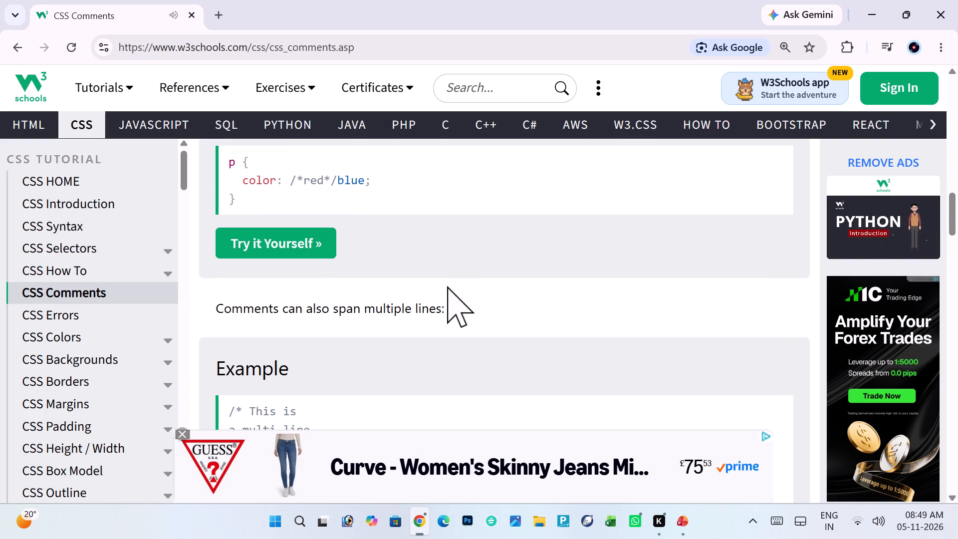
{"action": "scroll", "coordinate": [447, 286], "scroll_direction": "down", "scroll_amount": 1}
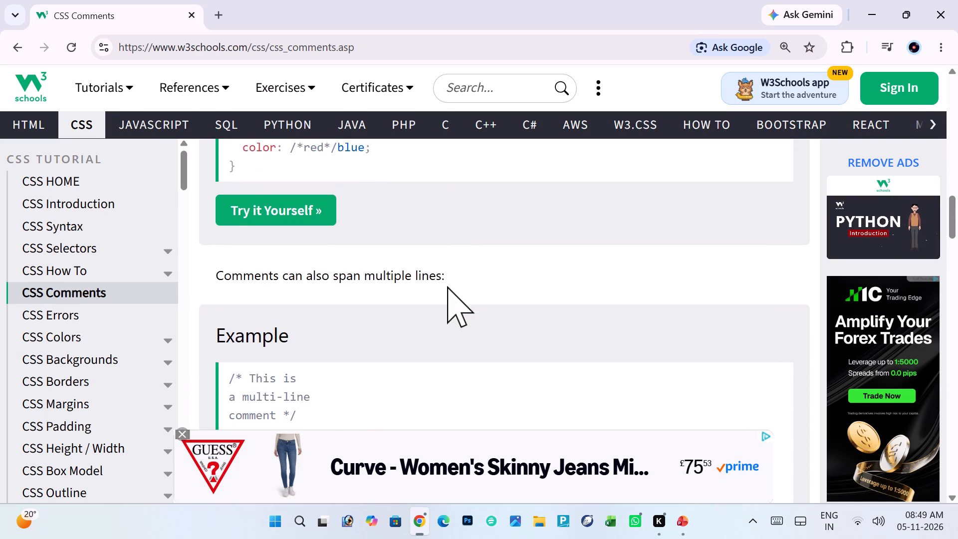
{"action": "scroll", "coordinate": [447, 286], "scroll_direction": "down", "scroll_amount": 2}
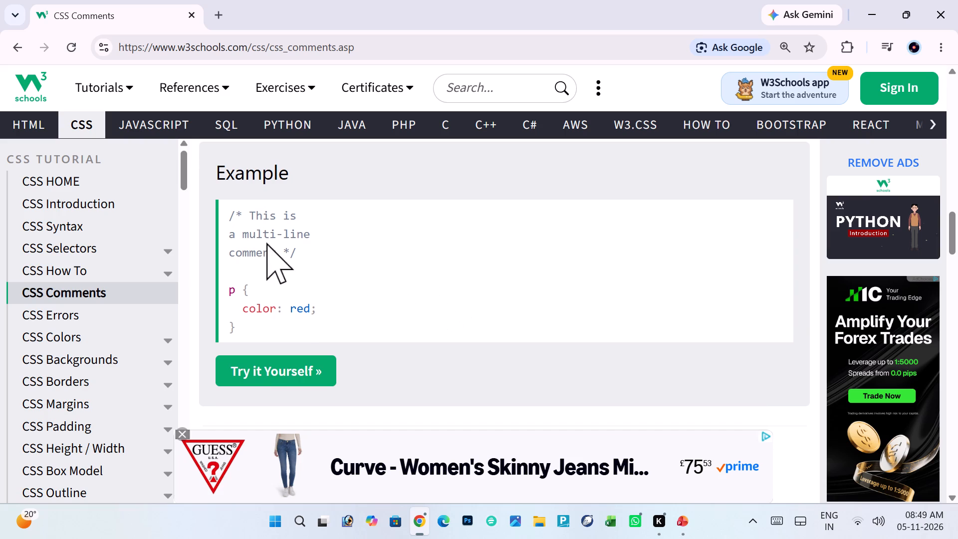
{"action": "left_click_drag", "start_coordinate": [229, 216], "coordinate": [243, 235]}
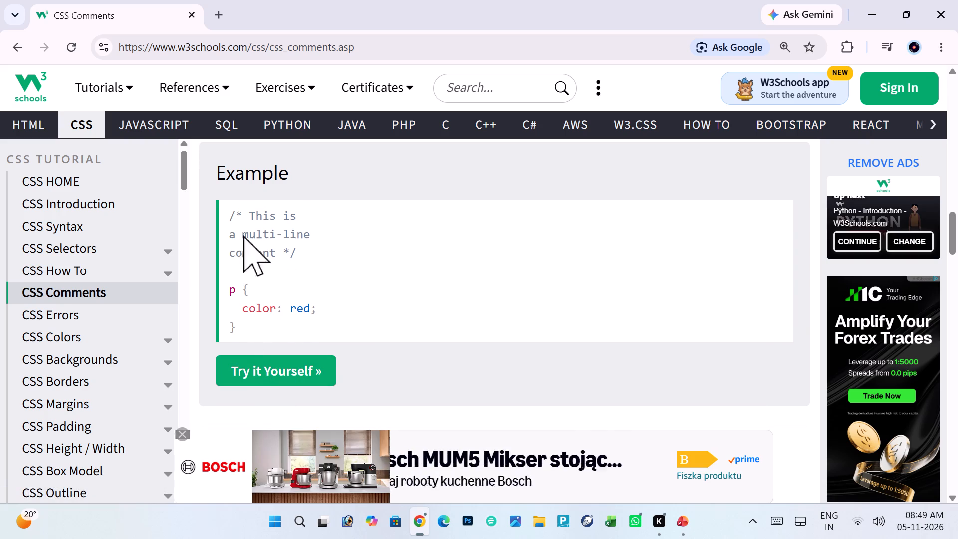
{"action": "left_click_drag", "start_coordinate": [243, 235], "coordinate": [300, 321]}
{"action": "key", "text": "ctrl+c"}
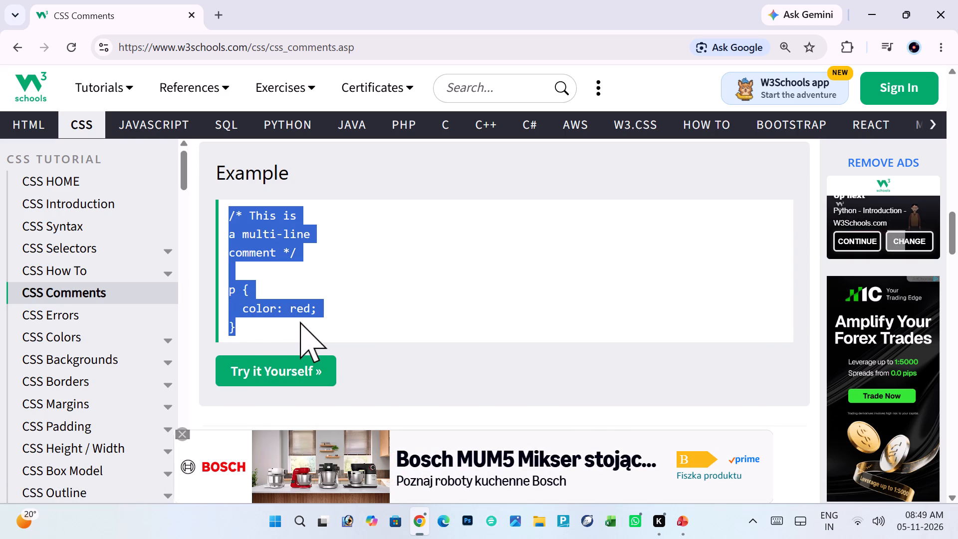
{"action": "key", "text": "alt+Tab"}
{"action": "double_click", "coordinate": [666, 307]}
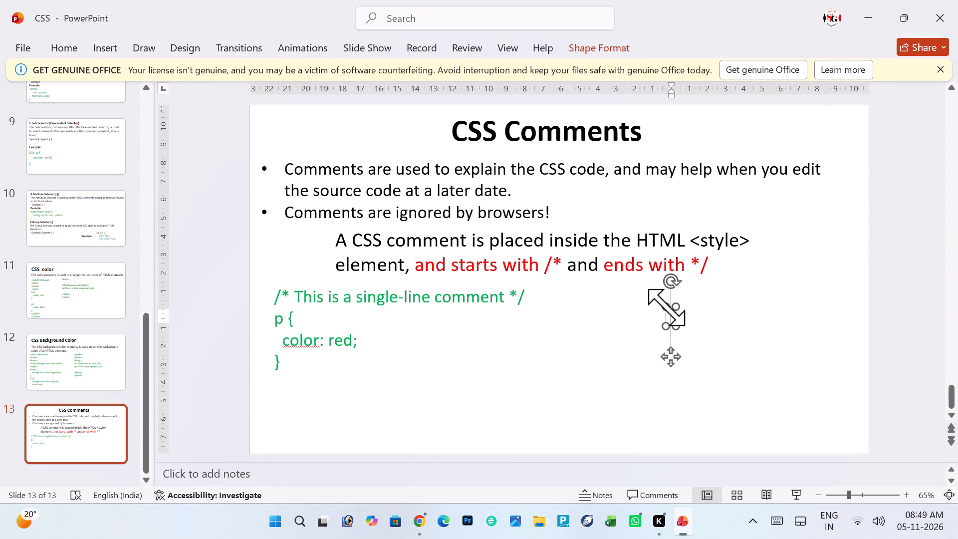
{"action": "key", "text": "ctrl+v"}
Widen the multi-line code box on both sides and move it up, level with the top of the single-line example.
{"action": "left_click_drag", "start_coordinate": [738, 357], "coordinate": [760, 358]}
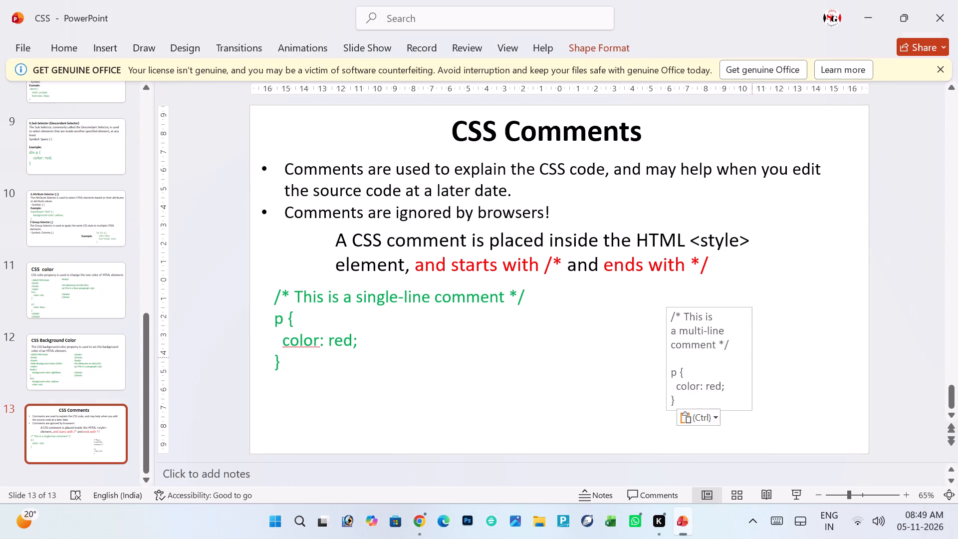
{"action": "left_click_drag", "start_coordinate": [760, 358], "coordinate": [779, 358]}
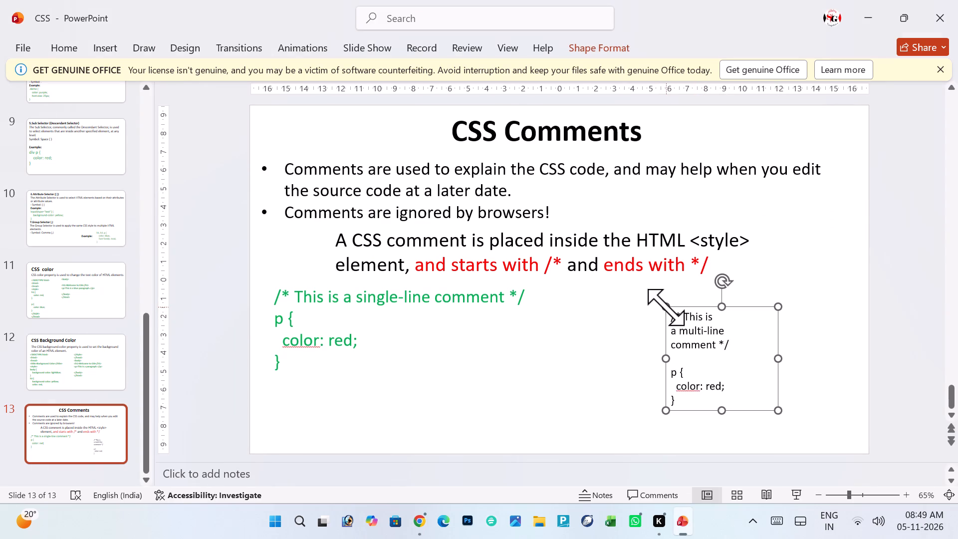
{"action": "left_click_drag", "start_coordinate": [666, 307], "coordinate": [620, 308]}
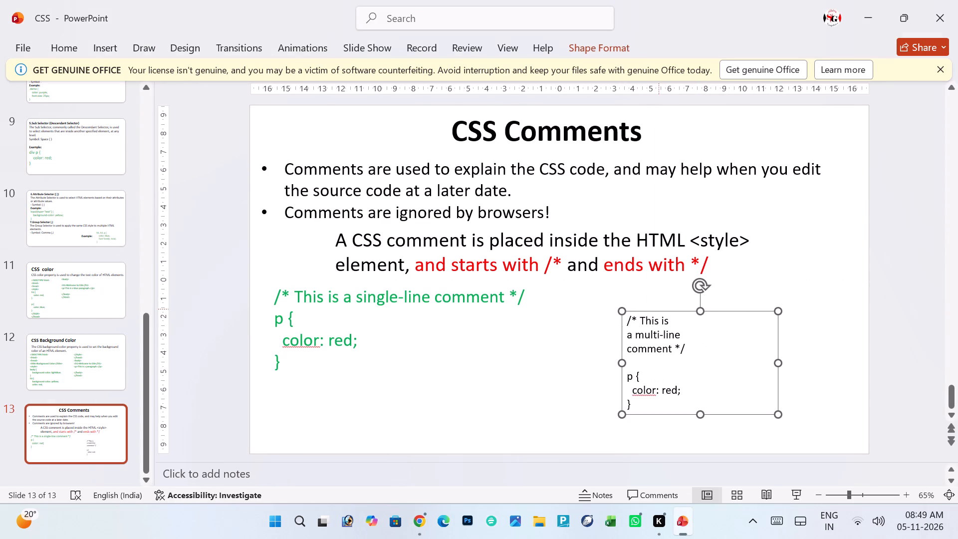
{"action": "left_click_drag", "start_coordinate": [660, 309], "coordinate": [689, 279]}
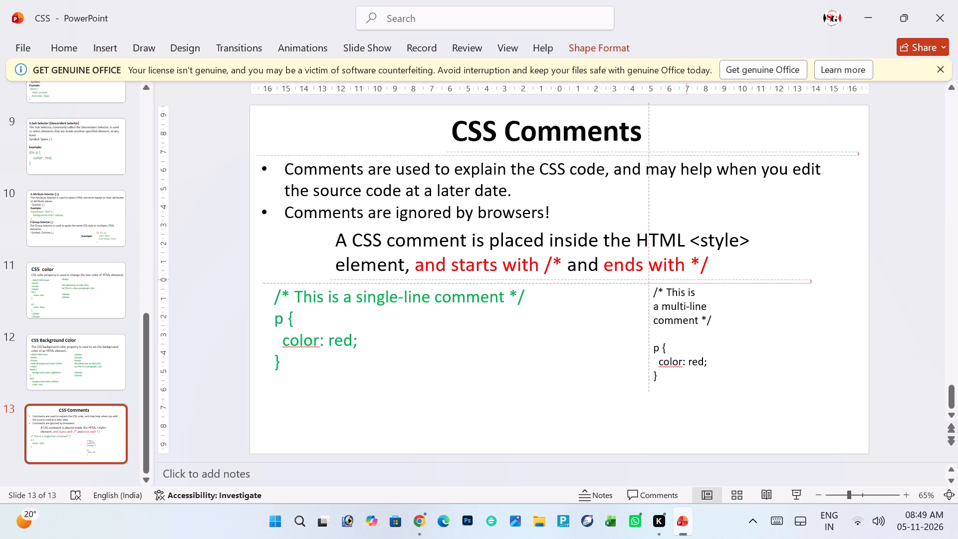
{"action": "left_click_drag", "start_coordinate": [689, 279], "coordinate": [693, 279]}
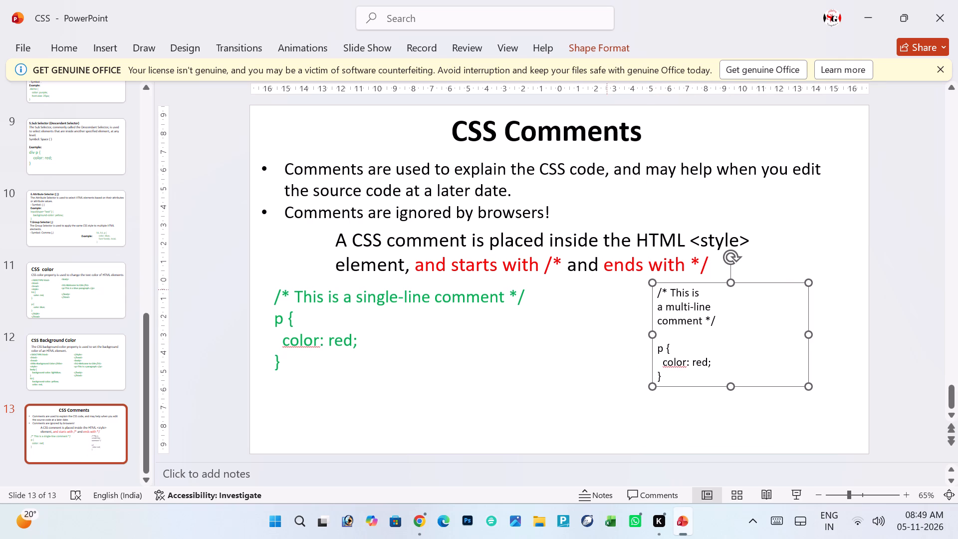
Enlarge the multi-line comment code by three font-size increments to 28 pt.
{"action": "key", "text": "ctrl+shift+period"}
{"action": "key", "text": "ctrl+shift+period"}
{"action": "key", "text": "ctrl+shift+period"}
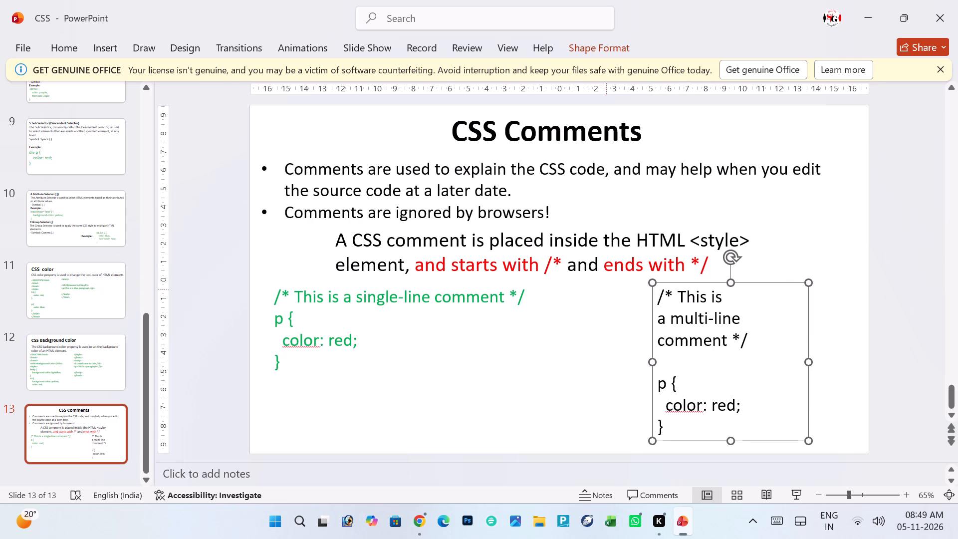
Color the multi-line comment example code in the same green as the single-line example.
{"action": "left_click_drag", "start_coordinate": [71, 64], "coordinate": [64, 41]}
{"action": "left_click", "coordinate": [64, 41]}
{"action": "left_click", "coordinate": [402, 98]}
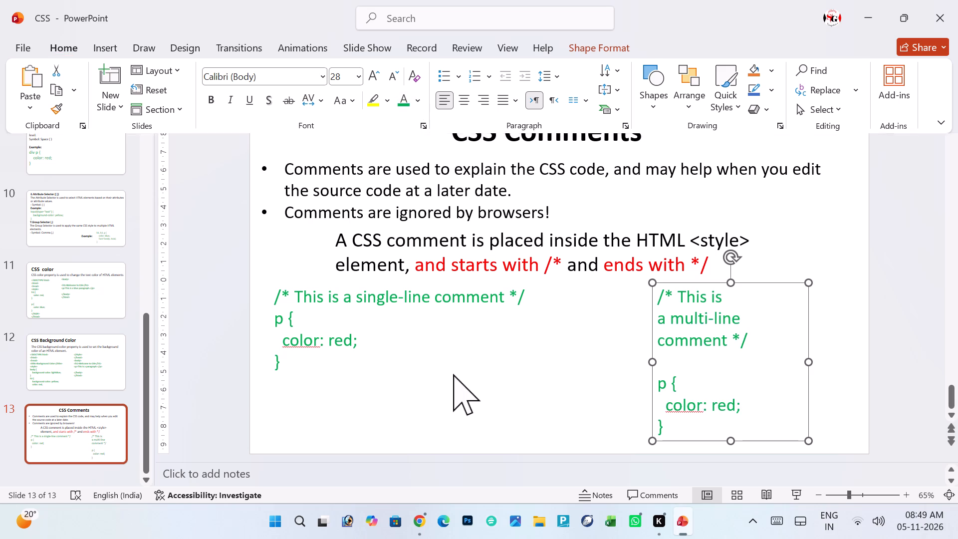
{"action": "left_click", "coordinate": [453, 374]}
Shift the single-line code box slightly down and to the right, leaving a gap below the red-marked sentence.
{"action": "left_click", "coordinate": [362, 325]}
{"action": "left_click_drag", "start_coordinate": [335, 280], "coordinate": [338, 290]}
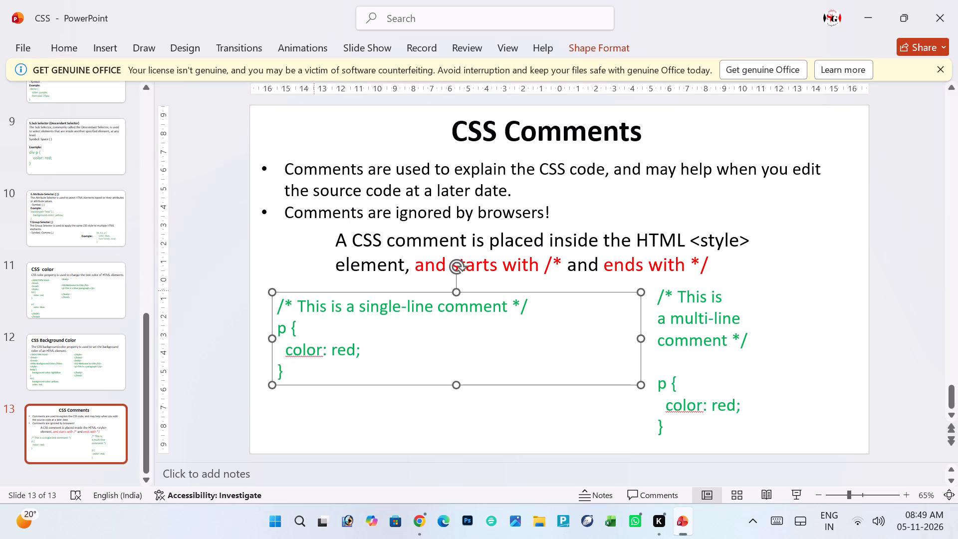
{"action": "left_click_drag", "start_coordinate": [316, 289], "coordinate": [324, 290]}
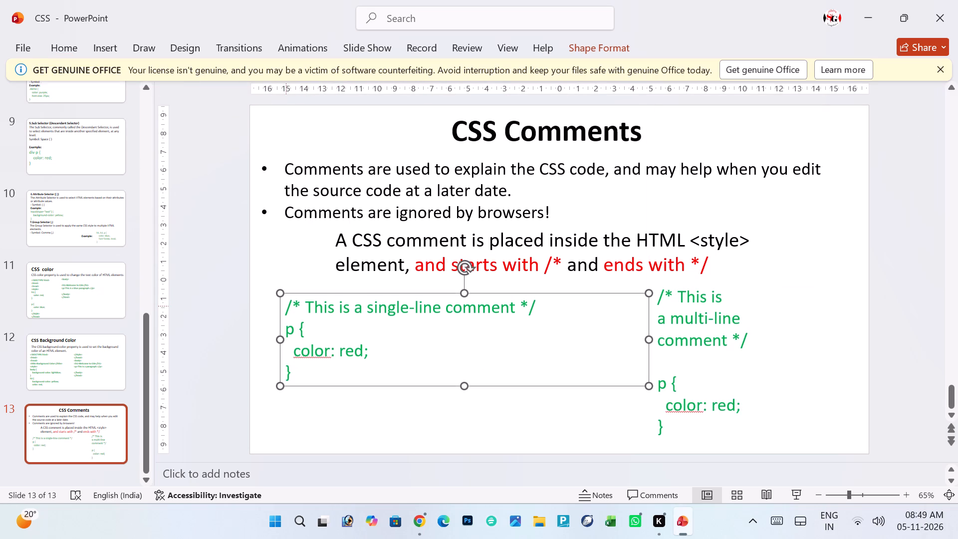
{"action": "left_click", "coordinate": [286, 306]}
{"action": "left_click", "coordinate": [266, 260]}
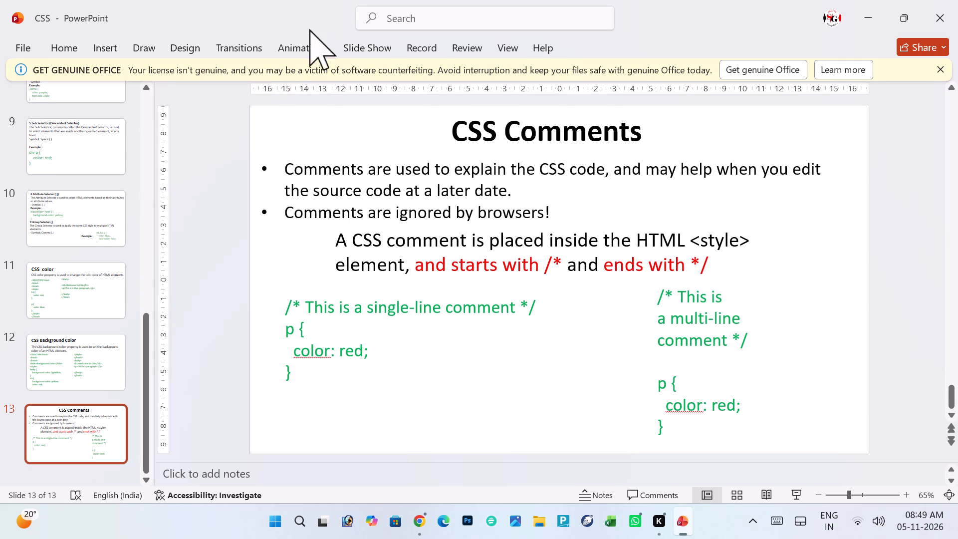
Apply automatic numbering to the single-line comment example, starting with 1.
{"action": "left_click", "coordinate": [68, 47]}
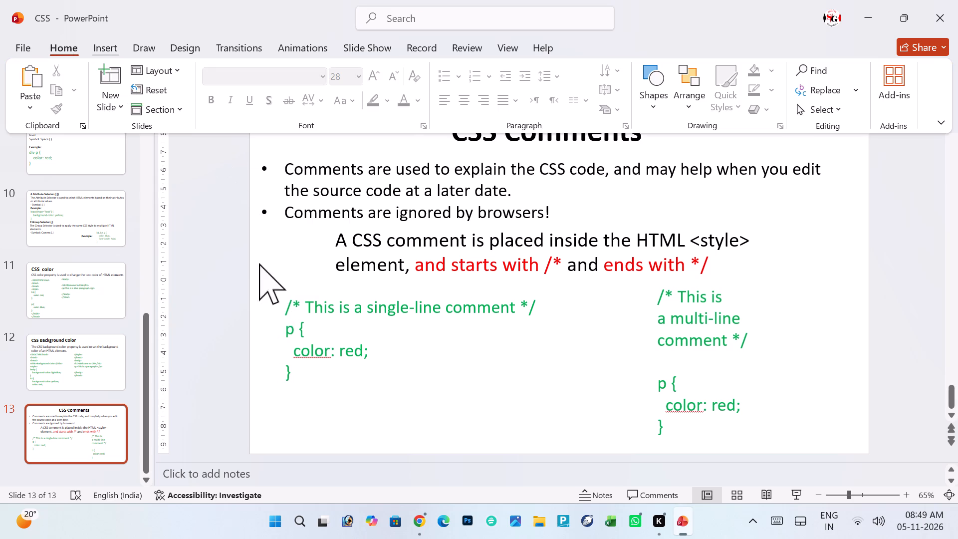
{"action": "left_click", "coordinate": [283, 325]}
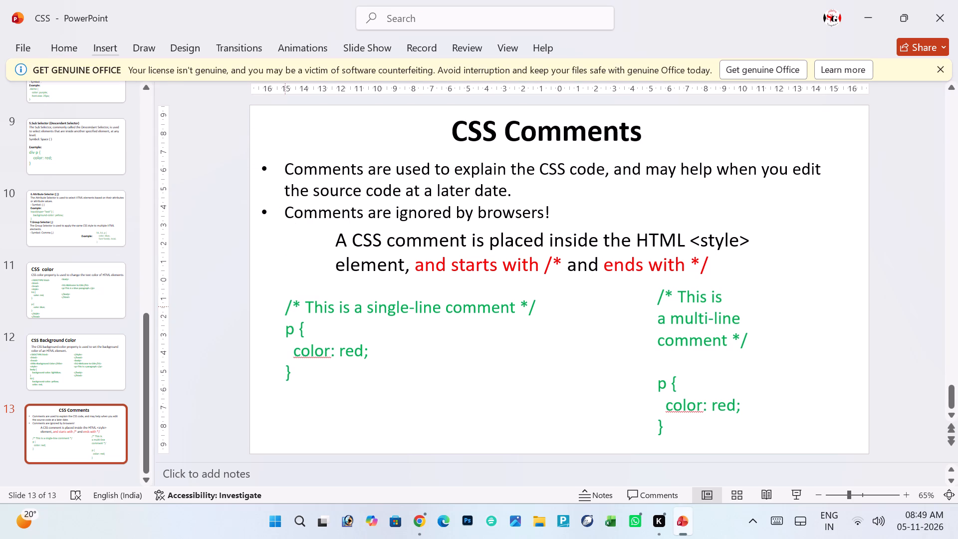
{"action": "left_click", "coordinate": [285, 306]}
{"action": "left_click", "coordinate": [66, 49]}
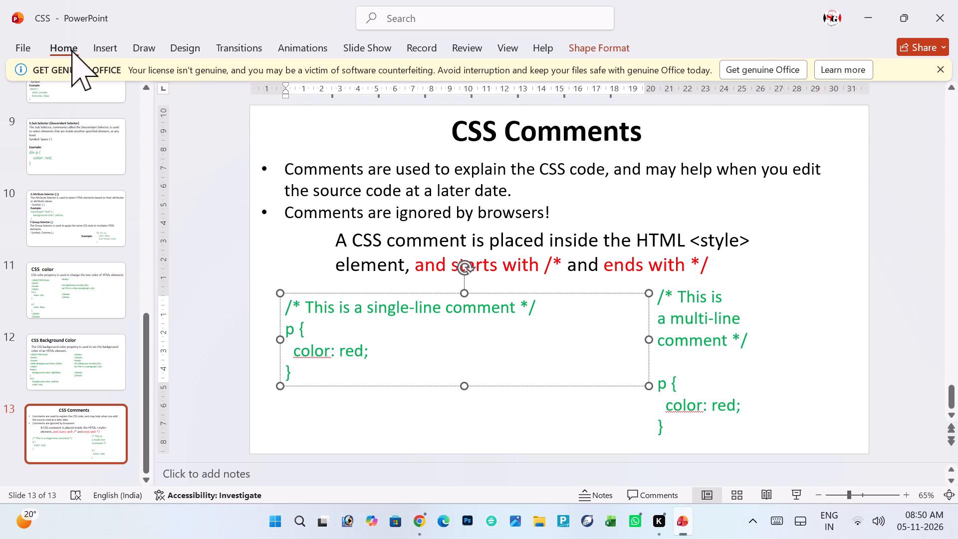
{"action": "left_click", "coordinate": [475, 76]}
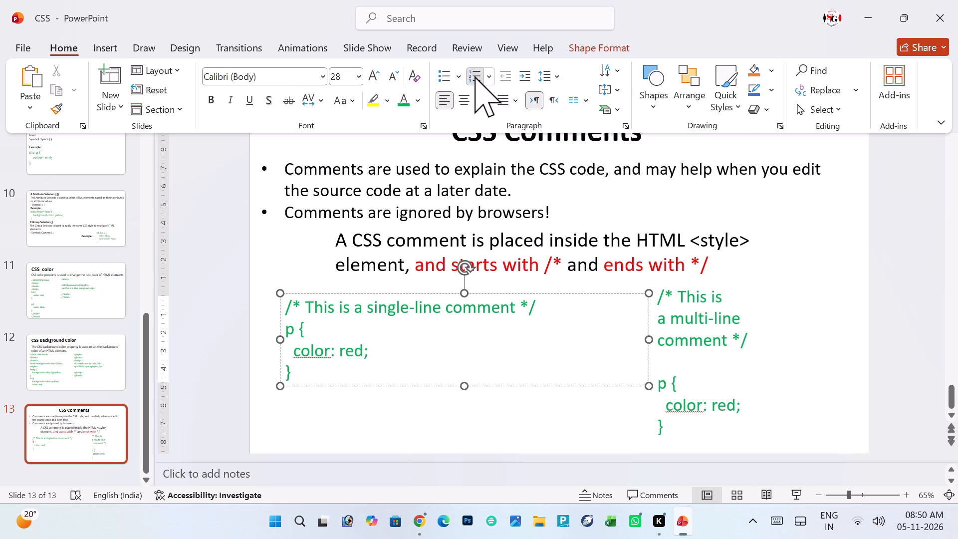
{"action": "left_click", "coordinate": [436, 417]}
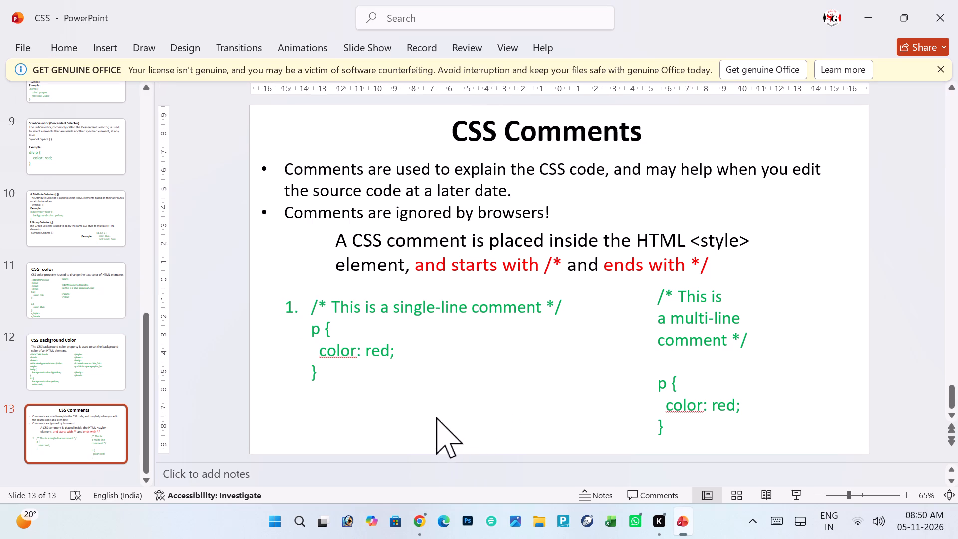
Insert "2. " before the first line of the multi-line comment example.
{"action": "left_click", "coordinate": [655, 303]}
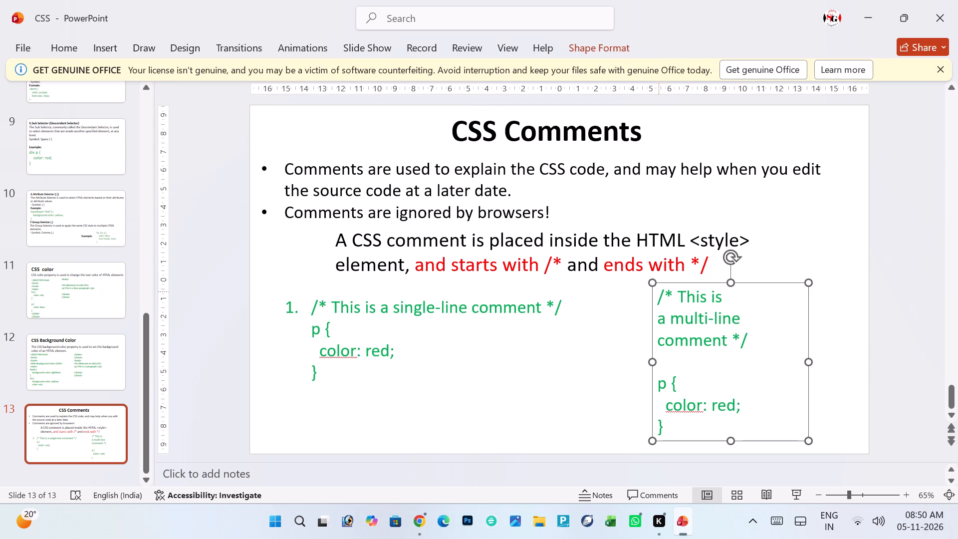
{"action": "left_click", "coordinate": [658, 298]}
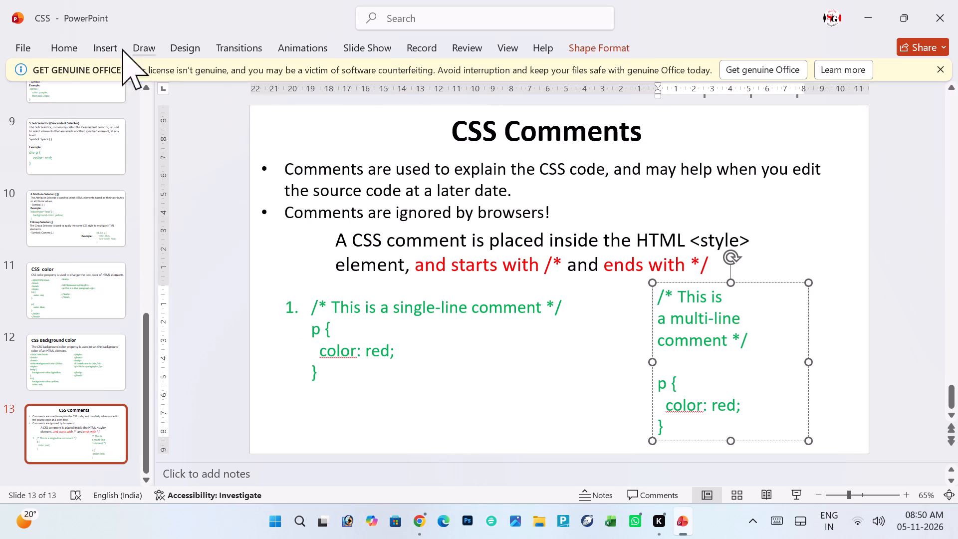
{"action": "type", "text": "2."}
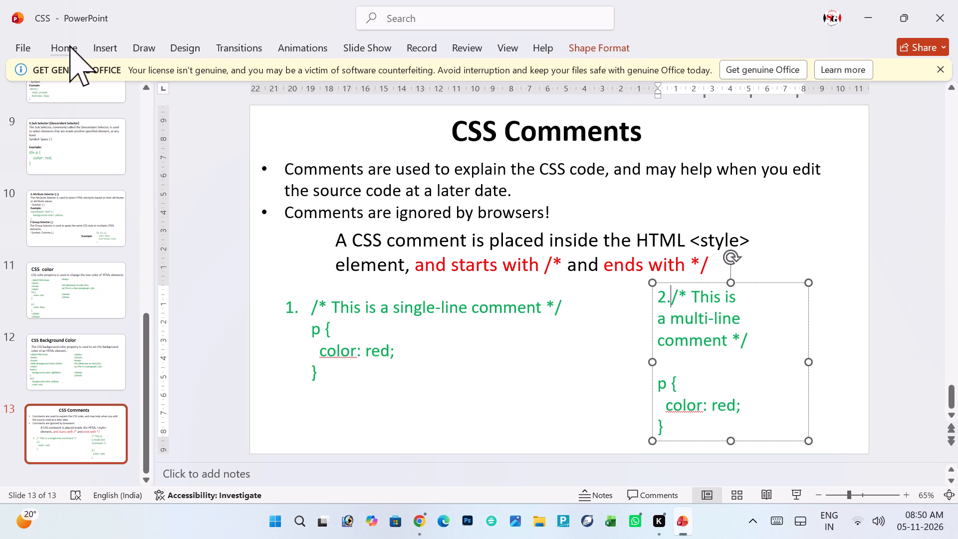
{"action": "key", "text": "space"}
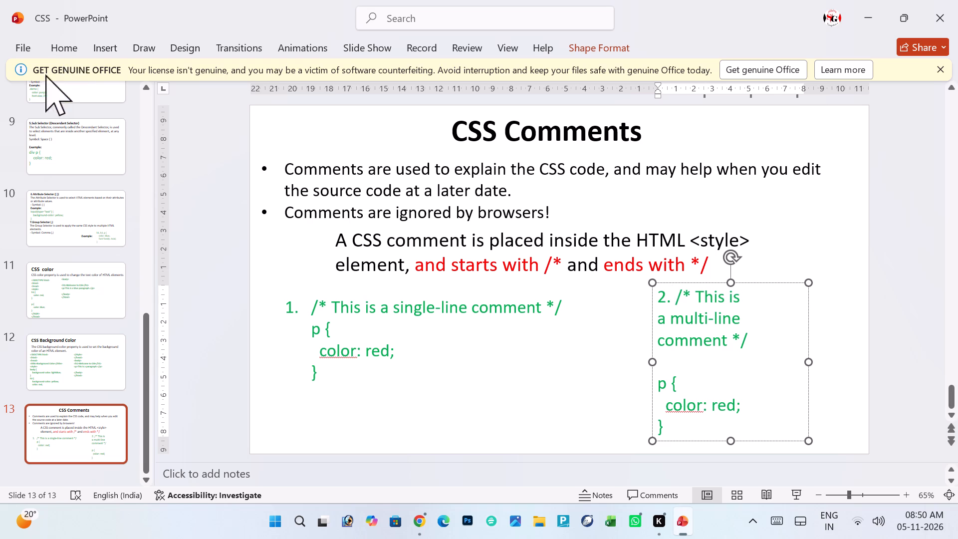
Widen the multi-line comment box slightly toward the slide's right edge.
{"action": "left_click", "coordinate": [451, 391]}
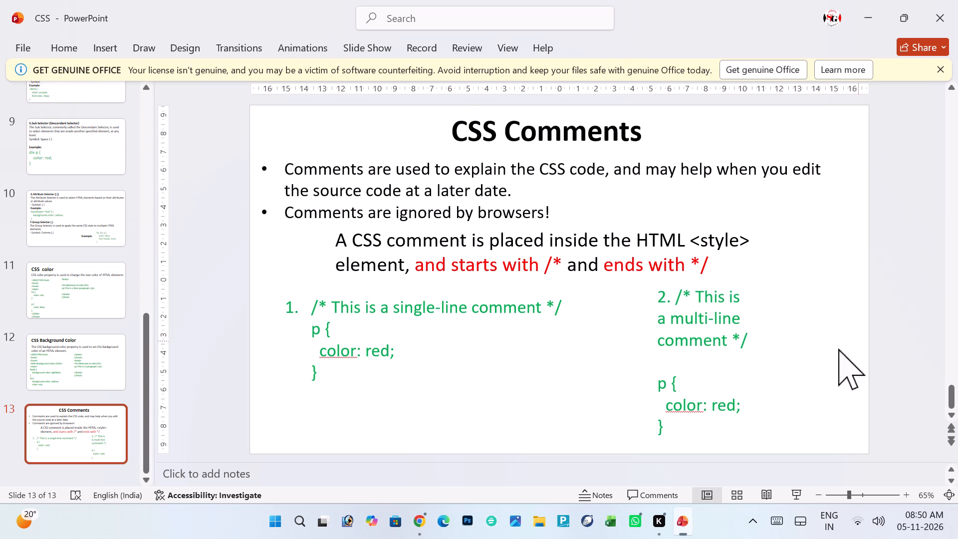
{"action": "left_click", "coordinate": [725, 335]}
{"action": "left_click_drag", "start_coordinate": [812, 360], "coordinate": [843, 366]}
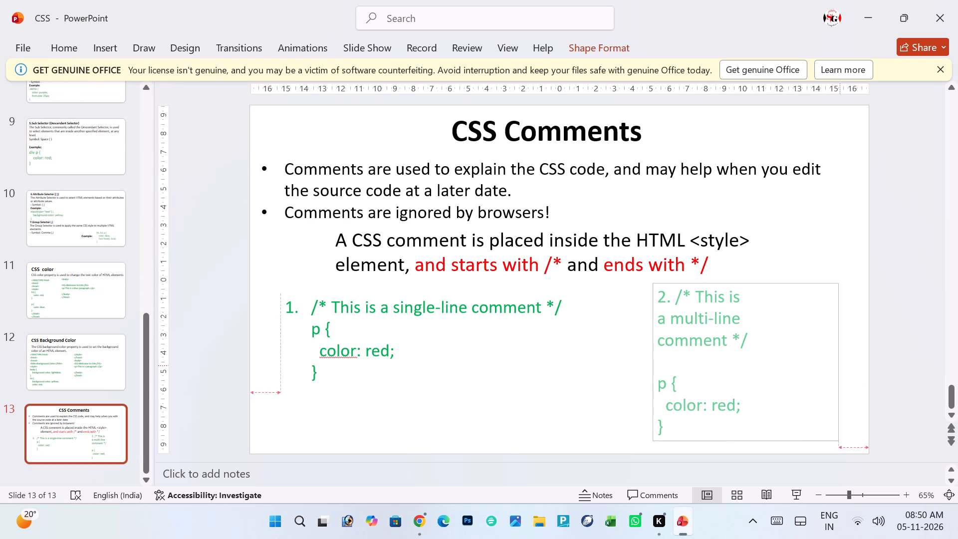
{"action": "left_click_drag", "start_coordinate": [843, 366], "coordinate": [847, 367]}
{"action": "left_click", "coordinate": [900, 320]}
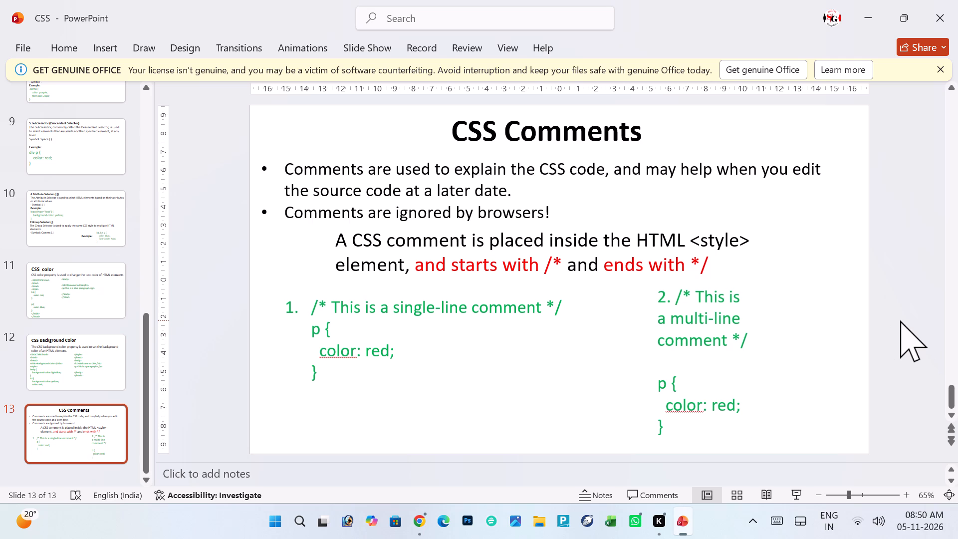
Save the presentation.
{"action": "left_click", "coordinate": [237, 198]}
{"action": "key", "text": "ctrl+s"}
Switch to Chrome, open the CSS Borders page on W3Schools, and copy its "CSS Borders" section heading.
{"action": "key", "text": "alt+Tab"}
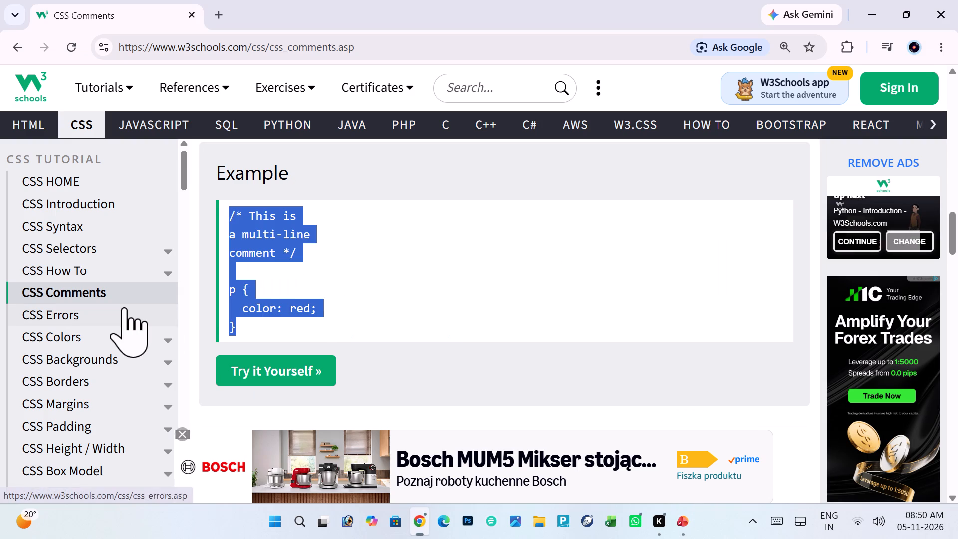
{"action": "scroll", "coordinate": [124, 307], "scroll_direction": "down", "scroll_amount": 1}
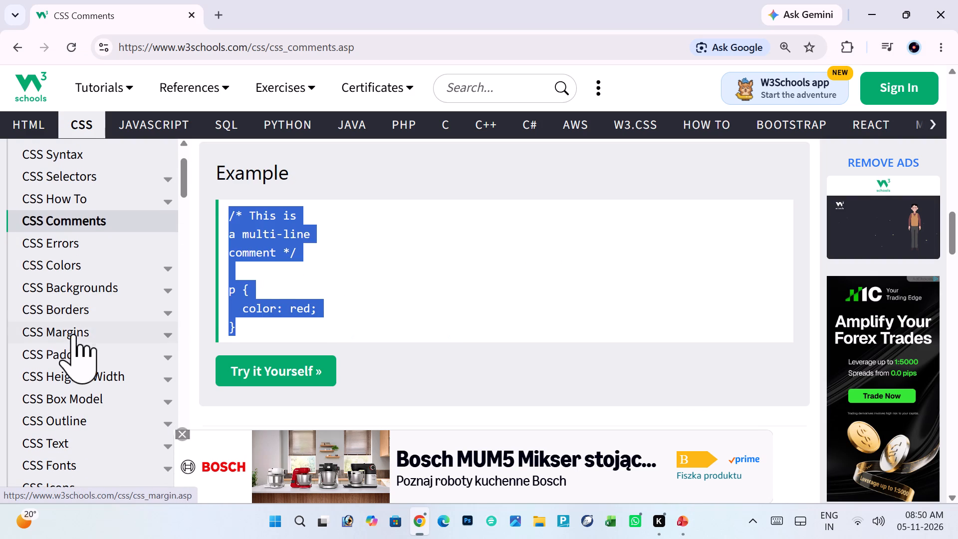
{"action": "left_click", "coordinate": [78, 309]}
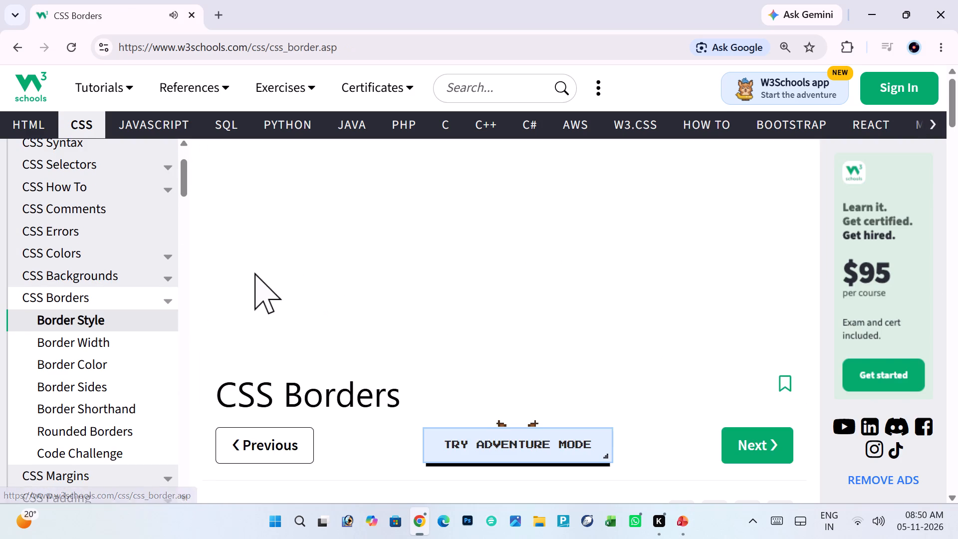
{"action": "scroll", "coordinate": [344, 286], "scroll_direction": "down", "scroll_amount": 2}
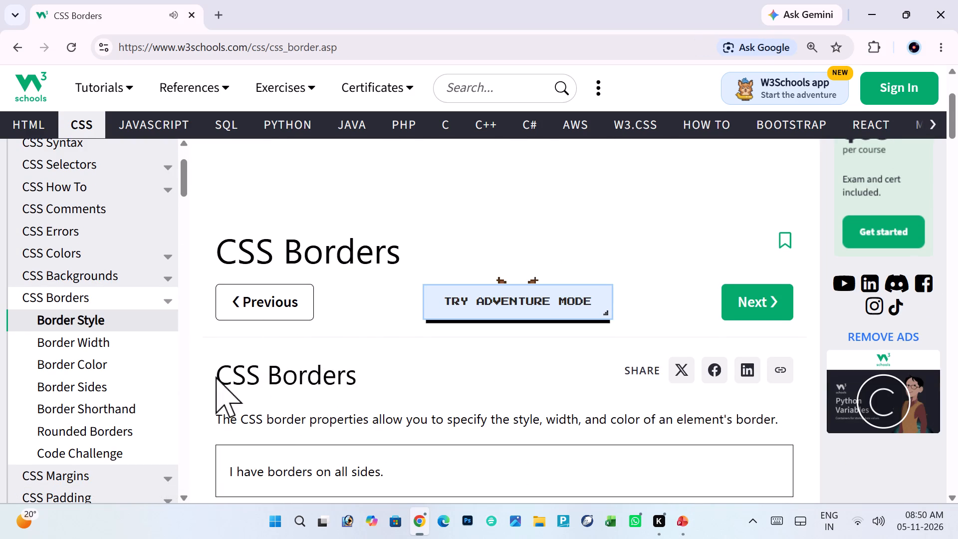
{"action": "left_click_drag", "start_coordinate": [216, 376], "coordinate": [390, 367]}
{"action": "key", "text": "ctrl+c"}
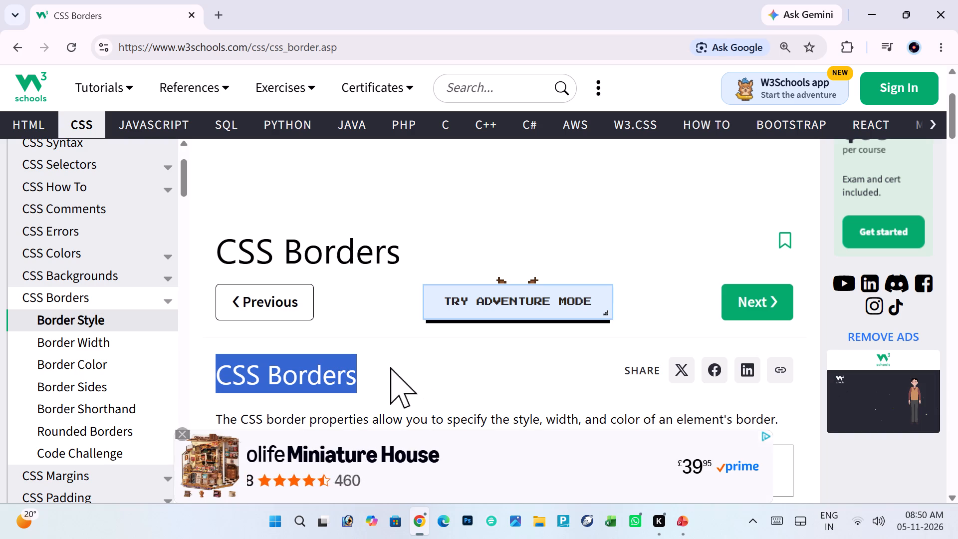
Return to PowerPoint, add a slide after CSS Comments, and delete its title and content placeholders.
{"action": "key", "text": "alt+Tab"}
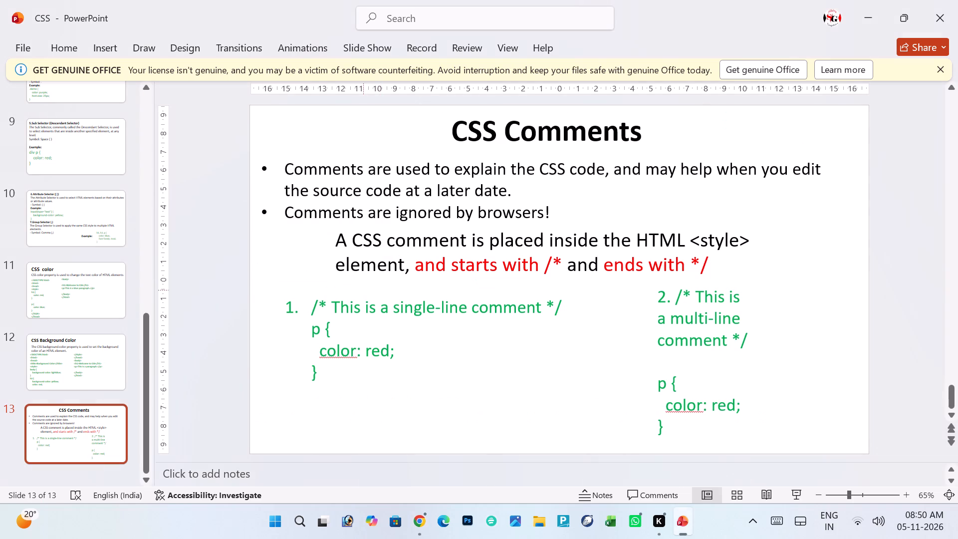
{"action": "left_click", "coordinate": [212, 229]}
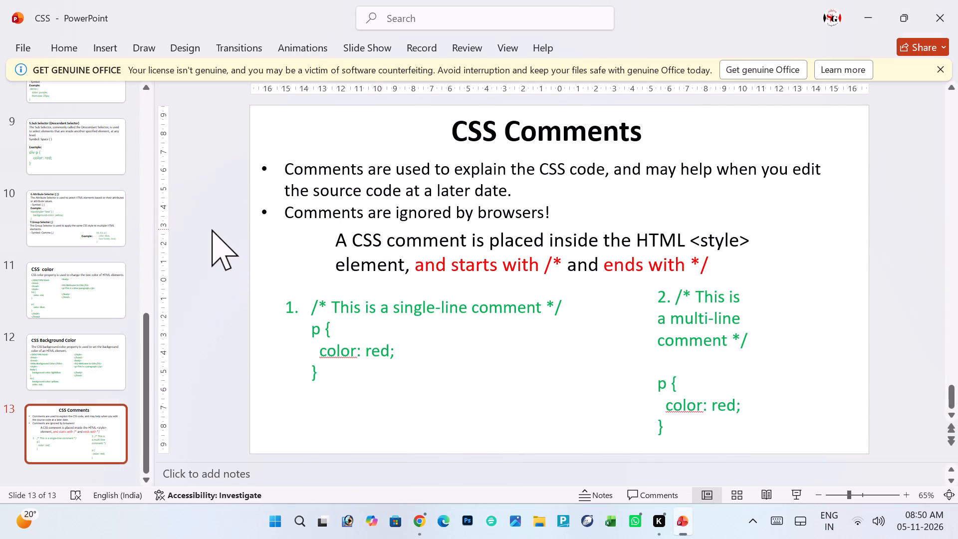
{"action": "left_click", "coordinate": [212, 229]}
{"action": "key", "text": "ctrl+m"}
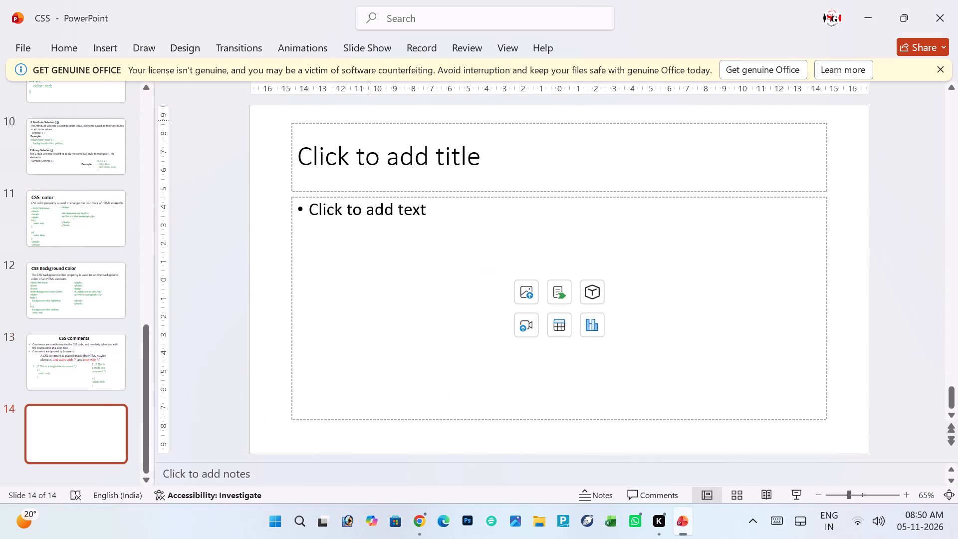
{"action": "left_click", "coordinate": [371, 120]}
{"action": "key", "text": "Delete"}
{"action": "left_click", "coordinate": [407, 195]}
{"action": "key", "text": "Delete"}
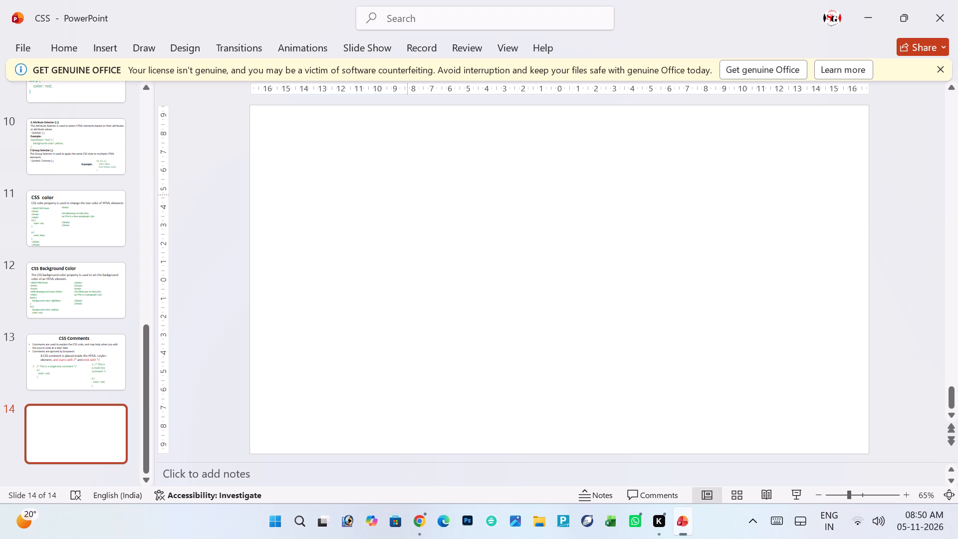
Paste the "CSS Borders" heading into a new text box near the slide's top and remove the extra blank line.
{"action": "double_click", "coordinate": [467, 122]}
{"action": "key", "text": "ctrl+v"}
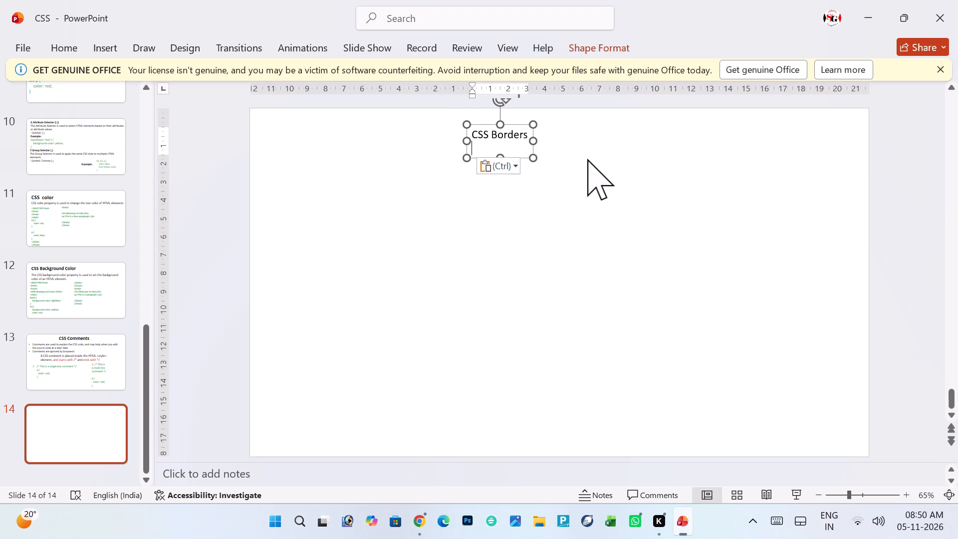
{"action": "key", "text": "BackSpace"}
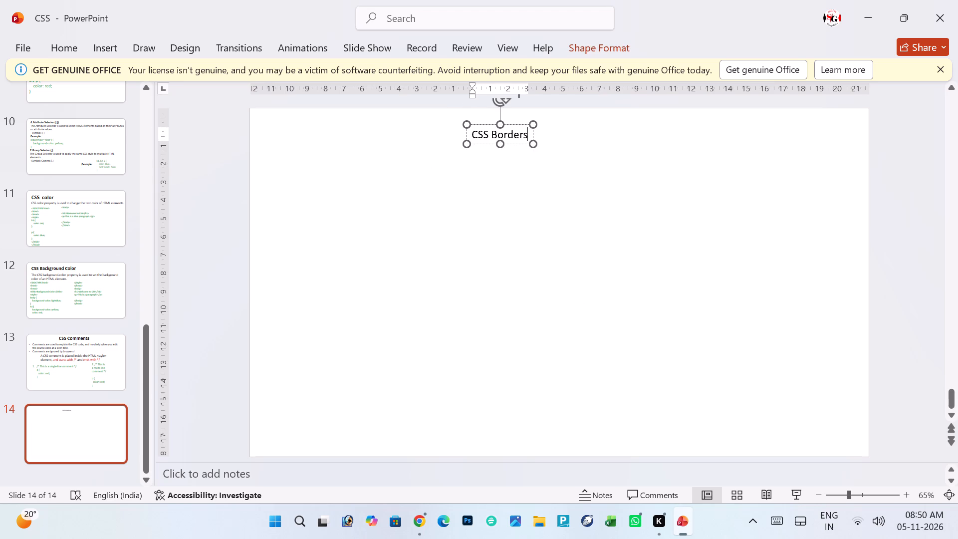
Make the CSS Borders heading bold and enlarge it by six font-size steps.
{"action": "left_click", "coordinate": [514, 145]}
{"action": "key", "text": "ctrl+b"}
{"action": "key", "text": "ctrl+shift+period"}
{"action": "key", "text": "ctrl+shift+period"}
{"action": "key", "text": "ctrl+shift+period"}
{"action": "key", "text": "ctrl+shift+period"}
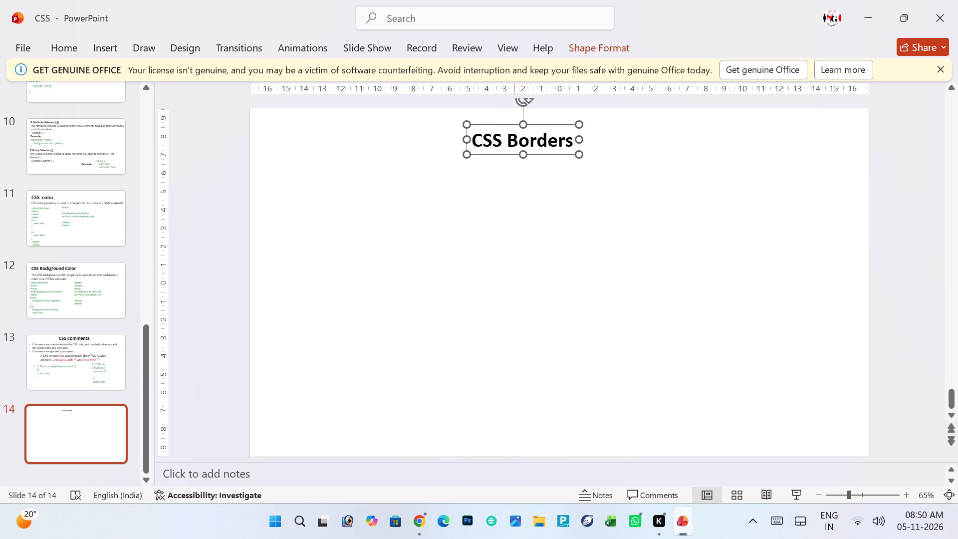
{"action": "key", "text": "ctrl+shift+period"}
{"action": "key", "text": "ctrl+shift+period"}
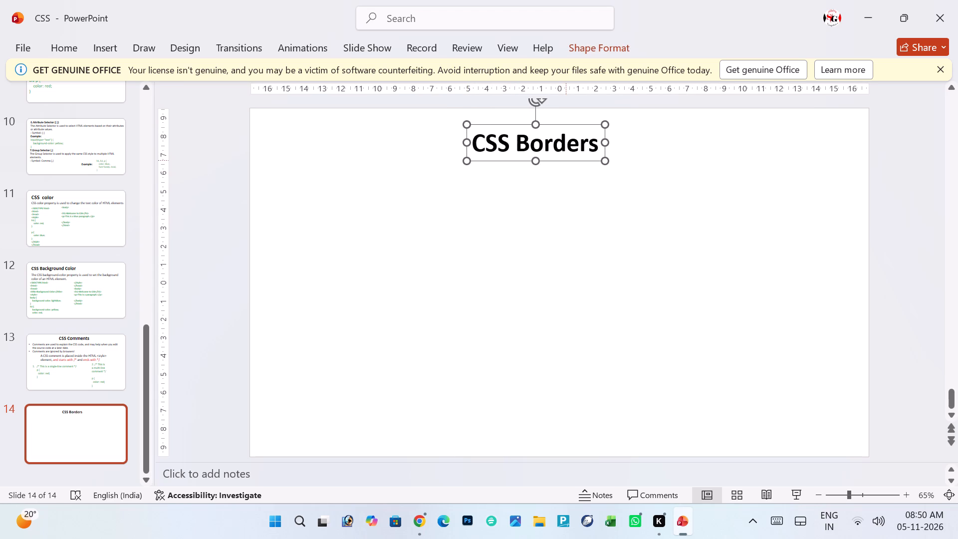
Move the CSS Borders heading up, close to the top edge of the slide.
{"action": "left_click_drag", "start_coordinate": [566, 164], "coordinate": [555, 150]}
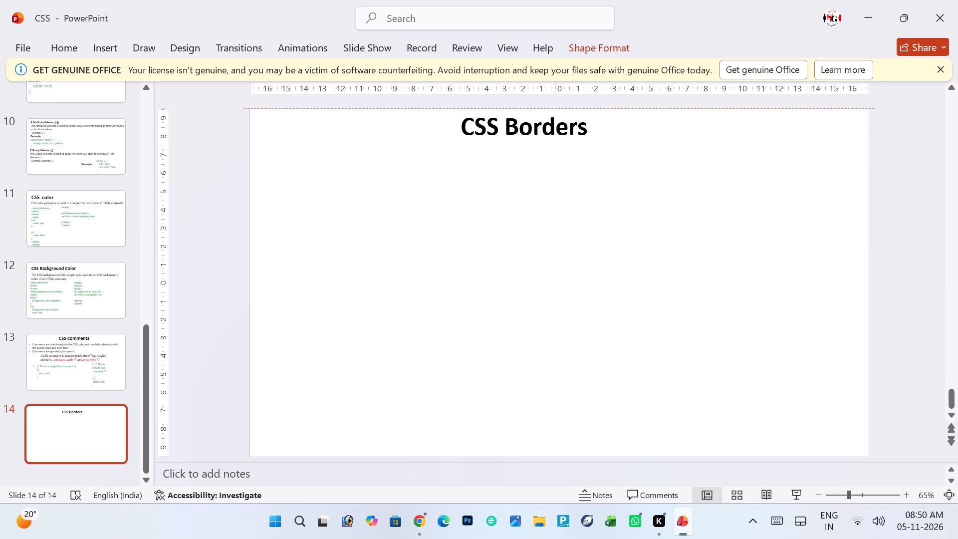
{"action": "left_click_drag", "start_coordinate": [555, 150], "coordinate": [555, 152]}
{"action": "left_click", "coordinate": [408, 232]}
Copy the sentence on what CSS border properties specify from W3Schools into a new text box below the slide heading.
{"action": "key", "text": "alt+Tab"}
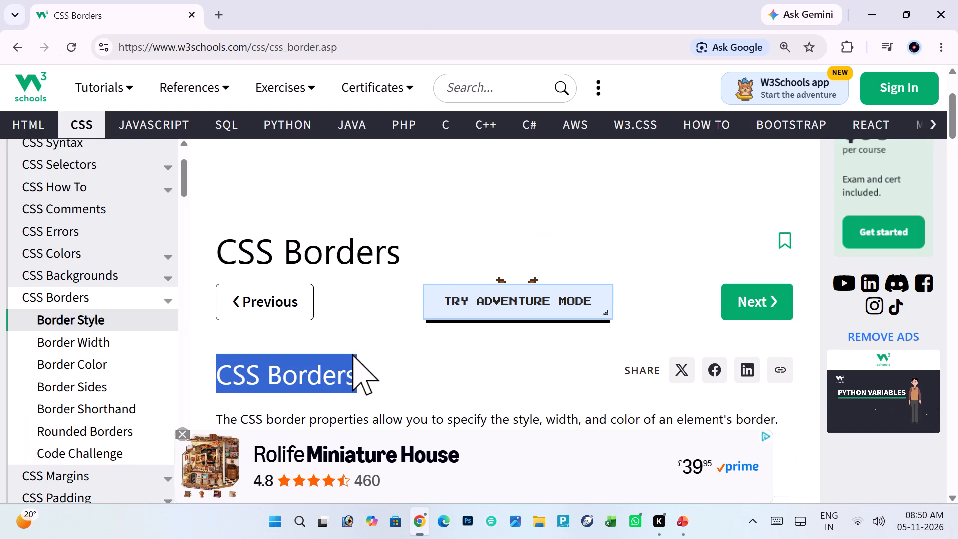
{"action": "scroll", "coordinate": [352, 354], "scroll_direction": "down", "scroll_amount": 3}
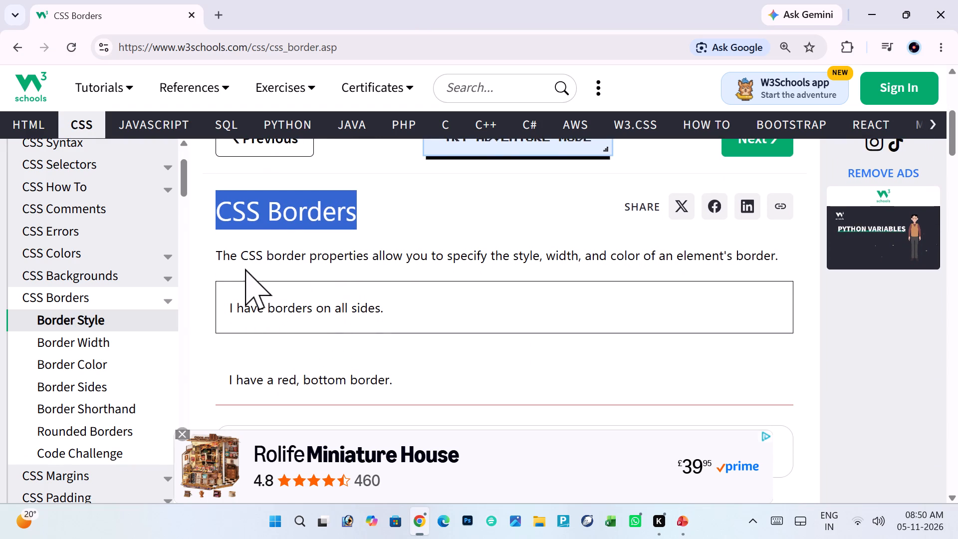
{"action": "left_click_drag", "start_coordinate": [216, 255], "coordinate": [763, 261]}
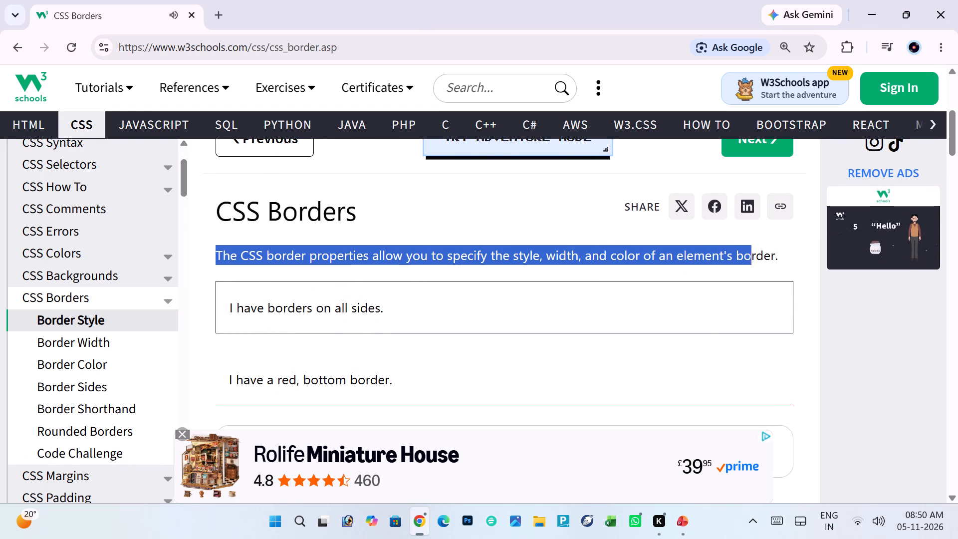
{"action": "left_click_drag", "start_coordinate": [763, 261], "coordinate": [778, 262]}
{"action": "key", "text": "ctrl+c"}
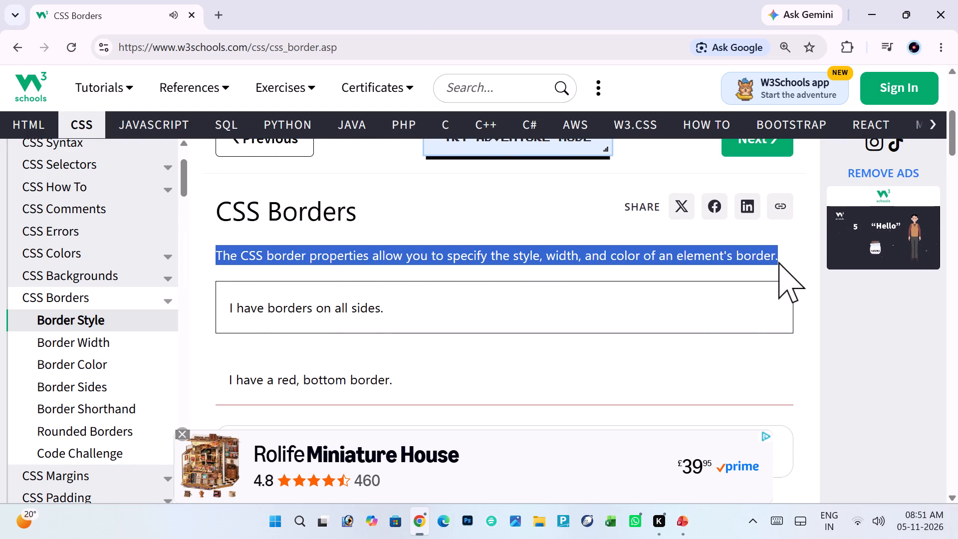
{"action": "key", "text": "alt+Tab"}
{"action": "left_click", "coordinate": [267, 161]}
{"action": "left_click_drag", "start_coordinate": [267, 161], "coordinate": [428, 199]}
{"action": "key", "text": "ctrl+v"}
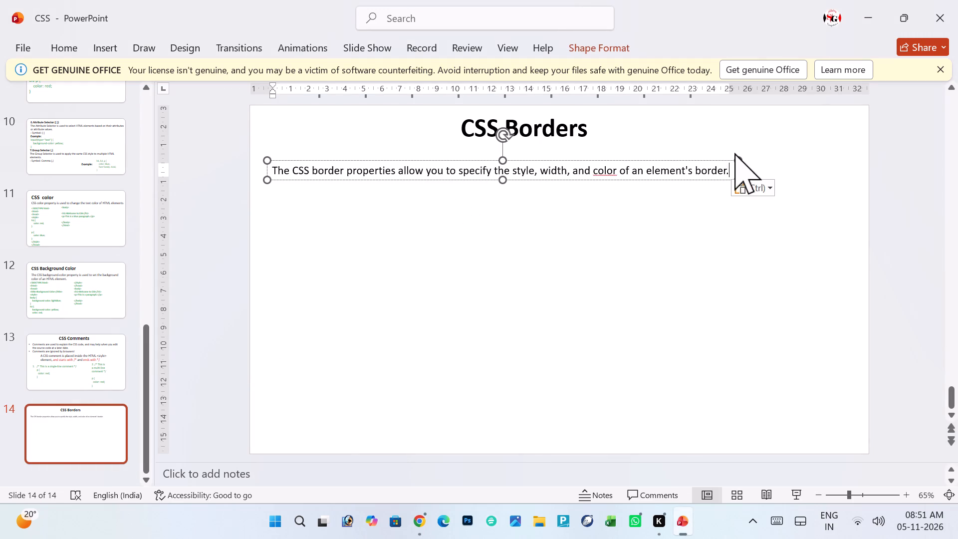
Enlarge the border description by four font-size steps and widen its box almost to the slide's right edge.
{"action": "left_click_drag", "start_coordinate": [737, 160], "coordinate": [726, 160]}
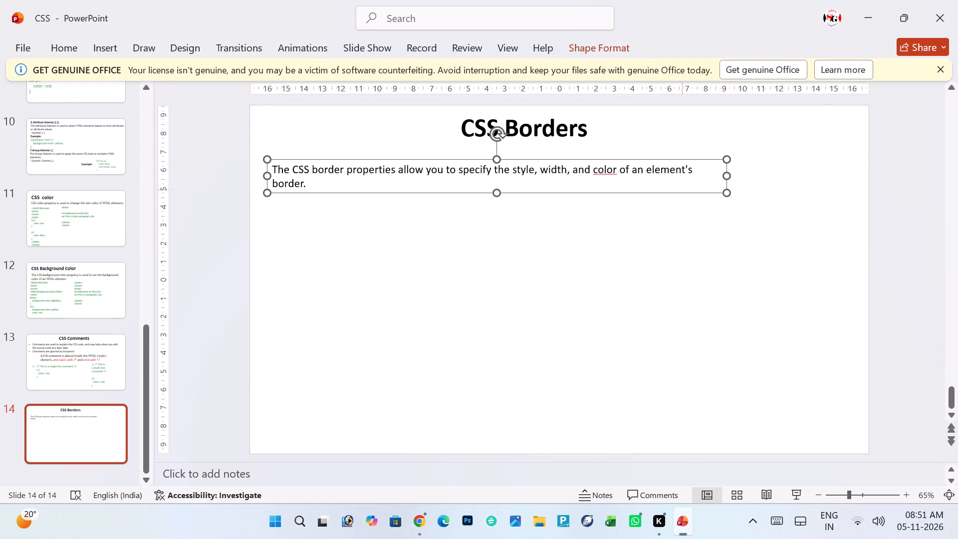
{"action": "left_click", "coordinate": [682, 193]}
{"action": "key", "text": "ctrl+shift+period"}
{"action": "key", "text": "ctrl+shift+period"}
{"action": "key", "text": "ctrl+shift+period"}
{"action": "key", "text": "ctrl+shift+period"}
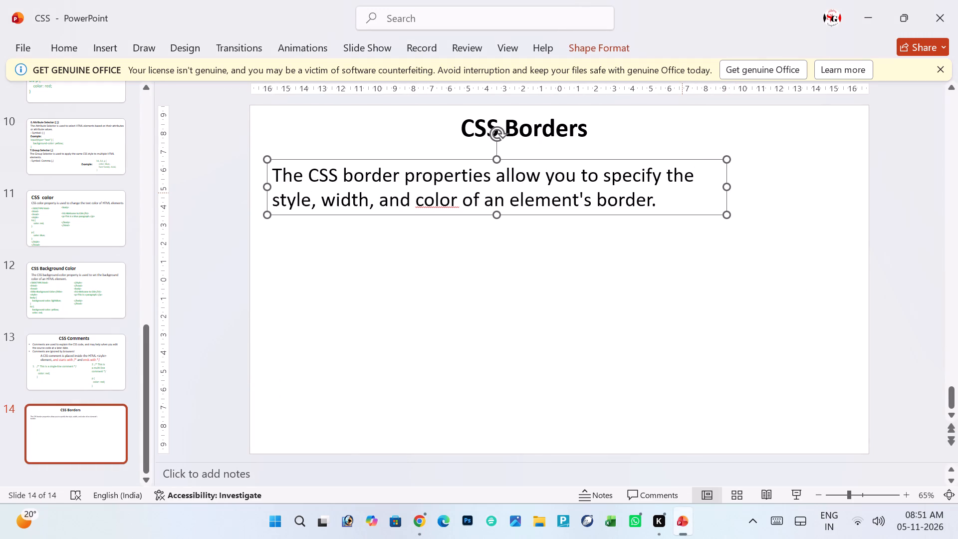
{"action": "left_click_drag", "start_coordinate": [727, 186], "coordinate": [859, 187]}
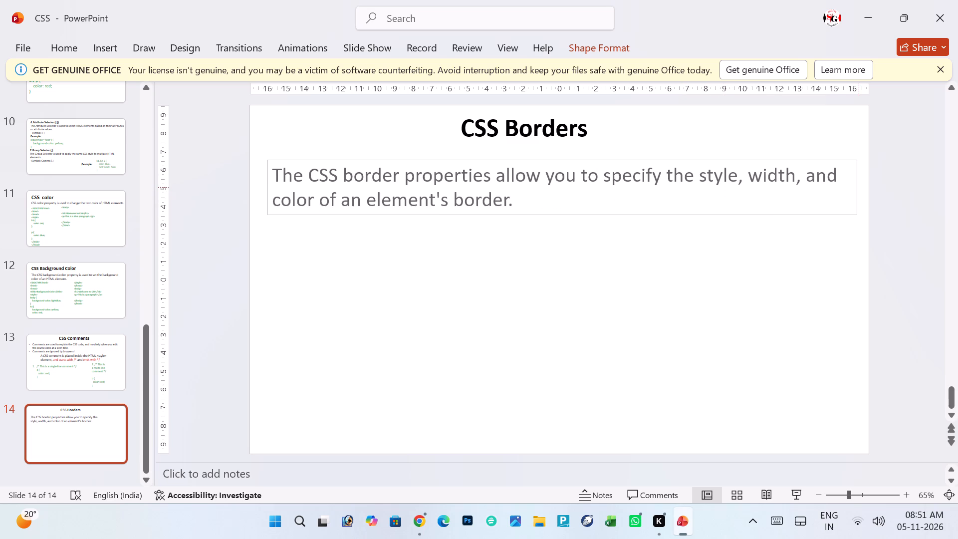
{"action": "left_click_drag", "start_coordinate": [859, 187], "coordinate": [863, 190]}
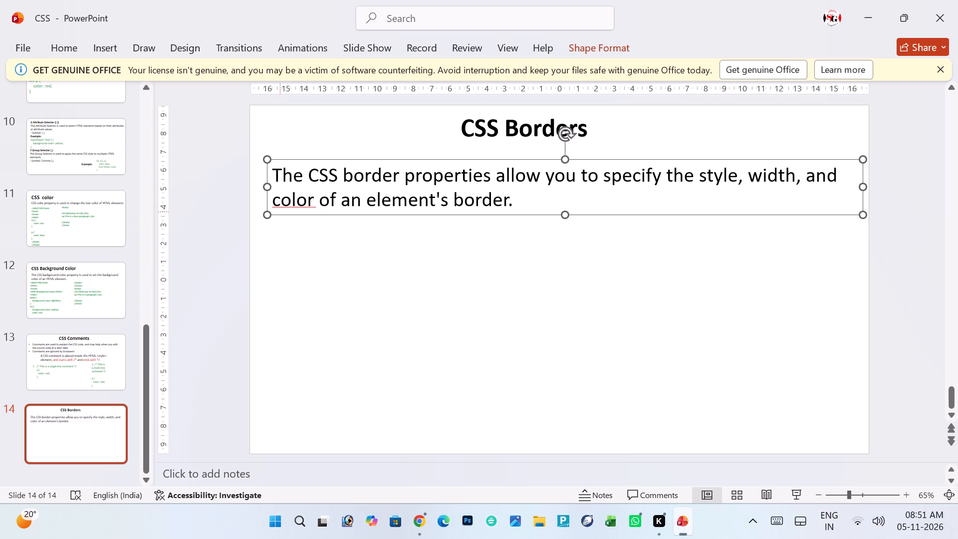
Shift the CSS Borders heading slightly right, closer to the slide's horizontal centre.
{"action": "left_click", "coordinate": [219, 200]}
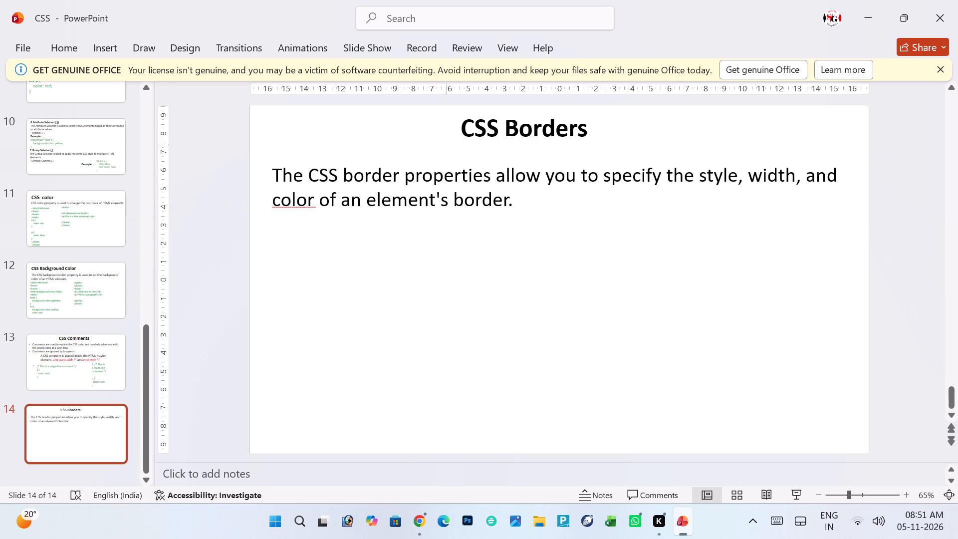
{"action": "left_click_drag", "start_coordinate": [475, 133], "coordinate": [499, 150]}
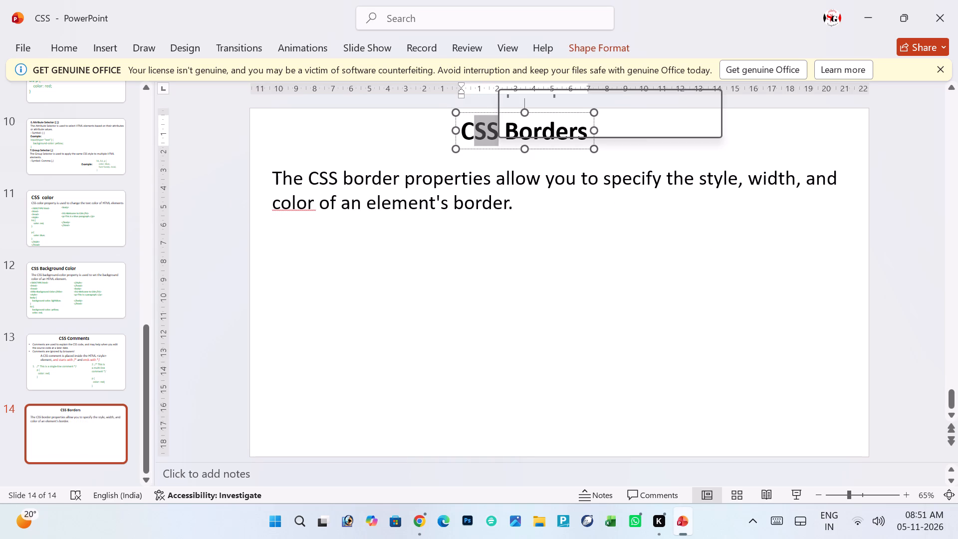
{"action": "left_click_drag", "start_coordinate": [499, 150], "coordinate": [523, 149]}
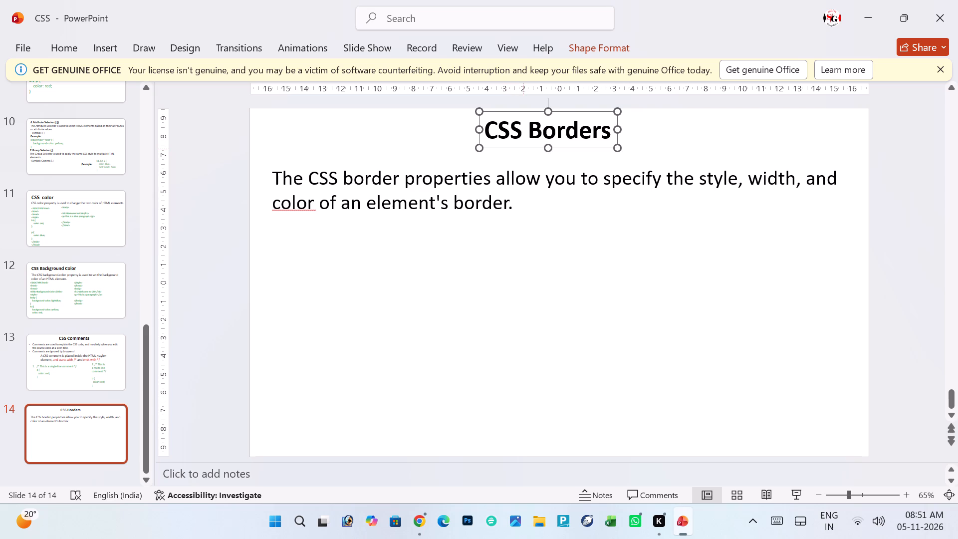
{"action": "left_click", "coordinate": [168, 197]}
Review the W3Schools CSS Borders page, from the bordered example boxes through the CSS Border Style section.
{"action": "key", "text": "alt+Tab"}
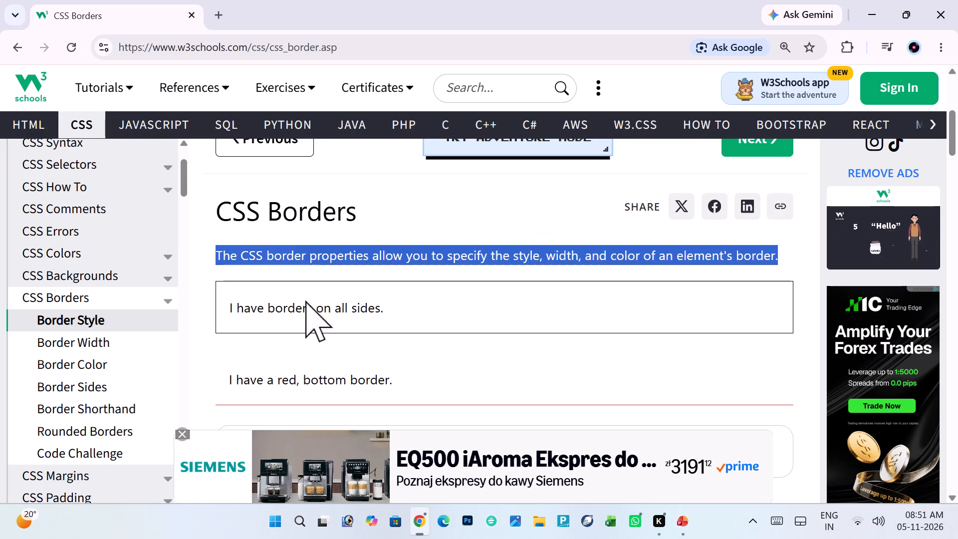
{"action": "scroll", "coordinate": [287, 342], "scroll_direction": "down", "scroll_amount": 4}
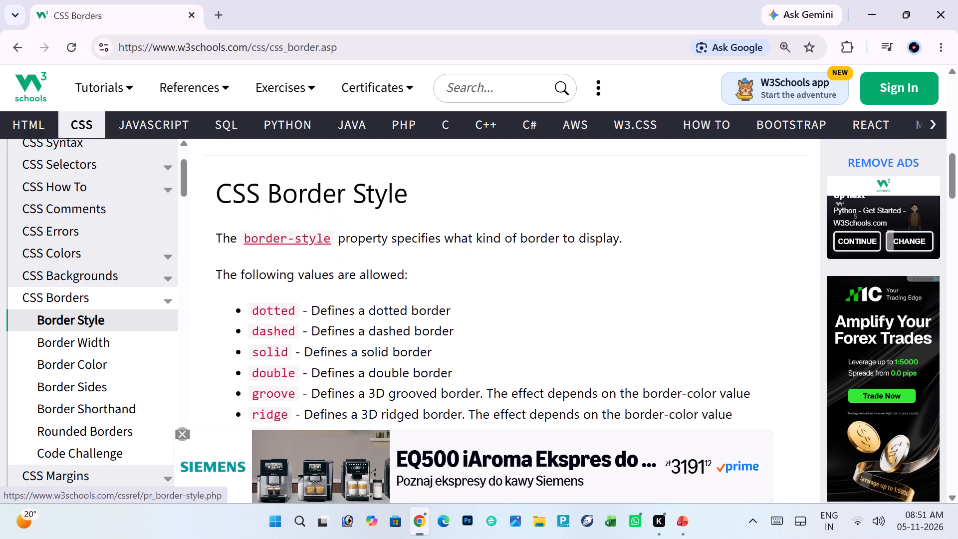
{"action": "scroll", "coordinate": [287, 342], "scroll_direction": "down", "scroll_amount": 1}
{"action": "scroll", "coordinate": [287, 342], "scroll_direction": "up", "scroll_amount": 1}
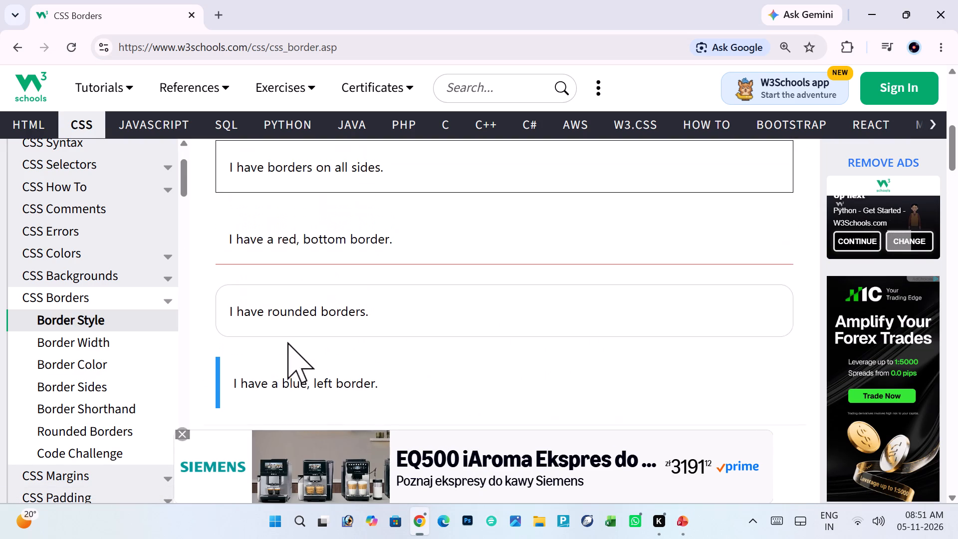
{"action": "scroll", "coordinate": [287, 342], "scroll_direction": "up", "scroll_amount": 1}
{"action": "scroll", "coordinate": [287, 342], "scroll_direction": "down", "scroll_amount": 4}
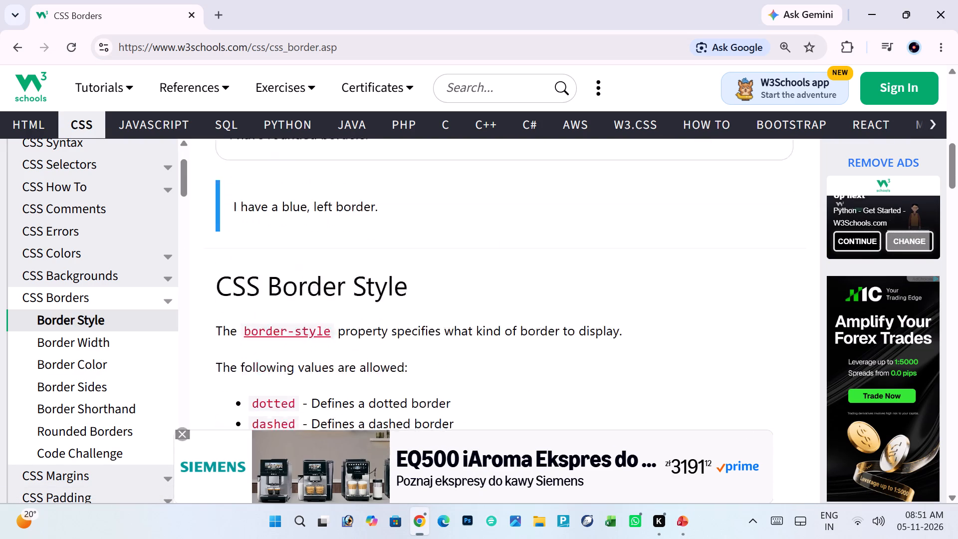
{"action": "scroll", "coordinate": [287, 342], "scroll_direction": "down", "scroll_amount": 1}
{"action": "scroll", "coordinate": [287, 342], "scroll_direction": "up", "scroll_amount": 4}
{"action": "scroll", "coordinate": [287, 342], "scroll_direction": "down", "scroll_amount": 1}
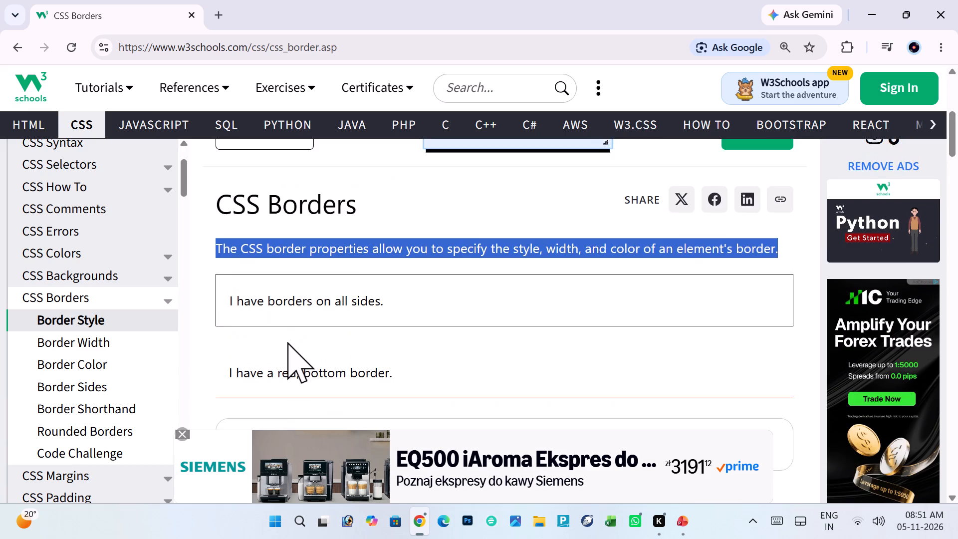
{"action": "scroll", "coordinate": [287, 342], "scroll_direction": "down", "scroll_amount": 2}
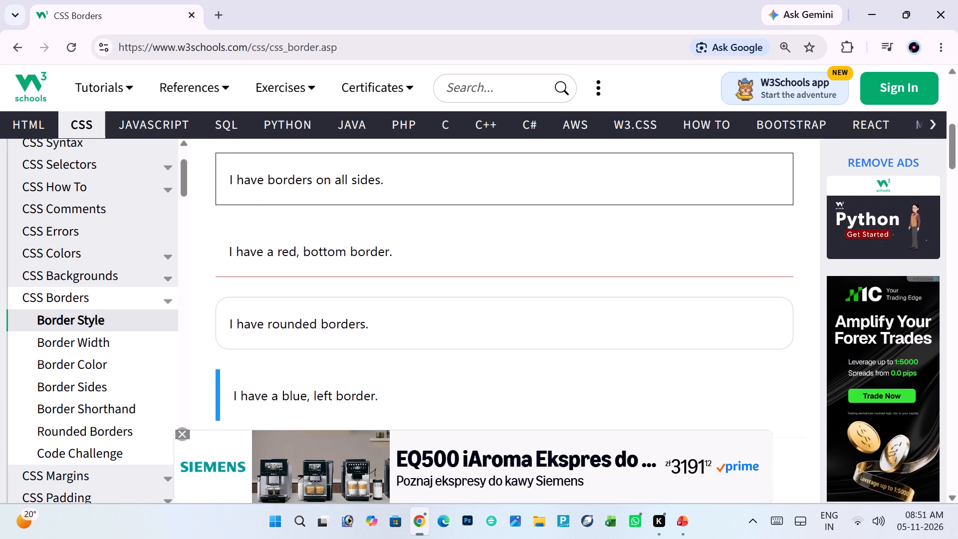
{"action": "scroll", "coordinate": [287, 342], "scroll_direction": "down", "scroll_amount": 2}
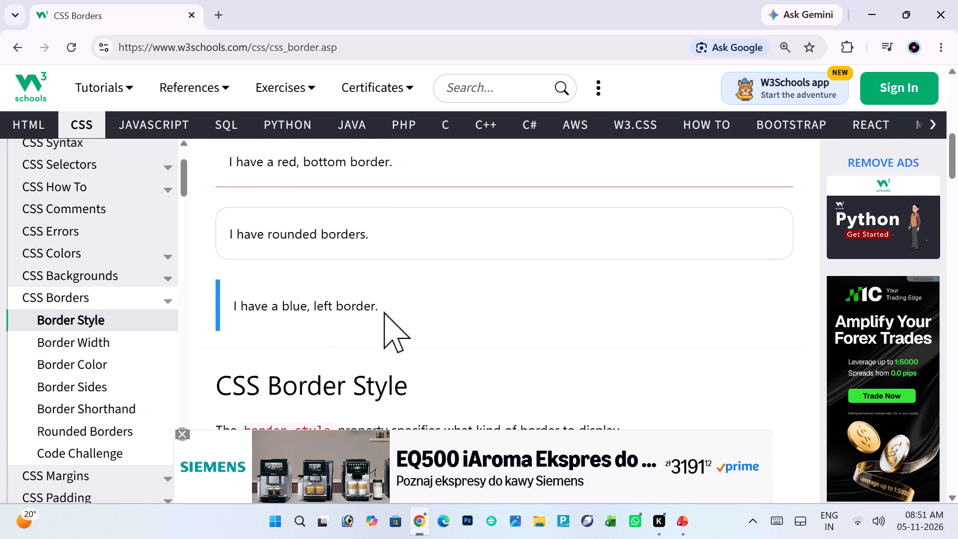
Insert a screen clipping of the four W3Schools border examples, captured from the full-screen browser page, into the CSS Borders slide.
{"action": "left_click", "coordinate": [384, 311]}
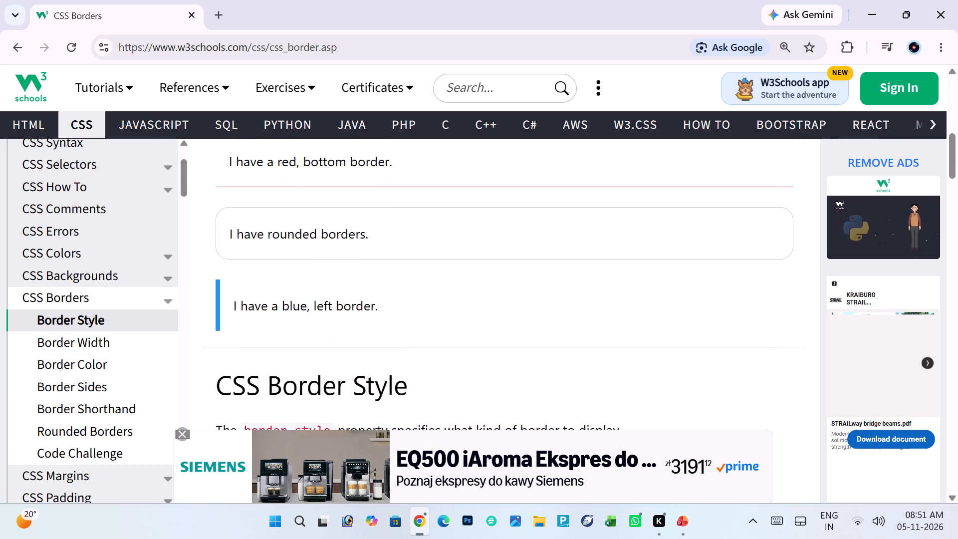
{"action": "scroll", "coordinate": [377, 308], "scroll_direction": "up", "scroll_amount": 1}
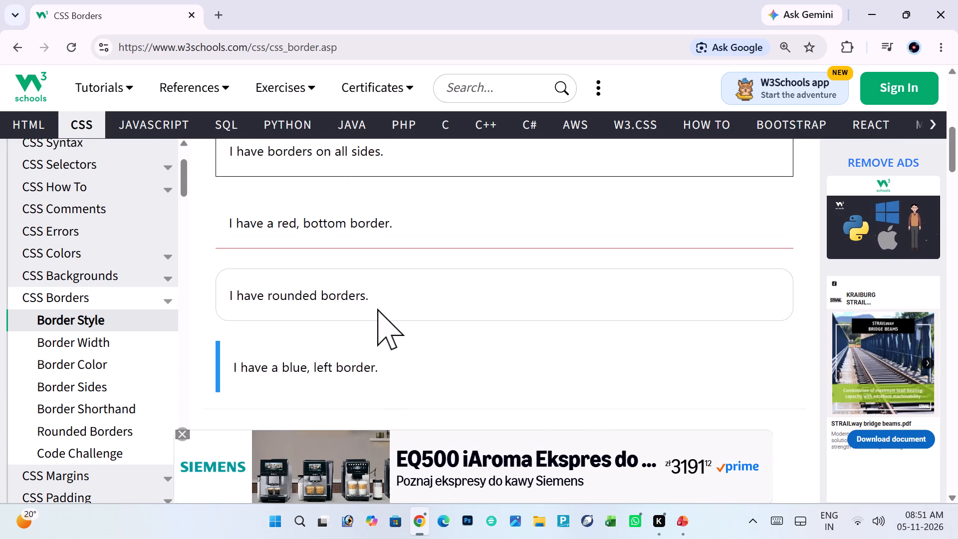
{"action": "scroll", "coordinate": [377, 308], "scroll_direction": "up", "scroll_amount": 1}
{"action": "key", "text": "F11"}
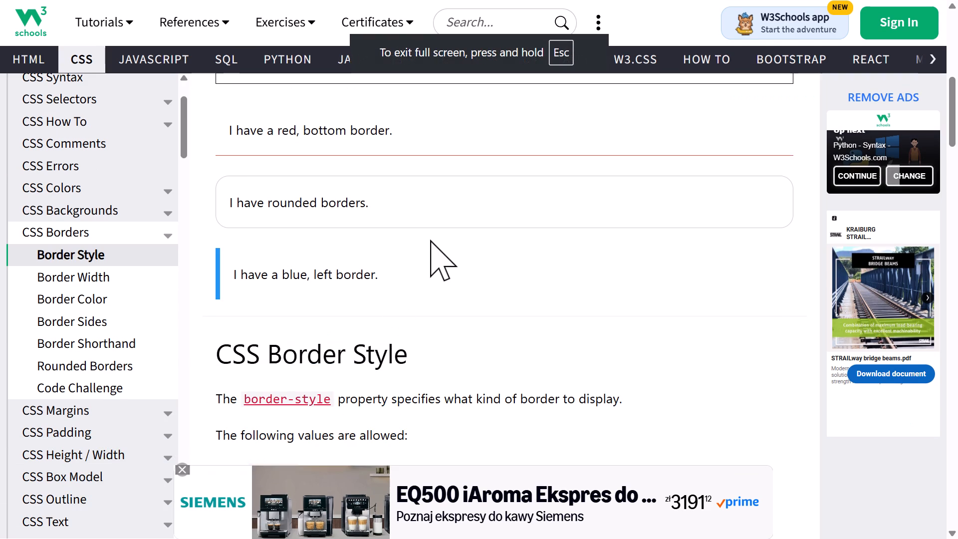
{"action": "scroll", "coordinate": [430, 240], "scroll_direction": "up", "scroll_amount": 1}
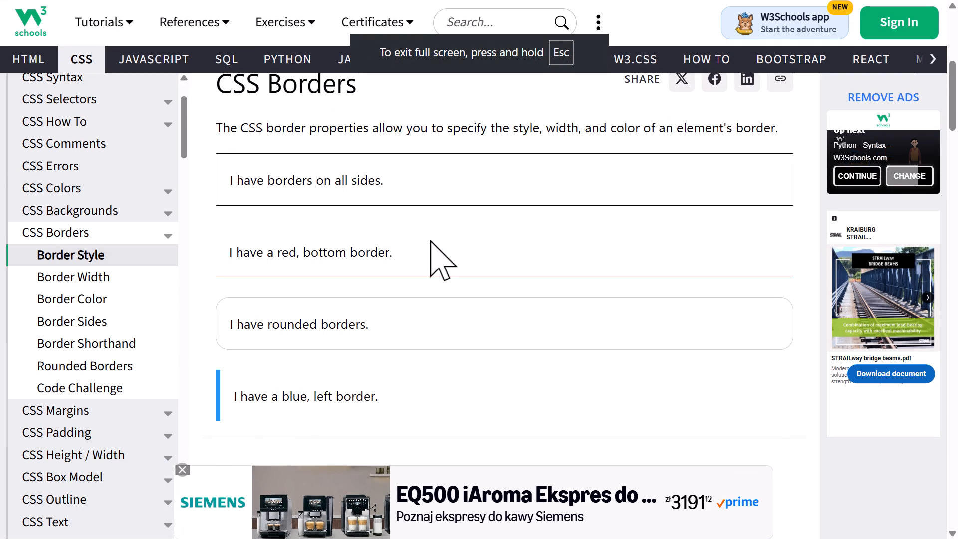
{"action": "scroll", "coordinate": [430, 240], "scroll_direction": "up", "scroll_amount": 1}
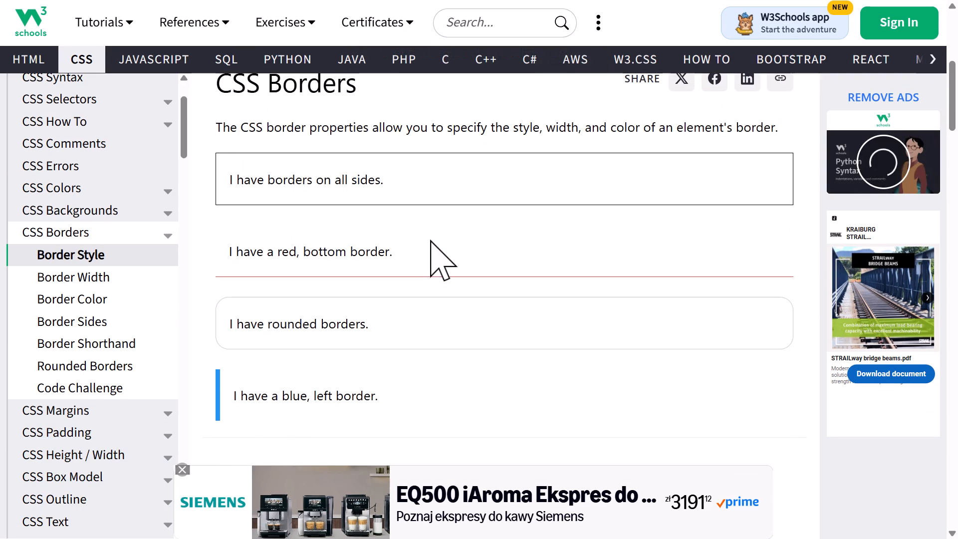
{"action": "key", "text": "alt+Tab"}
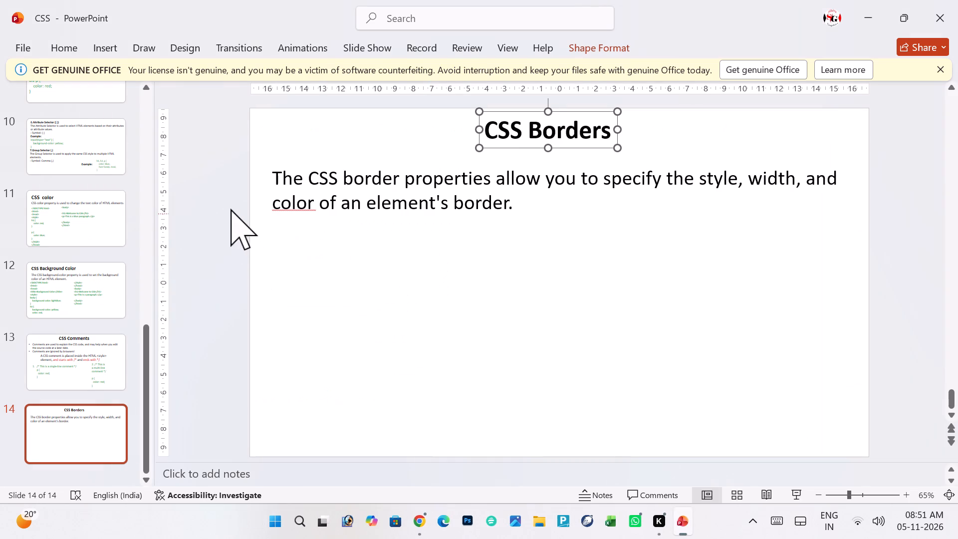
{"action": "left_click", "coordinate": [231, 209]}
{"action": "left_click", "coordinate": [102, 51]}
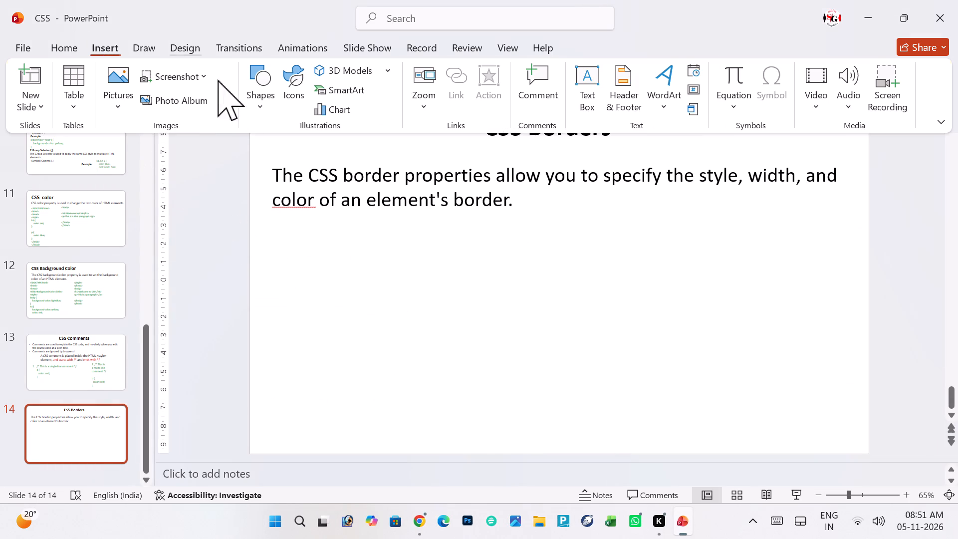
{"action": "left_click", "coordinate": [200, 77]}
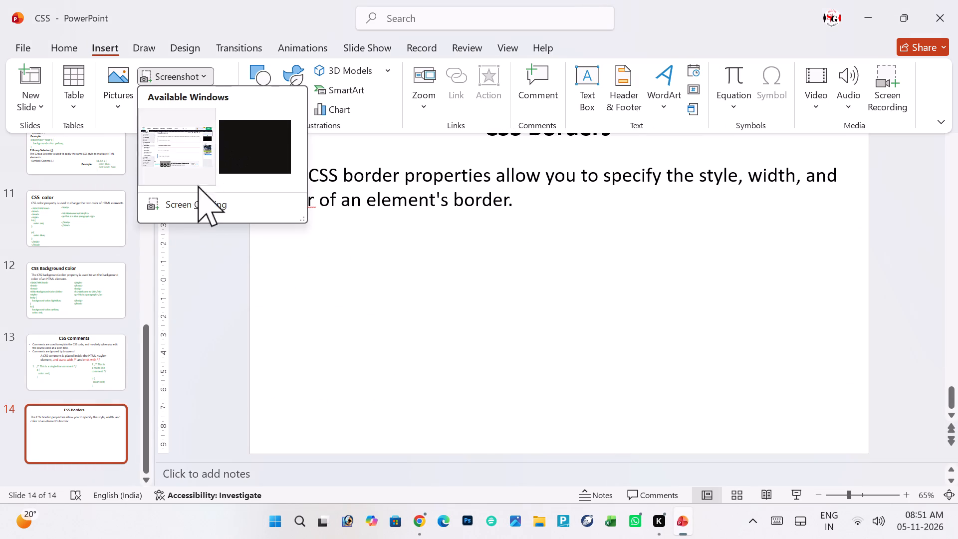
{"action": "left_click", "coordinate": [195, 209]}
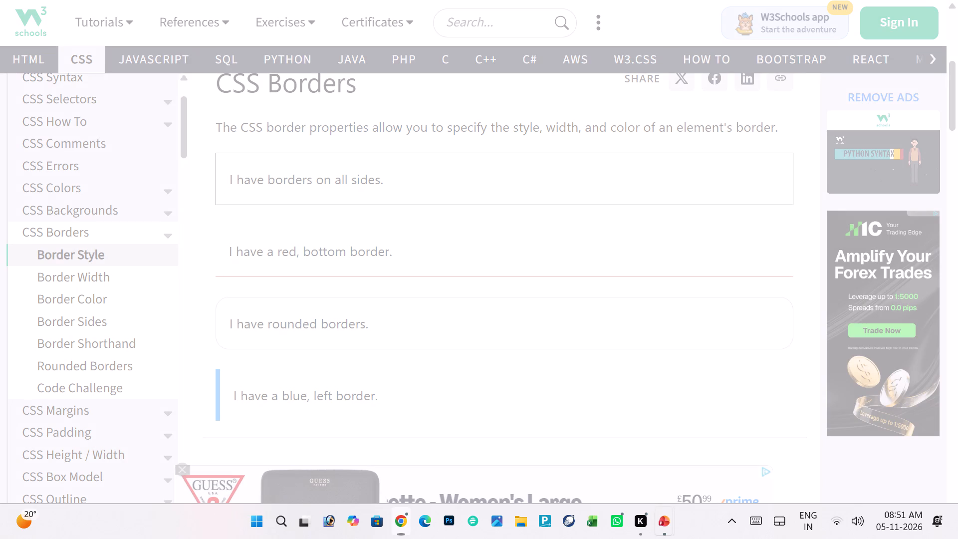
{"action": "left_click_drag", "start_coordinate": [210, 148], "coordinate": [805, 413]}
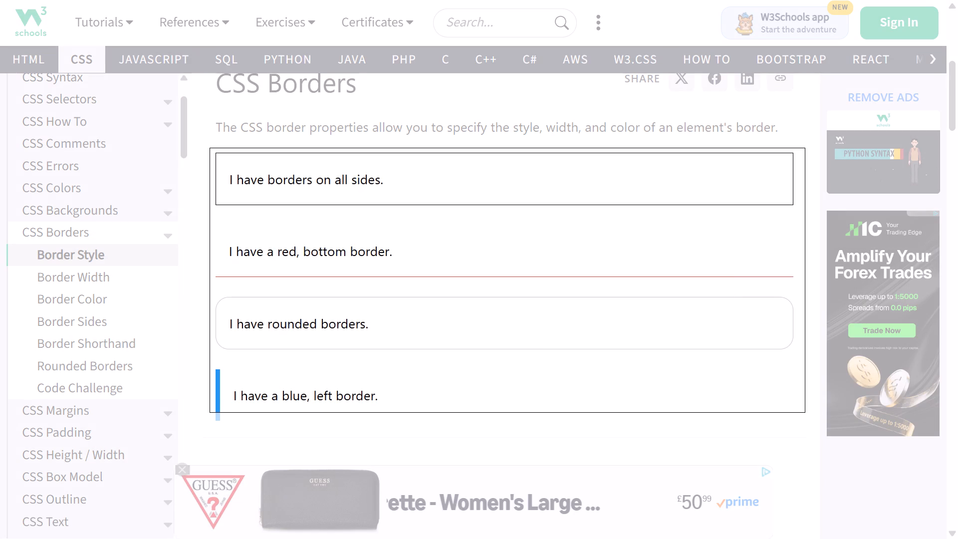
{"action": "left_click_drag", "start_coordinate": [805, 413], "coordinate": [807, 430]}
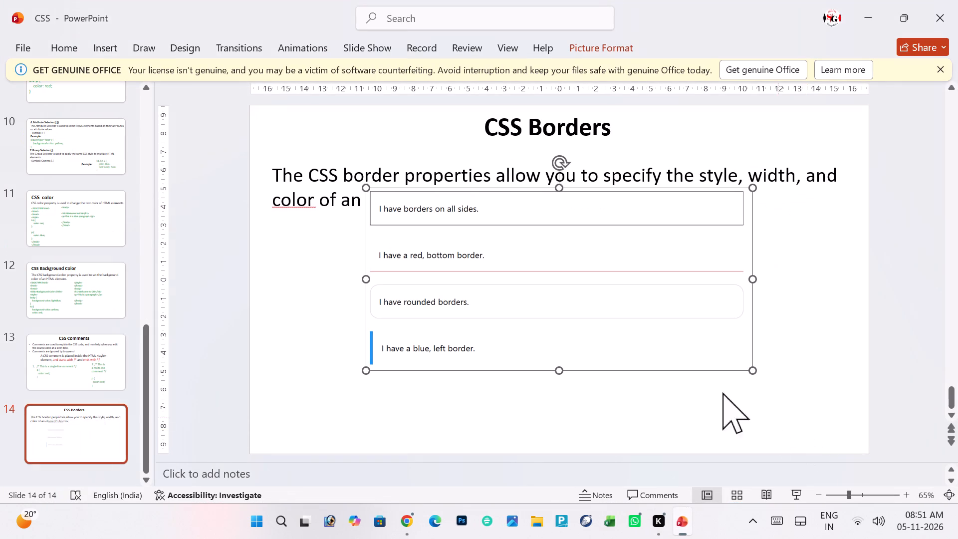
Enlarge the border examples picture proportionally and centre it below the description, filling most of the slide's remaining height.
{"action": "left_click_drag", "start_coordinate": [560, 313], "coordinate": [472, 341]}
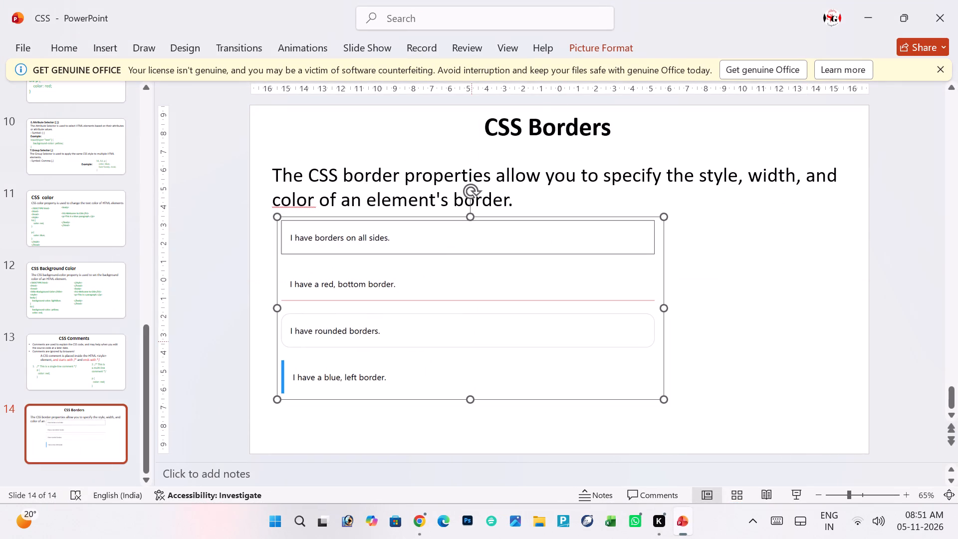
{"action": "left_click_drag", "start_coordinate": [666, 400], "coordinate": [799, 435]}
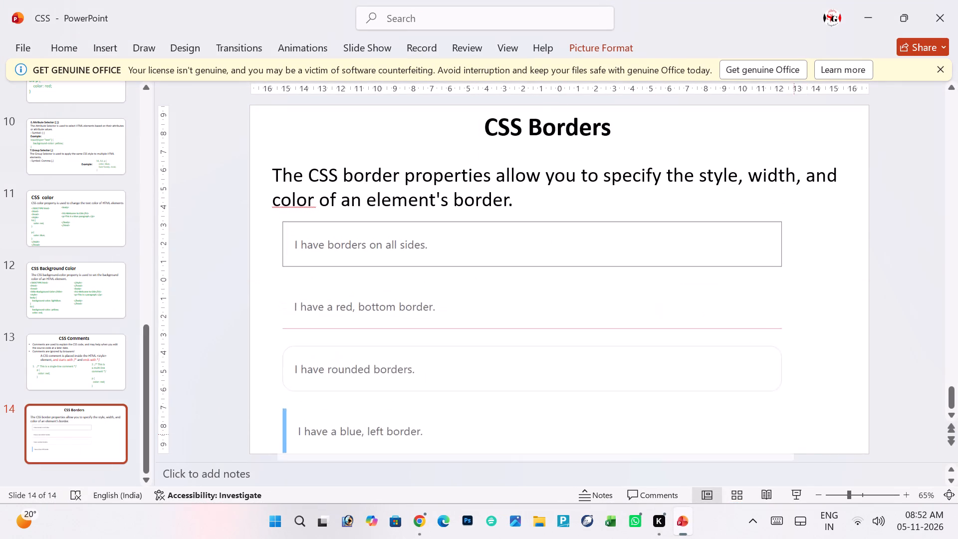
{"action": "left_click_drag", "start_coordinate": [799, 435], "coordinate": [758, 406]}
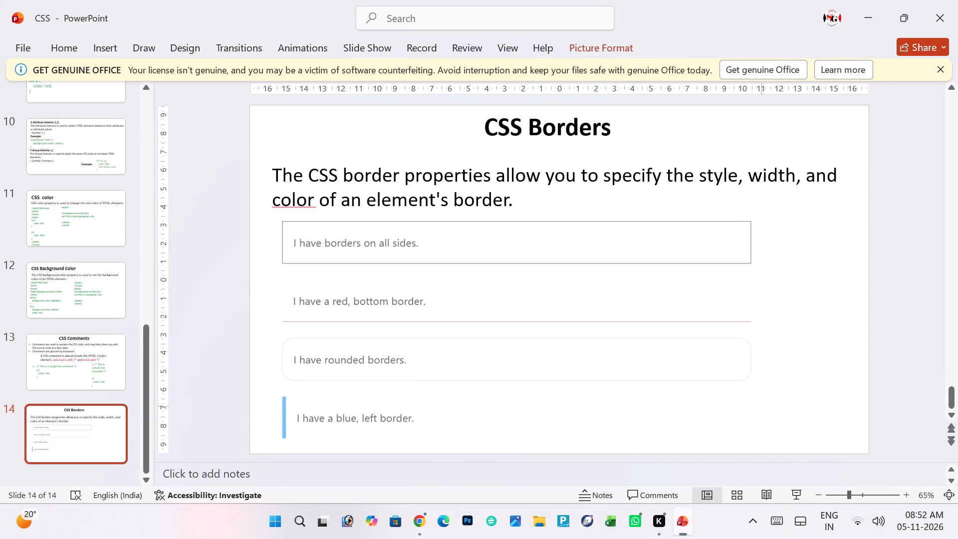
{"action": "left_click_drag", "start_coordinate": [758, 406], "coordinate": [755, 404]}
{"action": "left_click_drag", "start_coordinate": [615, 341], "coordinate": [647, 338]}
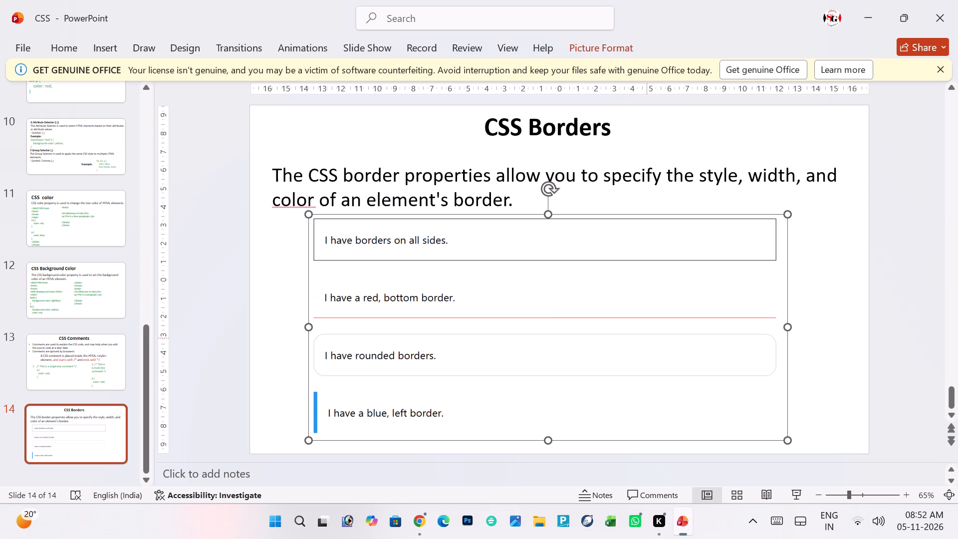
Delete the empty text box just outside the left edge of the CSS Borders slide.
{"action": "double_click", "coordinate": [236, 204]}
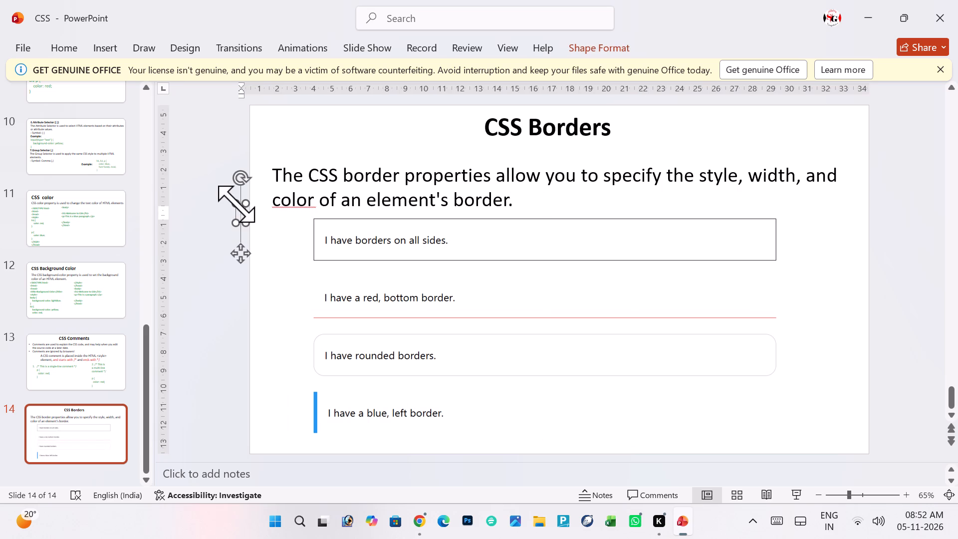
{"action": "left_click", "coordinate": [235, 211]}
{"action": "key", "text": "Delete"}
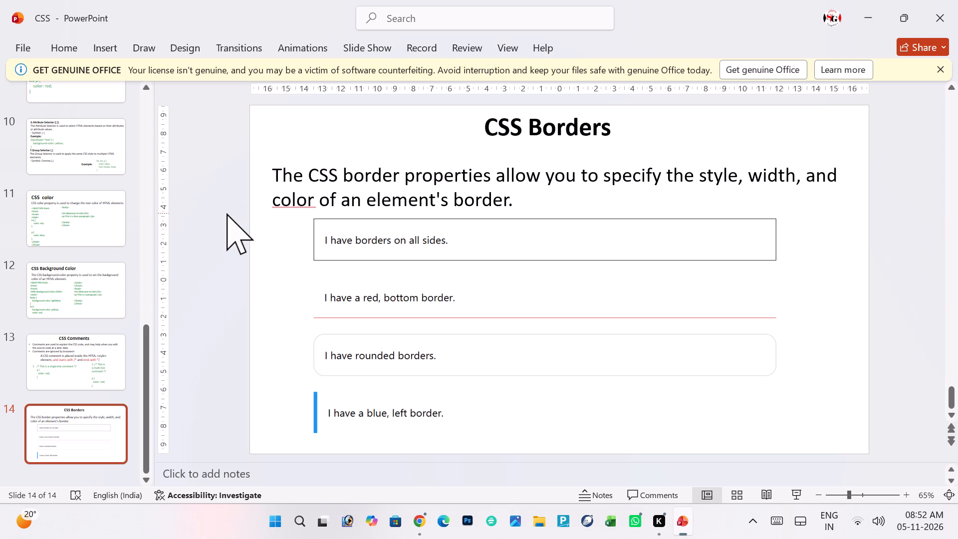
{"action": "left_click", "coordinate": [227, 213]}
{"action": "left_click", "coordinate": [198, 184]}
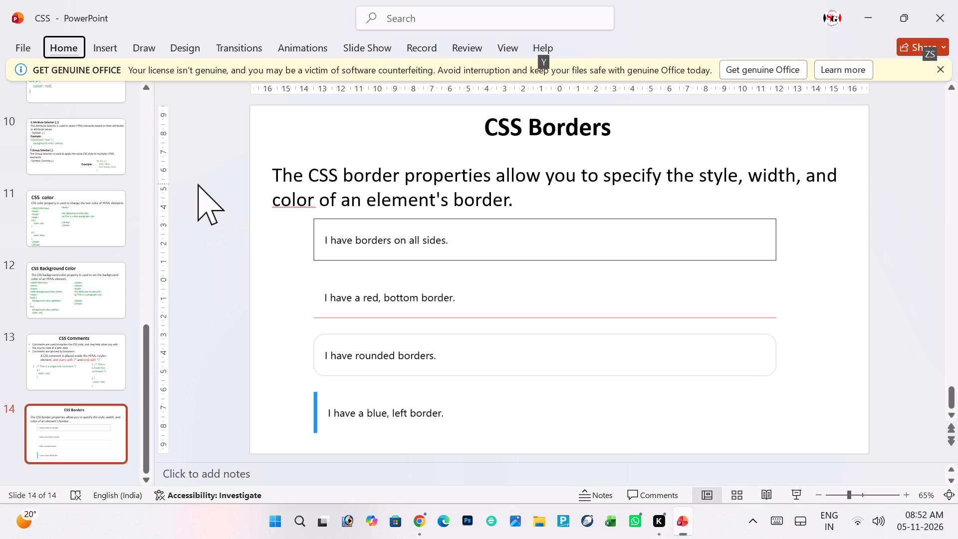
Add a new slide after CSS Borders and delete its title and content placeholders to leave it blank.
{"action": "key", "text": "ctrl+m"}
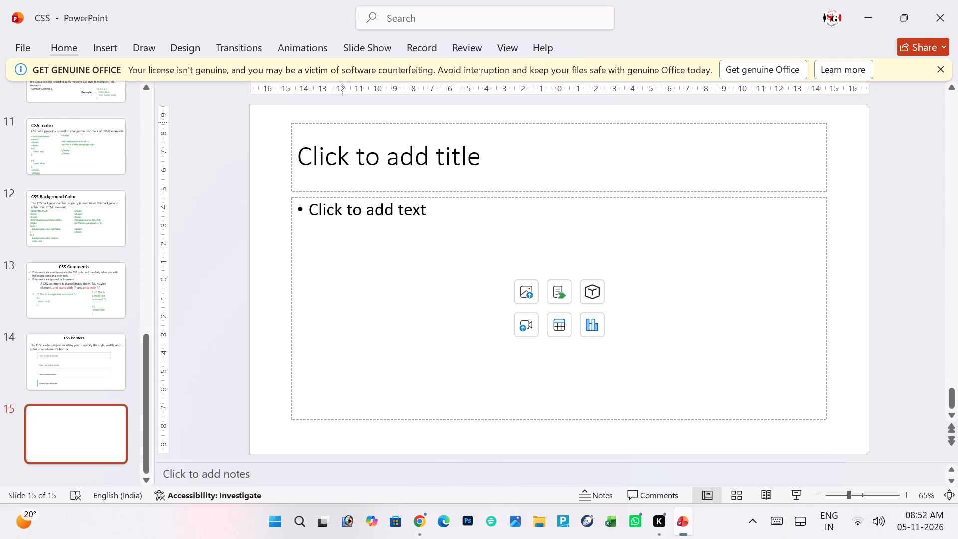
{"action": "left_click", "coordinate": [339, 122]}
{"action": "key", "text": "Delete"}
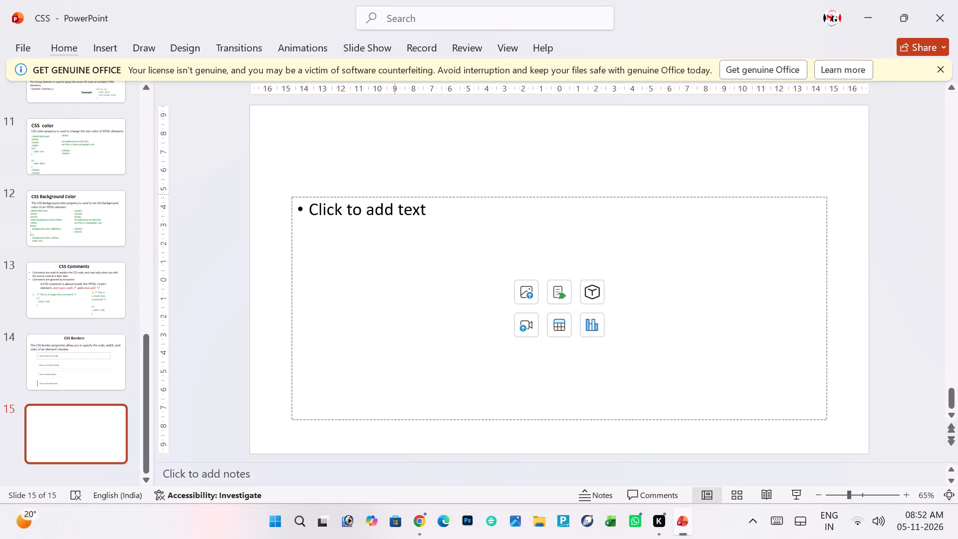
{"action": "left_click", "coordinate": [395, 195]}
{"action": "key", "text": "Delete"}
Switch to the W3Schools page in Chrome and examine the CSS Border Style section's code example and rendered border results.
{"action": "key", "text": "alt+Tab"}
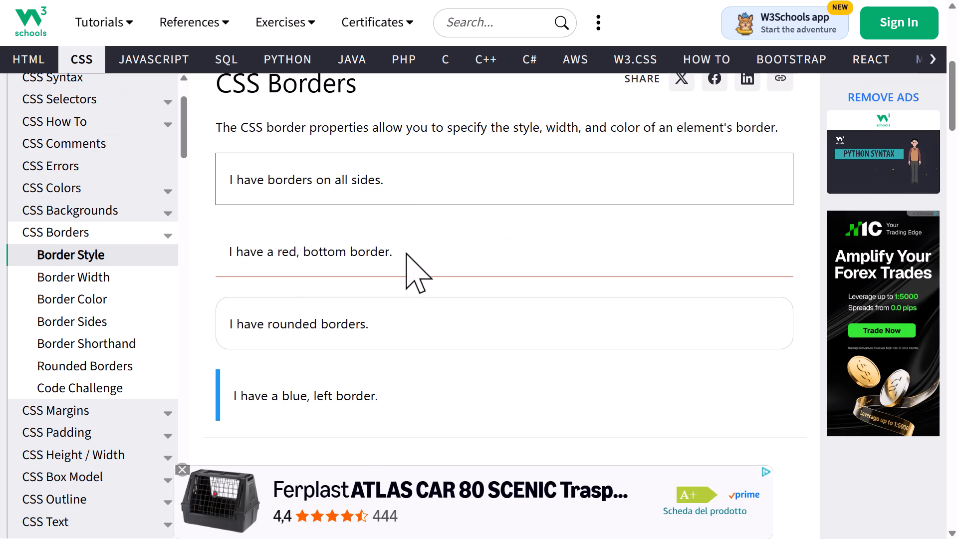
{"action": "scroll", "coordinate": [406, 252], "scroll_direction": "down", "scroll_amount": 6}
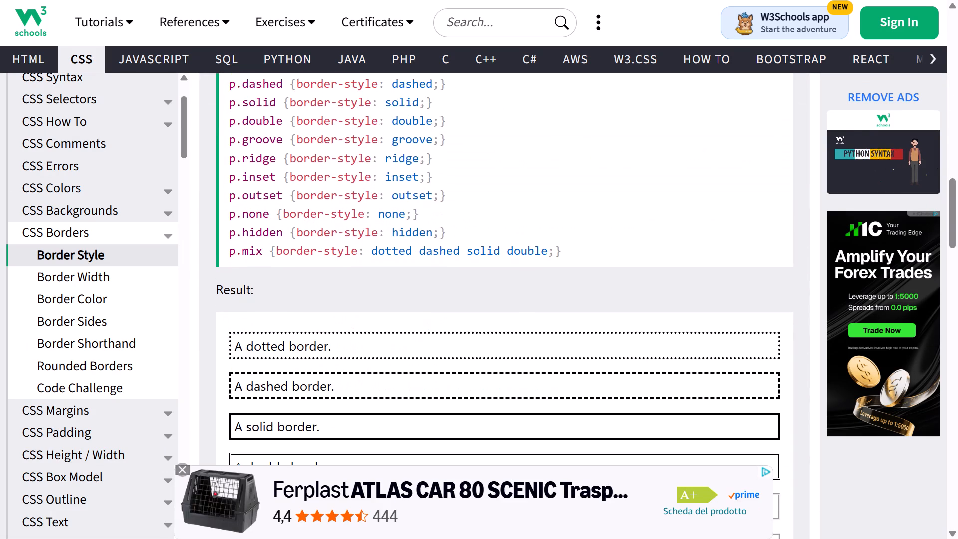
{"action": "scroll", "coordinate": [406, 252], "scroll_direction": "down", "scroll_amount": 3}
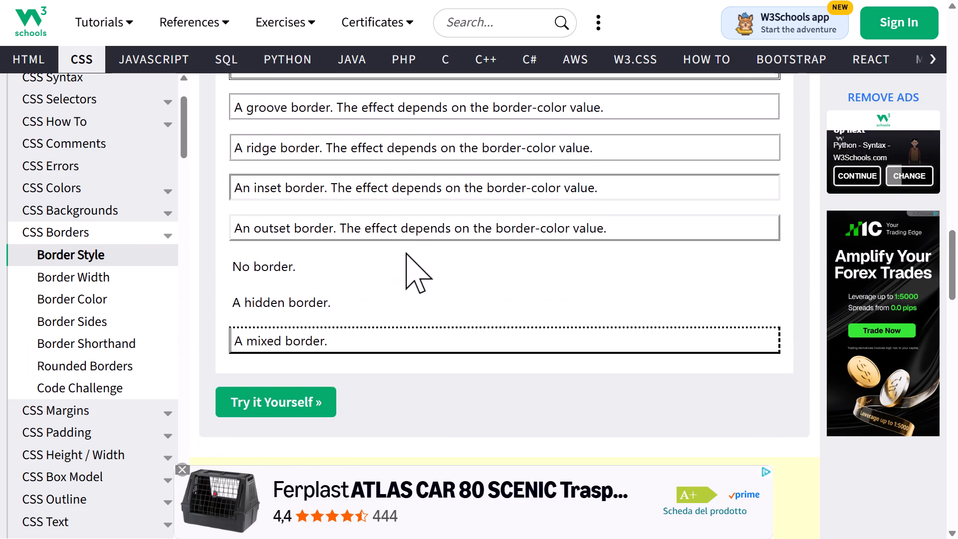
{"action": "scroll", "coordinate": [406, 252], "scroll_direction": "down", "scroll_amount": 3}
{"action": "scroll", "coordinate": [406, 252], "scroll_direction": "up", "scroll_amount": 2}
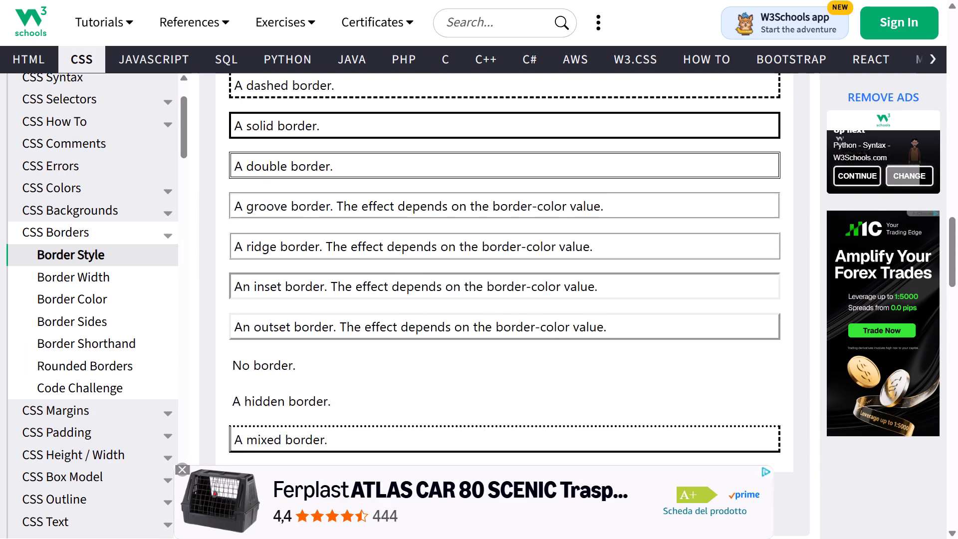
{"action": "scroll", "coordinate": [406, 252], "scroll_direction": "up", "scroll_amount": 5}
Copy the heading "CSS Border Style" from the W3Schools page into a new text box near the top of PowerPoint slide 15.
{"action": "scroll", "coordinate": [406, 252], "scroll_direction": "down", "scroll_amount": 2}
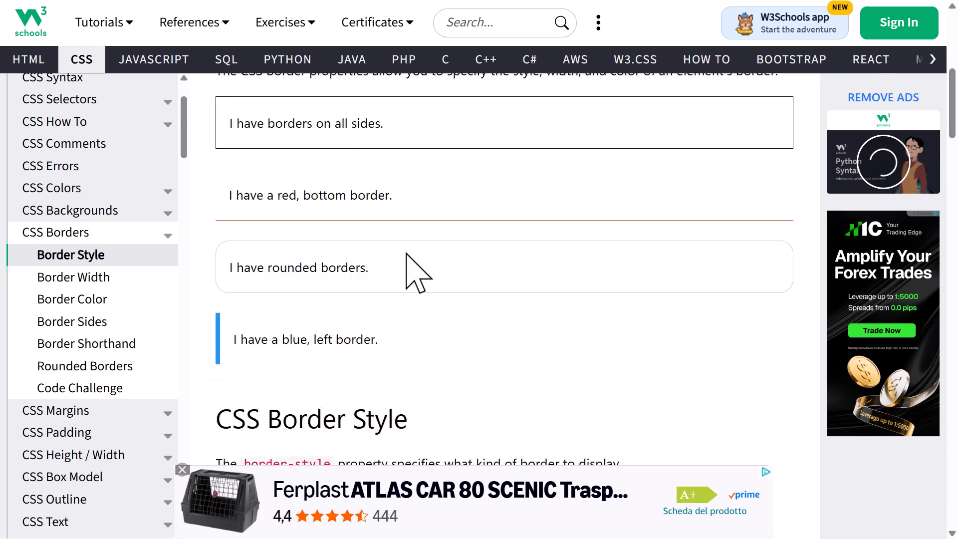
{"action": "scroll", "coordinate": [406, 252], "scroll_direction": "down", "scroll_amount": 2}
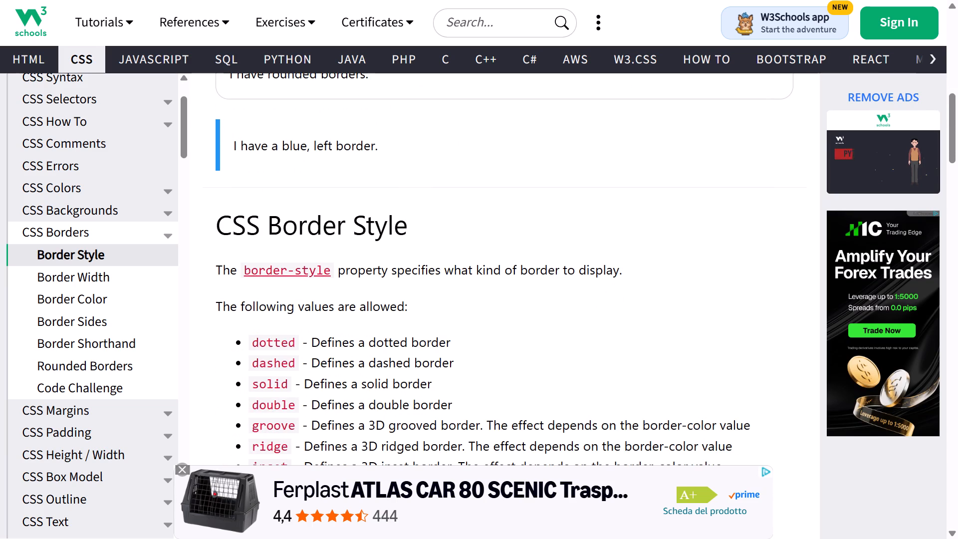
{"action": "left_click_drag", "start_coordinate": [219, 231], "coordinate": [423, 238]}
{"action": "key", "text": "ctrl+c"}
{"action": "key", "text": "alt+Tab"}
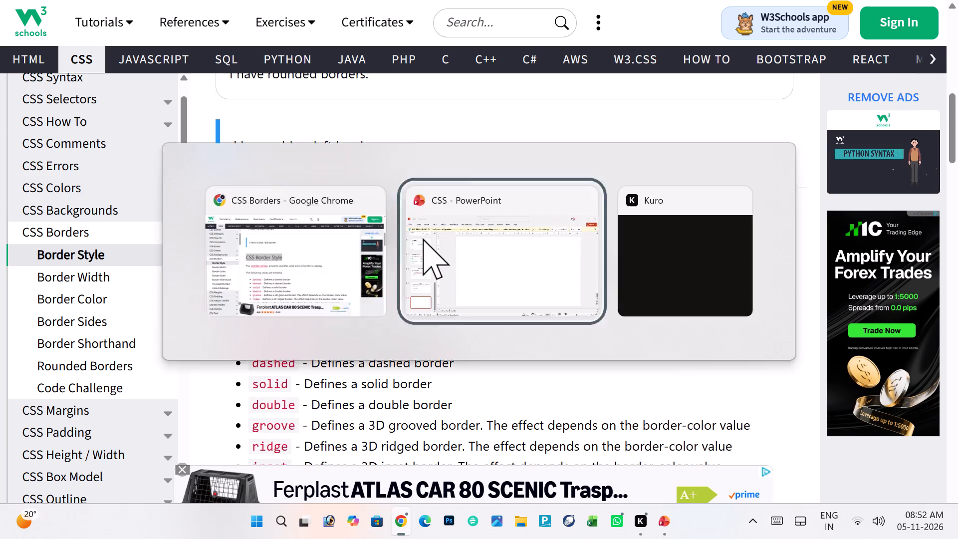
{"action": "left_click", "coordinate": [479, 106]}
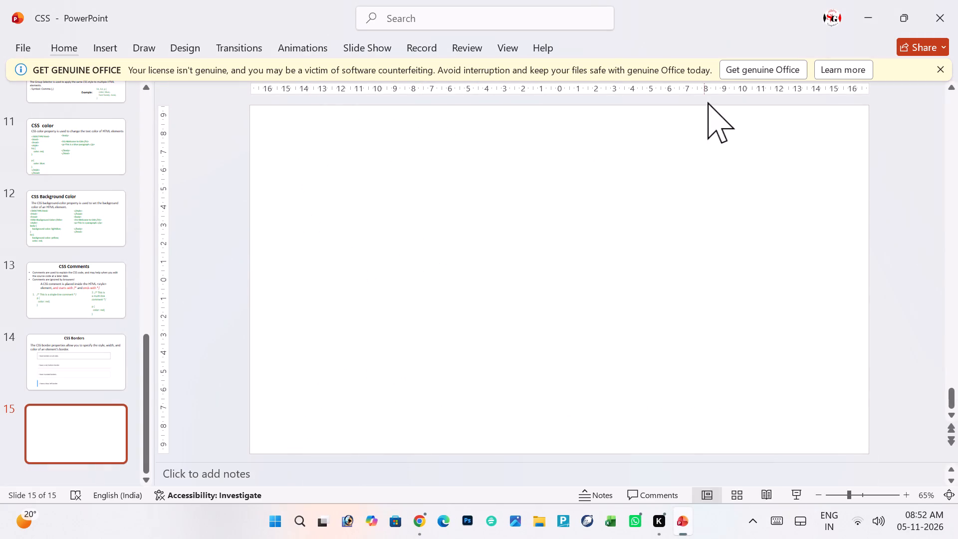
{"action": "left_click", "coordinate": [940, 70]}
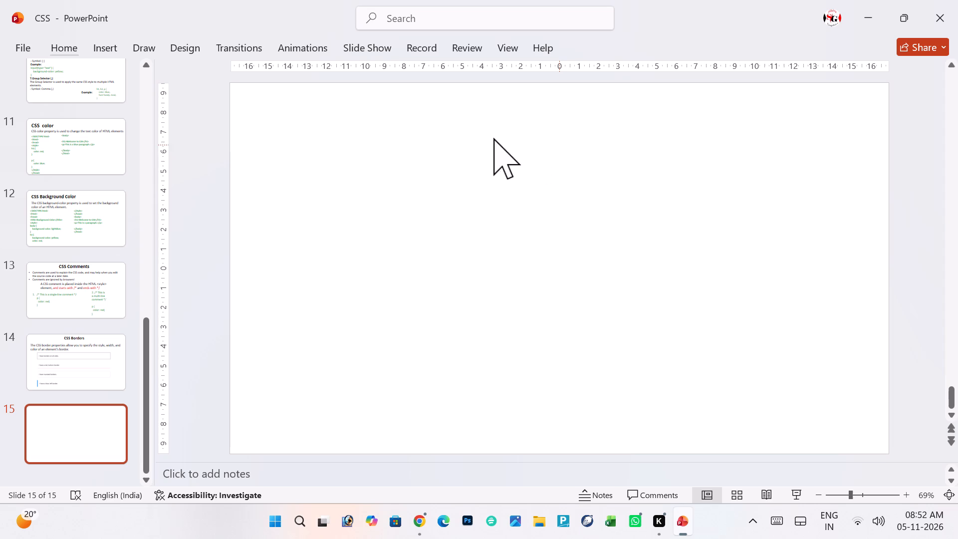
{"action": "double_click", "coordinate": [450, 102]}
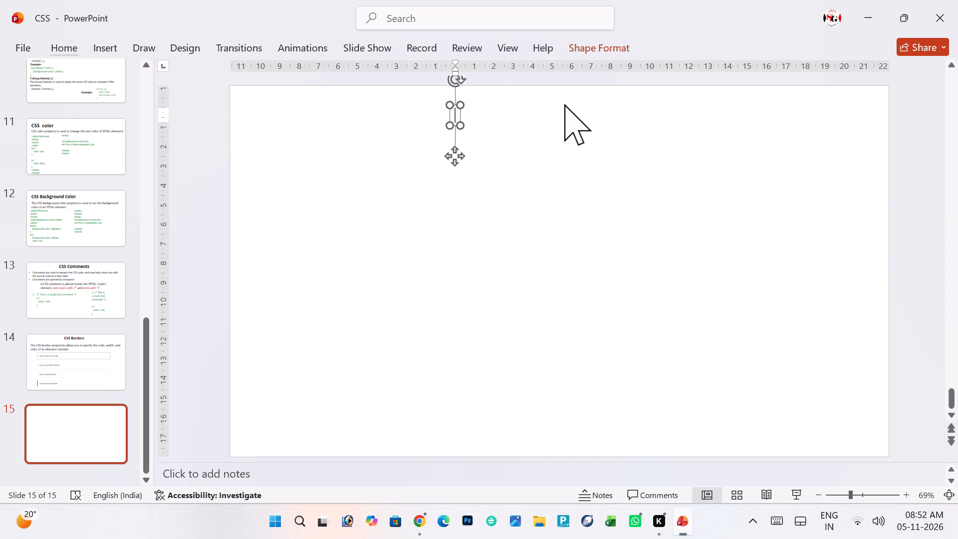
{"action": "key", "text": "ctrl+v"}
{"action": "key", "text": "BackSpace"}
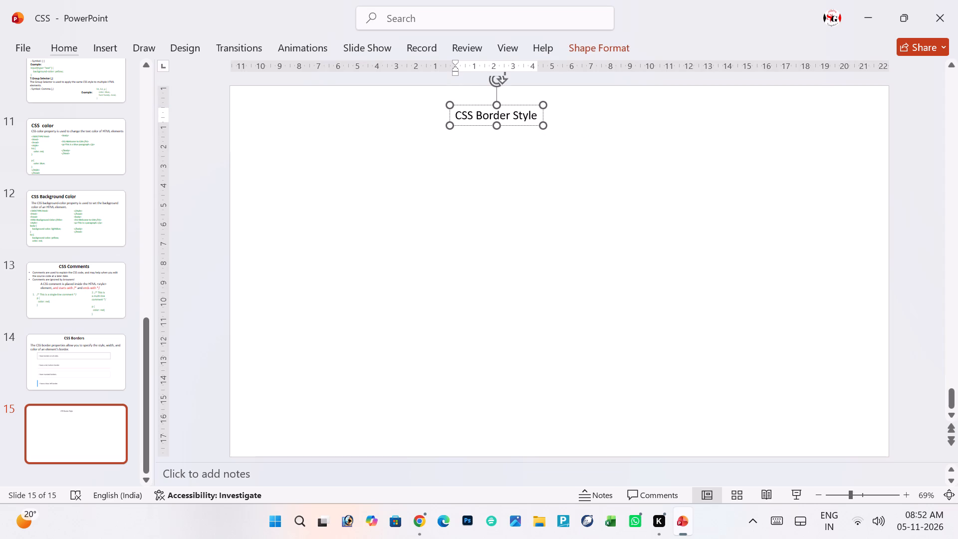
Make the CSS Border Style heading bold, enlarge it by six font-size increments, and move it up to the slide's top edge.
{"action": "left_click", "coordinate": [519, 127]}
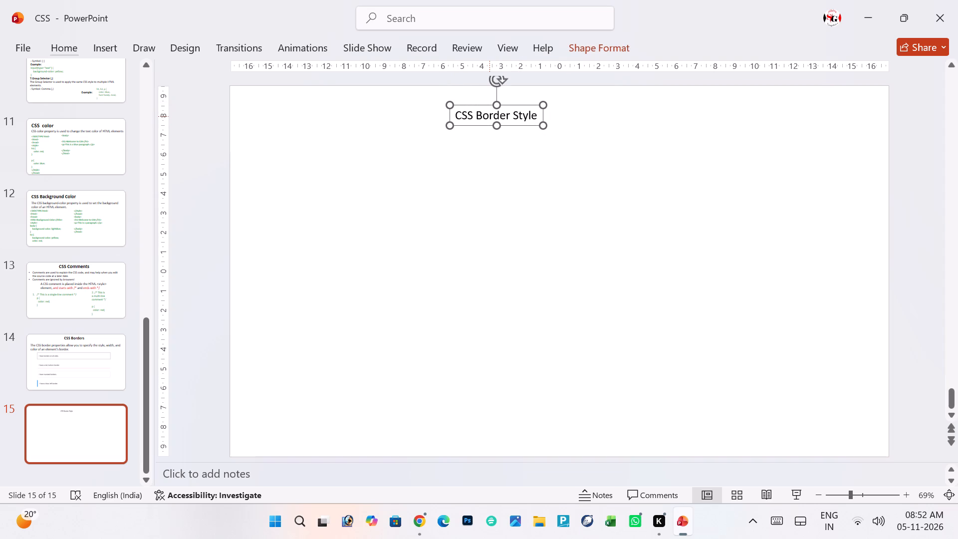
{"action": "key", "text": "ctrl+b"}
{"action": "key", "text": "ctrl+shift+period"}
{"action": "key", "text": "ctrl+shift+period"}
{"action": "key", "text": "ctrl+shift+period"}
{"action": "key", "text": "ctrl+shift+period"}
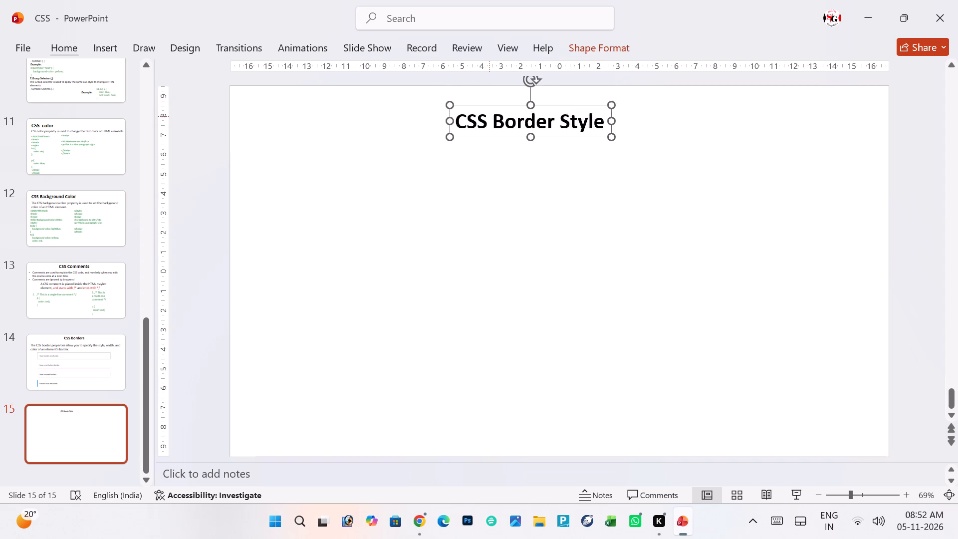
{"action": "key", "text": "ctrl+shift+period"}
{"action": "key", "text": "ctrl+shift+period"}
{"action": "left_click_drag", "start_coordinate": [589, 148], "coordinate": [576, 127]}
{"action": "left_click", "coordinate": [494, 200]}
Copy the W3Schools border-style description and allowed values, dotted through hidden, into a new text box below the slide 15 heading.
{"action": "key", "text": "alt+Tab"}
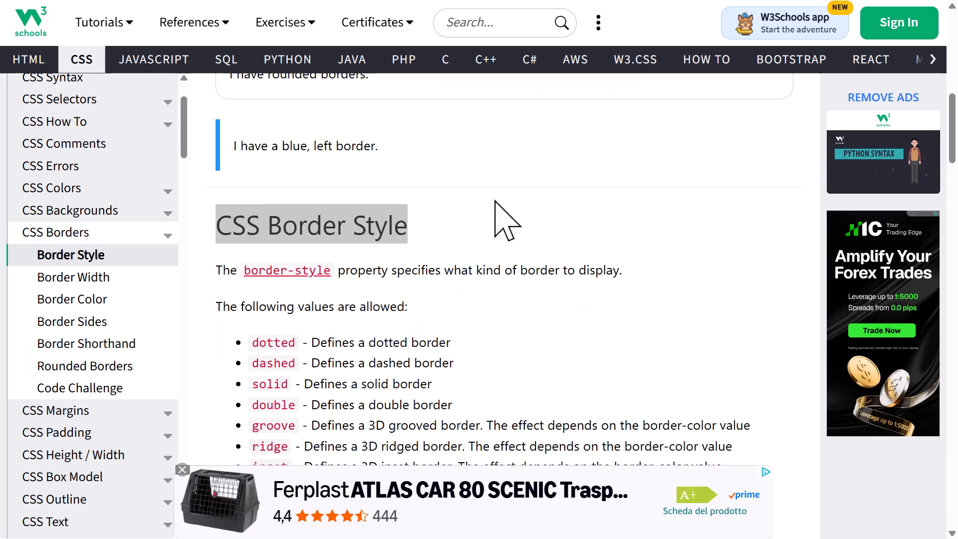
{"action": "scroll", "coordinate": [357, 236], "scroll_direction": "down", "scroll_amount": 2}
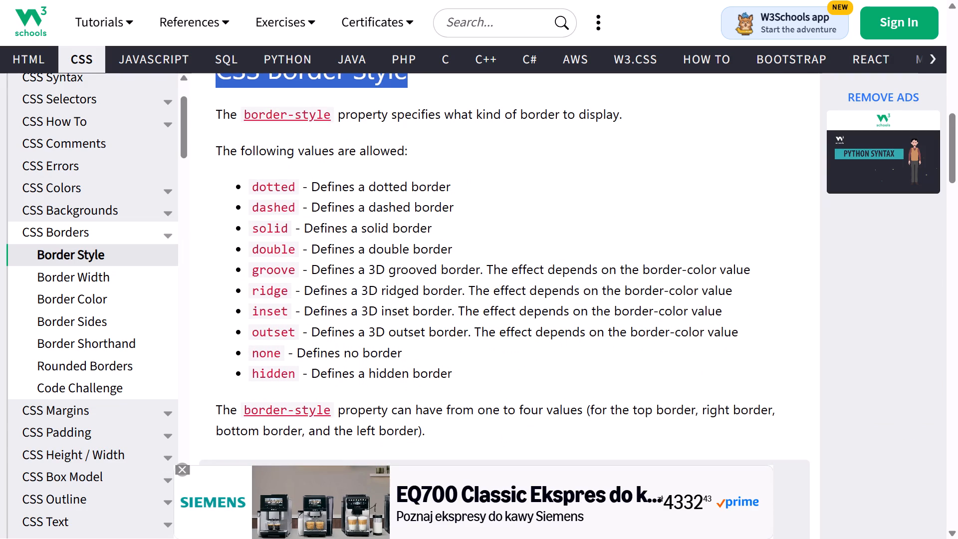
{"action": "left_click_drag", "start_coordinate": [216, 112], "coordinate": [495, 369]}
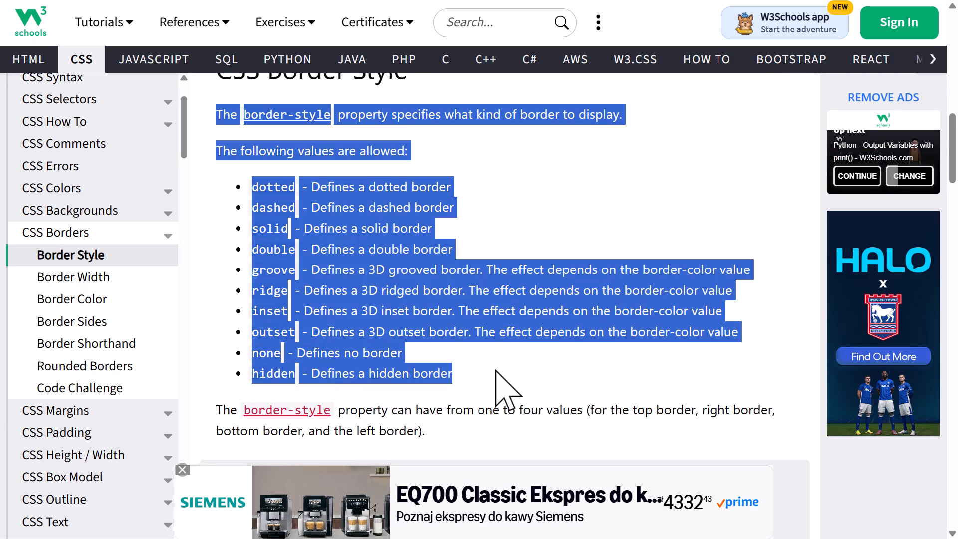
{"action": "key", "text": "ctrl+c"}
{"action": "key", "text": "alt+Tab"}
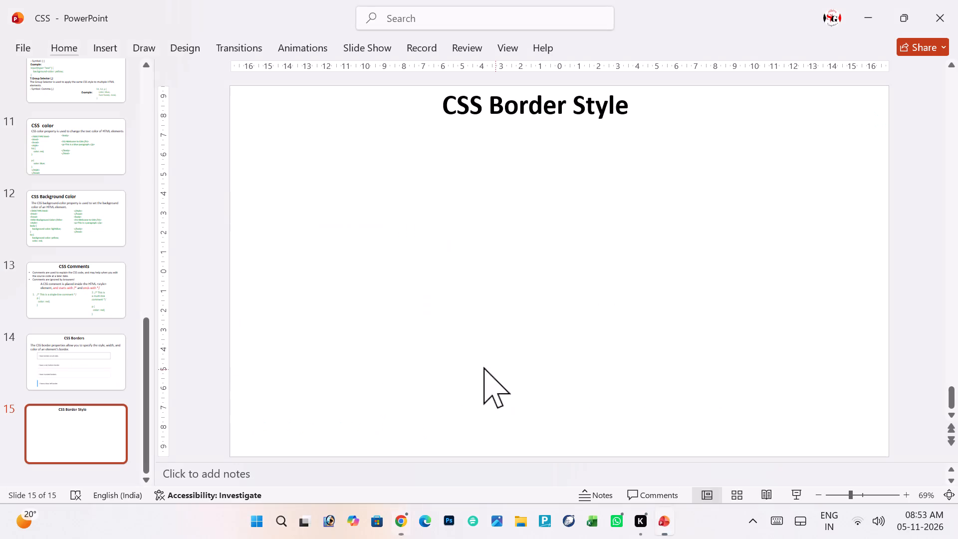
{"action": "double_click", "coordinate": [244, 136]}
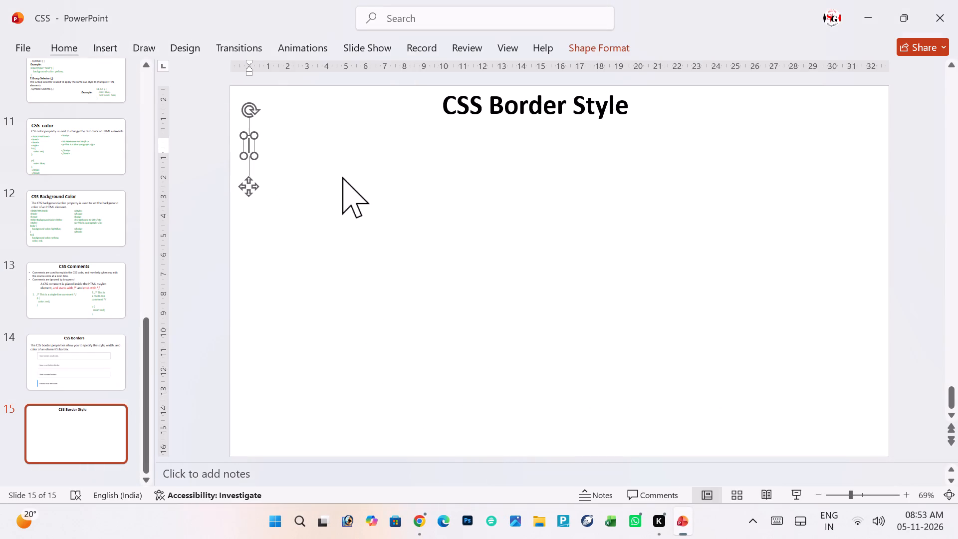
{"action": "key", "text": "ctrl+v"}
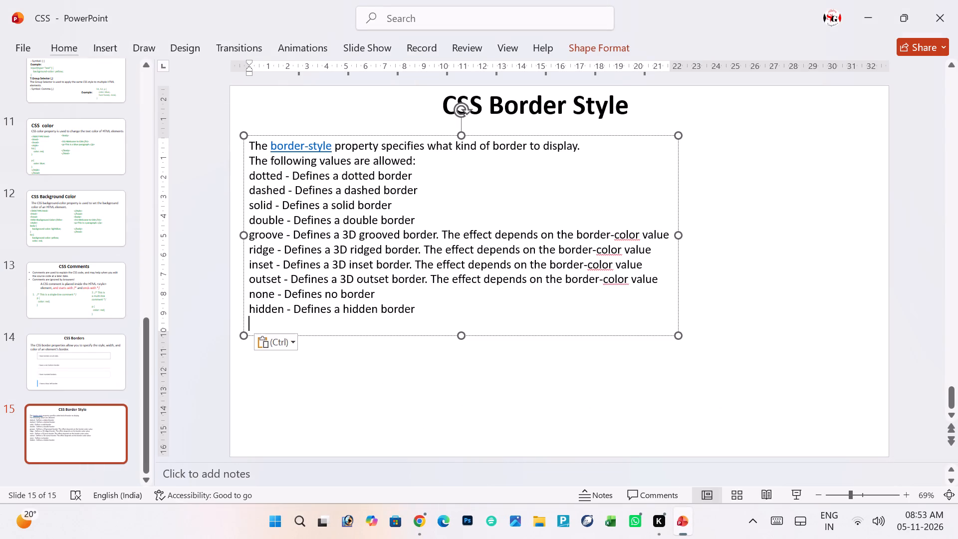
Format the border-style values from dotted through hidden as a numbered list.
{"action": "left_click_drag", "start_coordinate": [252, 177], "coordinate": [255, 181]}
{"action": "left_click_drag", "start_coordinate": [255, 181], "coordinate": [319, 312]}
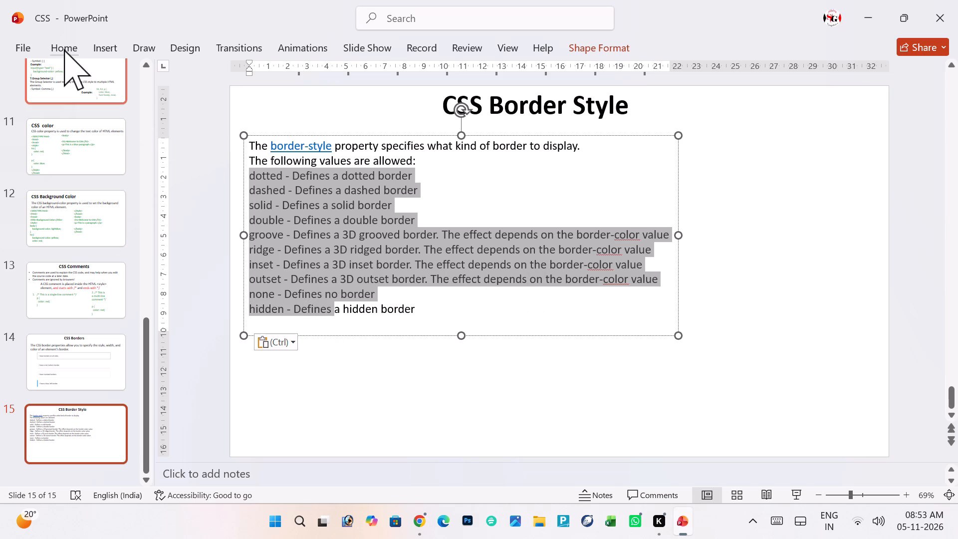
{"action": "left_click", "coordinate": [62, 47]}
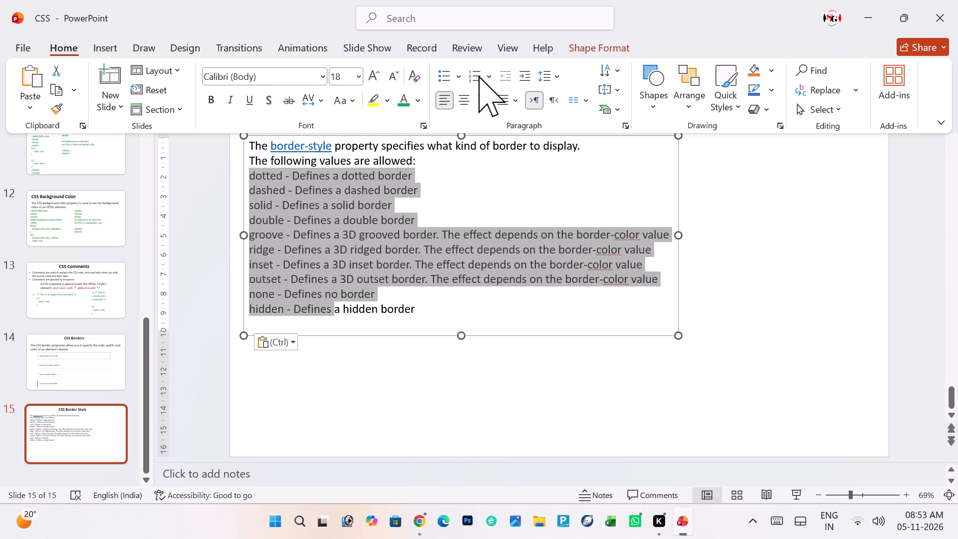
{"action": "left_click", "coordinate": [479, 75]}
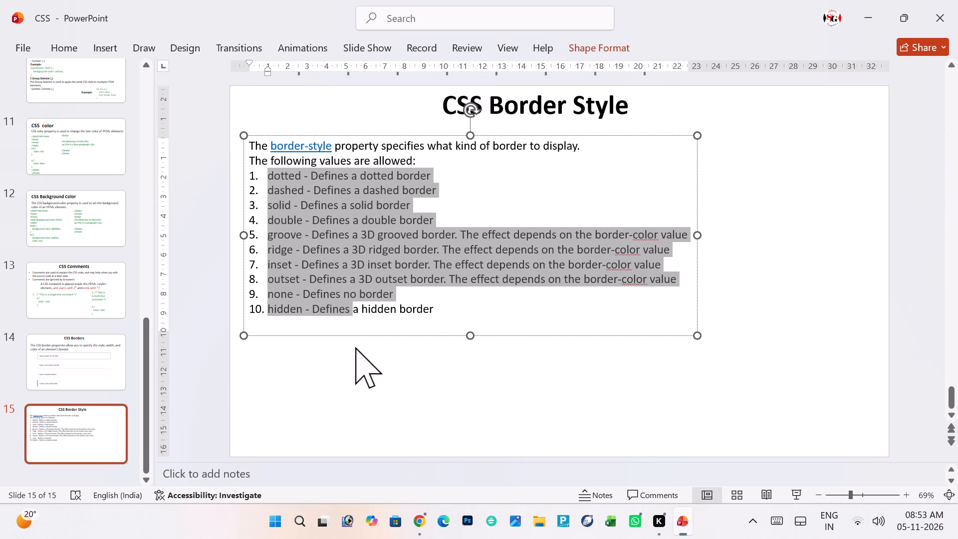
Enlarge all the text in the description box to size 24 and narrow the box to fit within the slide's width.
{"action": "left_click", "coordinate": [370, 335]}
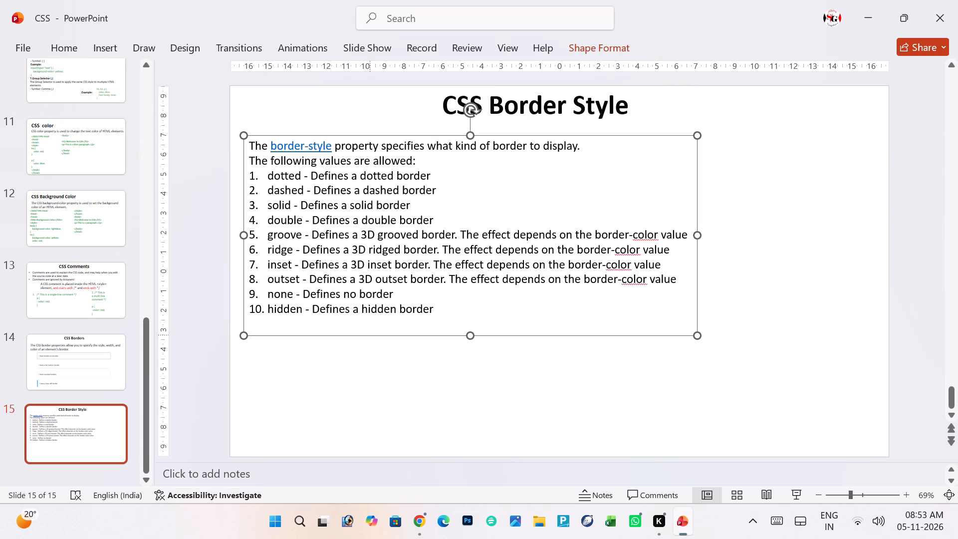
{"action": "key", "text": "ctrl+shift+period"}
{"action": "key", "text": "ctrl+shift+period"}
{"action": "key", "text": "ctrl+shift+period"}
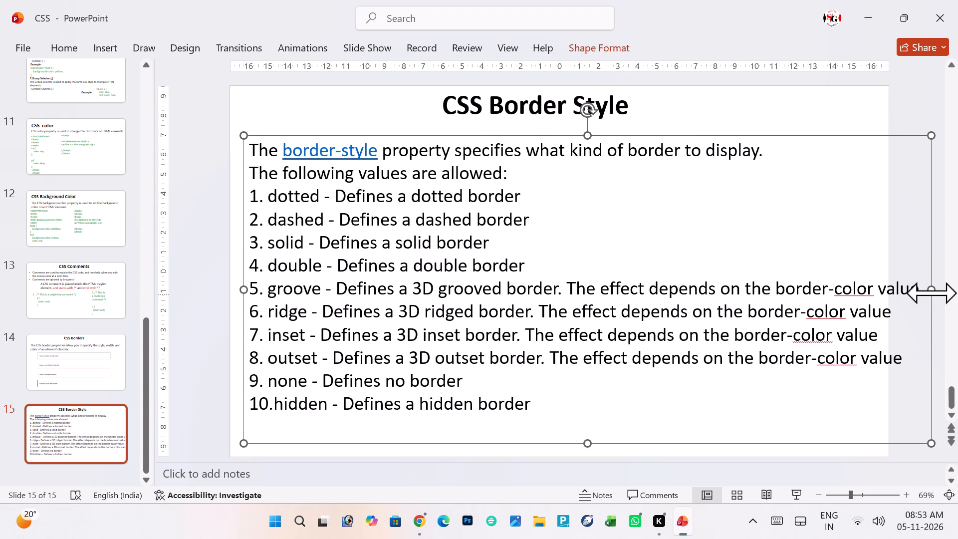
{"action": "left_click_drag", "start_coordinate": [933, 291], "coordinate": [876, 289]}
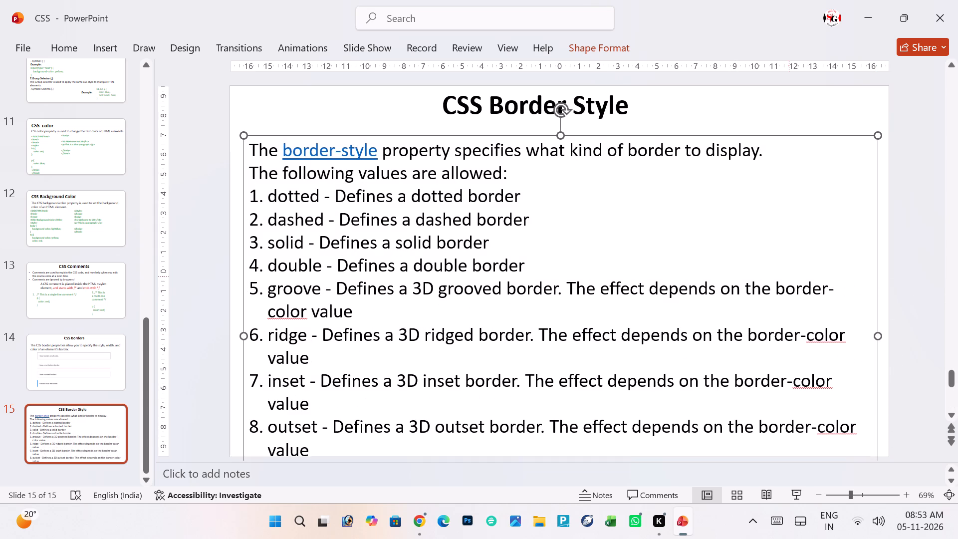
{"action": "scroll", "coordinate": [684, 307], "scroll_direction": "down", "scroll_amount": 2}
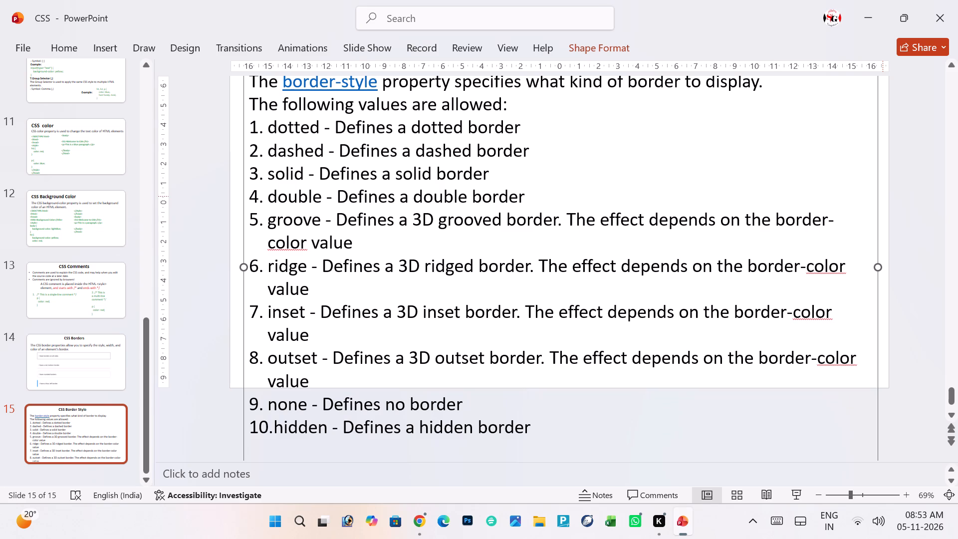
{"action": "left_click", "coordinate": [878, 189]}
{"action": "key", "text": "ctrl+shift+comma"}
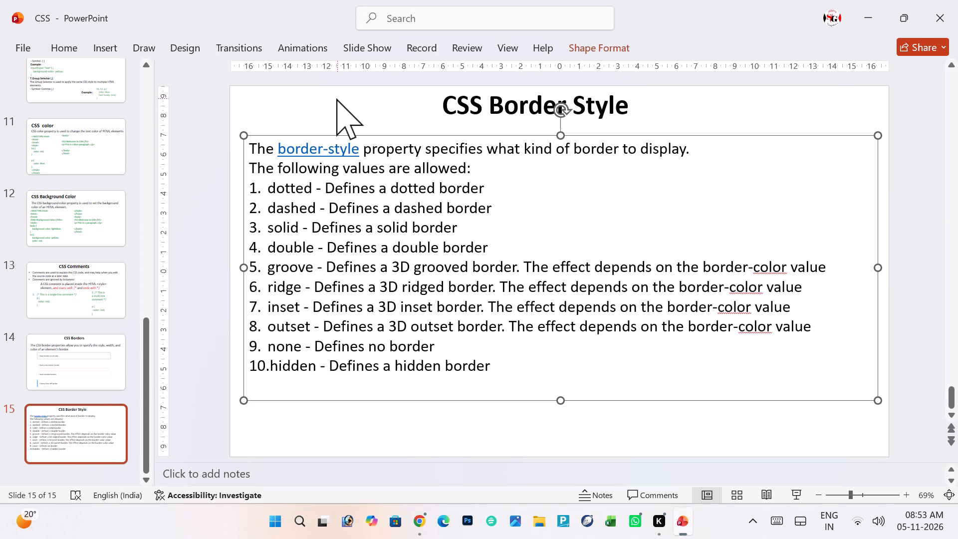
{"action": "key", "text": "ctrl+bracketright"}
{"action": "key", "text": "ctrl+bracketleft"}
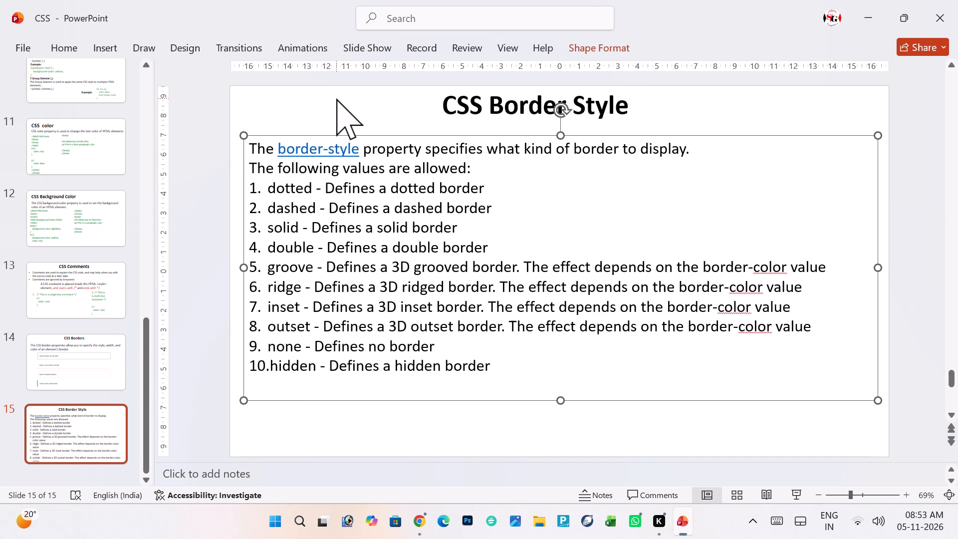
Move the description text box up, directly beneath the CSS Border Style heading.
{"action": "left_click_drag", "start_coordinate": [302, 135], "coordinate": [298, 120]}
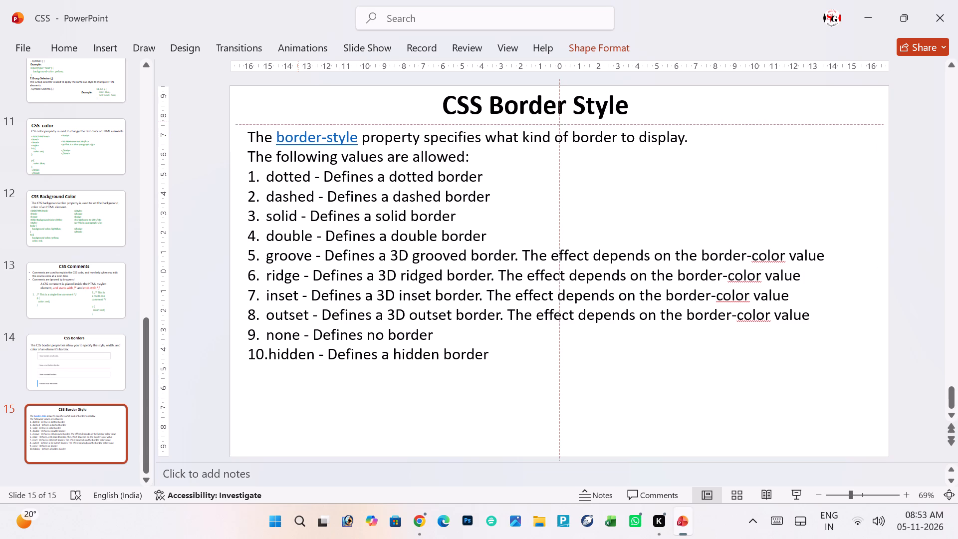
{"action": "left_click_drag", "start_coordinate": [298, 120], "coordinate": [300, 118]}
Set the font size of the whole description text box to 27.
{"action": "left_click_drag", "start_coordinate": [69, 44], "coordinate": [223, 61]}
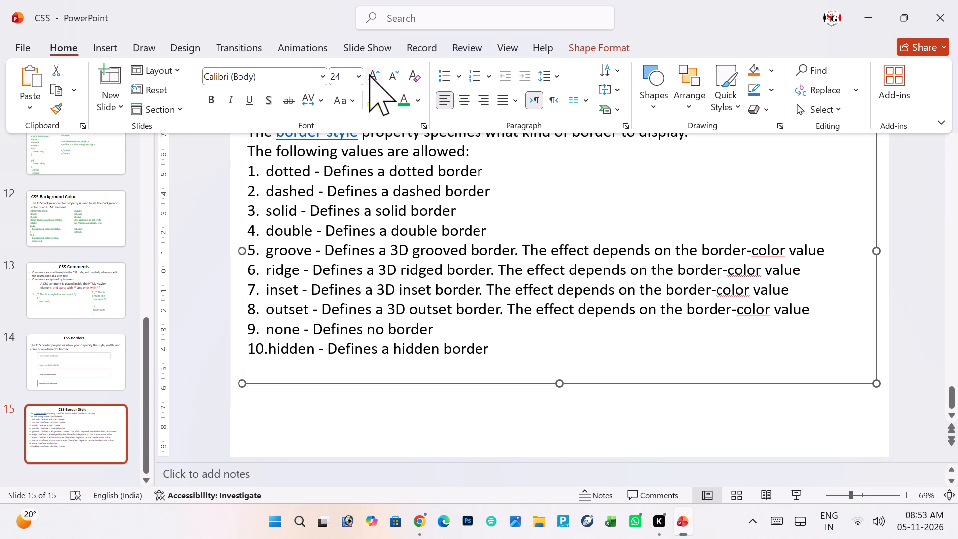
{"action": "left_click", "coordinate": [369, 74]}
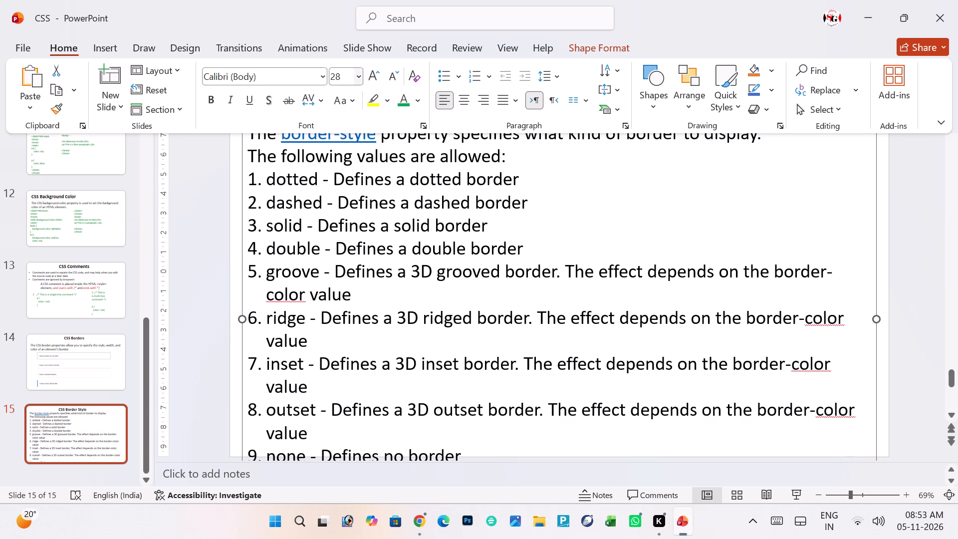
{"action": "left_click_drag", "start_coordinate": [352, 79], "coordinate": [324, 73]}
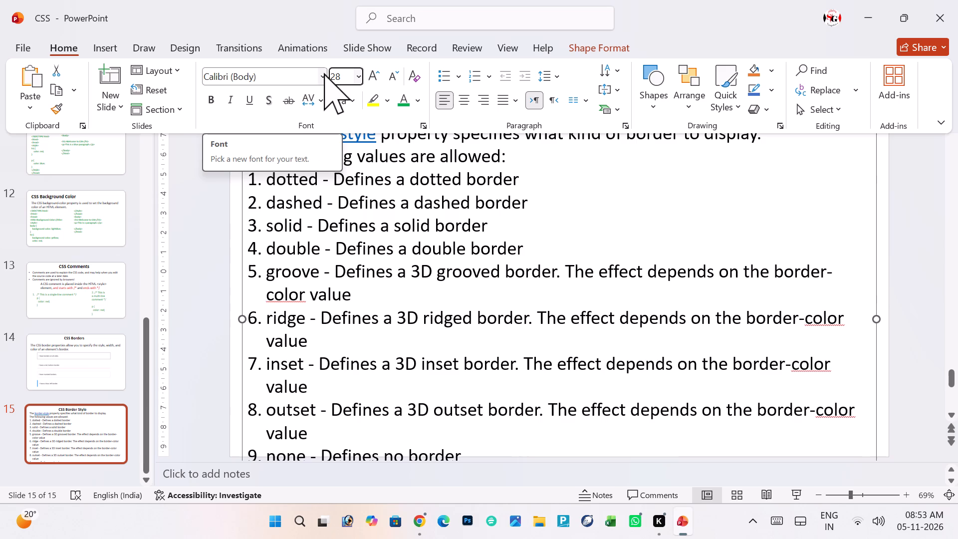
{"action": "key", "text": "ctrl+a"}
{"action": "type", "text": "27"}
{"action": "key", "text": "Return"}
{"action": "left_click", "coordinate": [208, 236]}
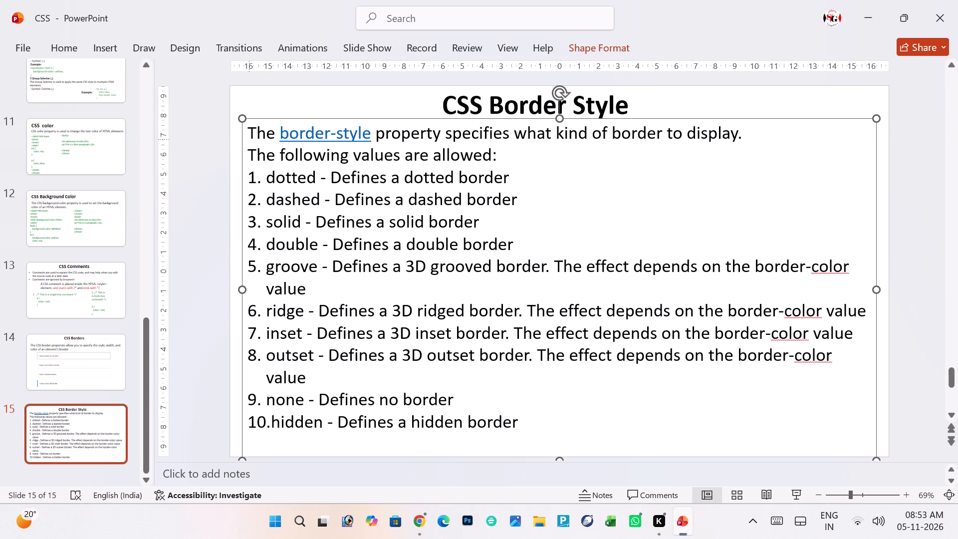
Make the two introductory lines above the numbered list bold, from the border-style sentence through "The following values are allowed:".
{"action": "left_click_drag", "start_coordinate": [248, 137], "coordinate": [501, 152]}
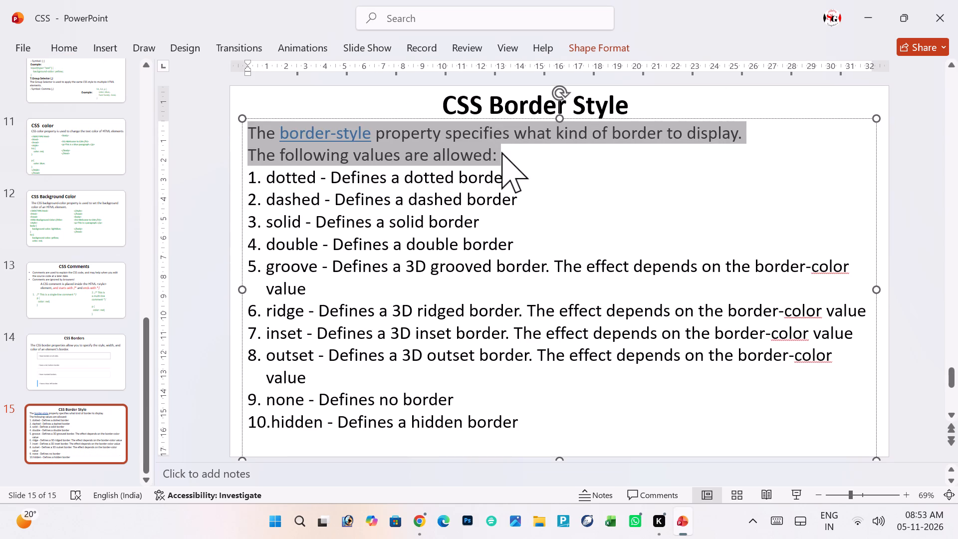
{"action": "key", "text": "ctrl+b"}
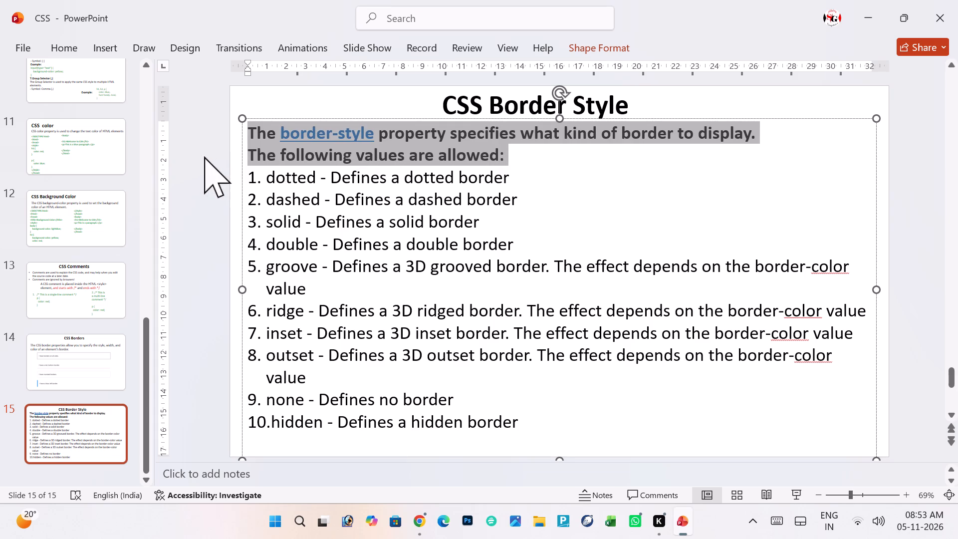
{"action": "left_click", "coordinate": [204, 156]}
{"action": "left_click", "coordinate": [230, 220]}
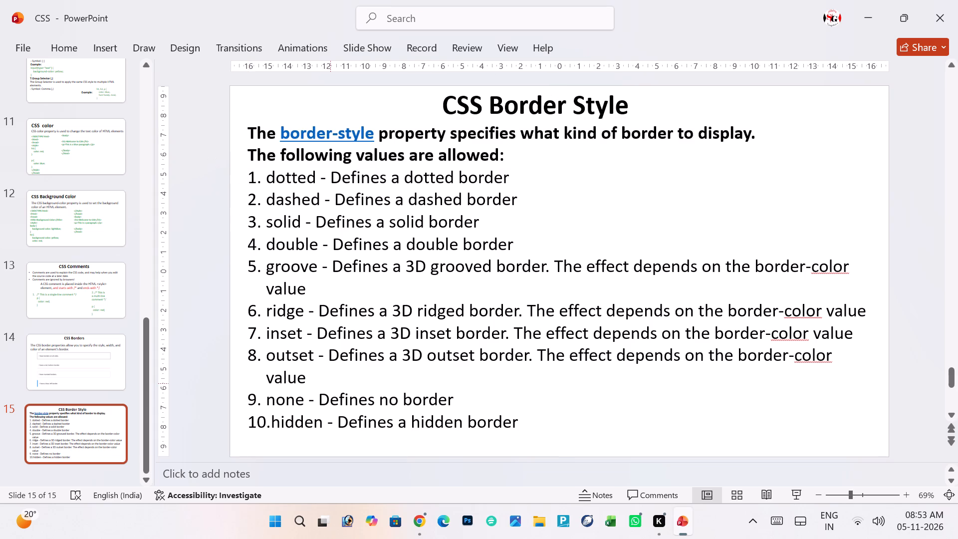
Color the value names dotted, dashed, solid and double green in list items 1 to 4, leaving their descriptions black.
{"action": "left_click_drag", "start_coordinate": [269, 181], "coordinate": [294, 186]}
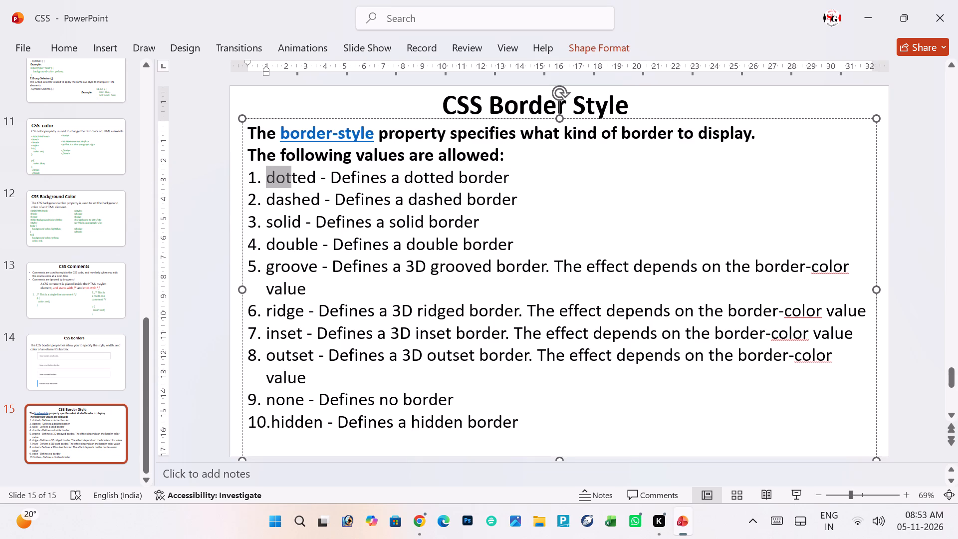
{"action": "left_click_drag", "start_coordinate": [294, 186], "coordinate": [315, 188]}
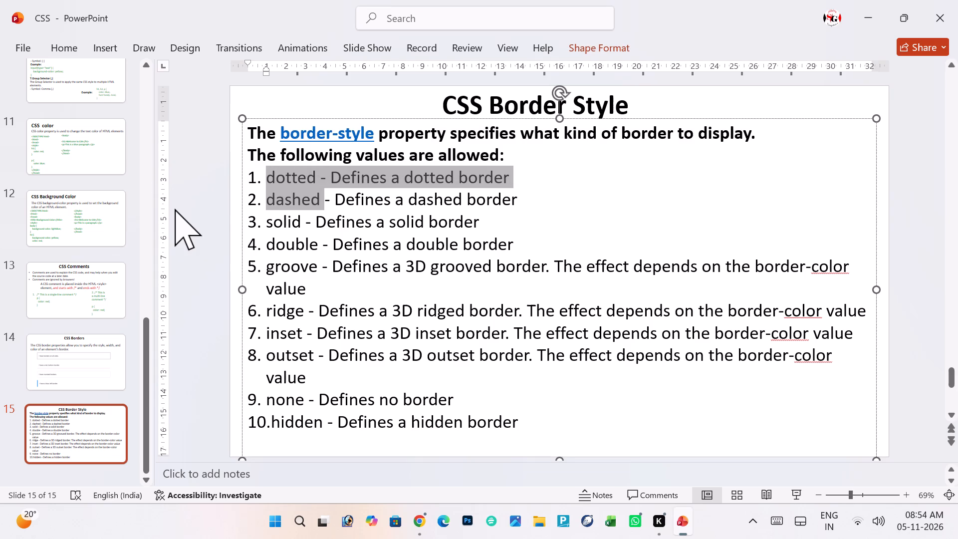
{"action": "left_click", "coordinate": [175, 209]}
{"action": "scroll", "coordinate": [266, 203], "scroll_direction": "right", "scroll_amount": 4}
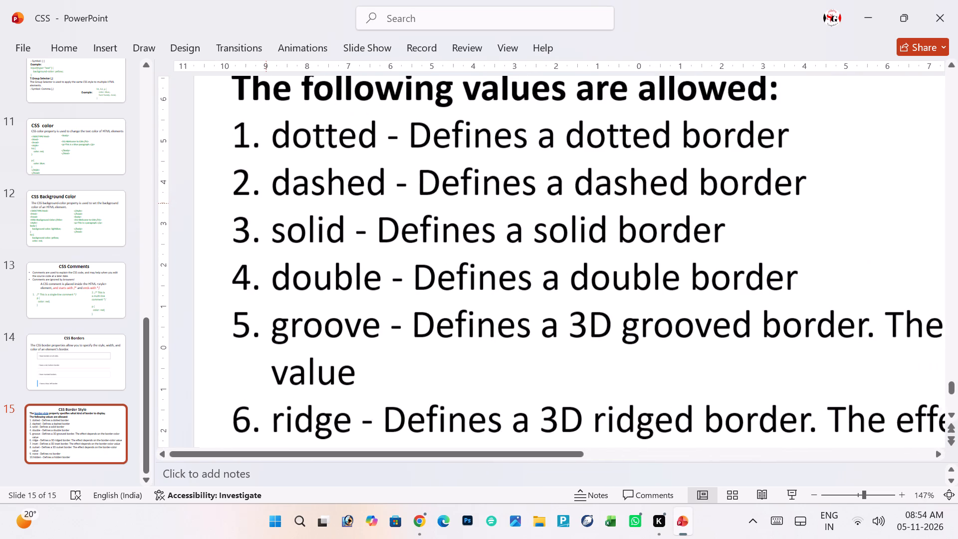
{"action": "left_click_drag", "start_coordinate": [364, 154], "coordinate": [257, 145]}
{"action": "left_click", "coordinate": [408, 121]}
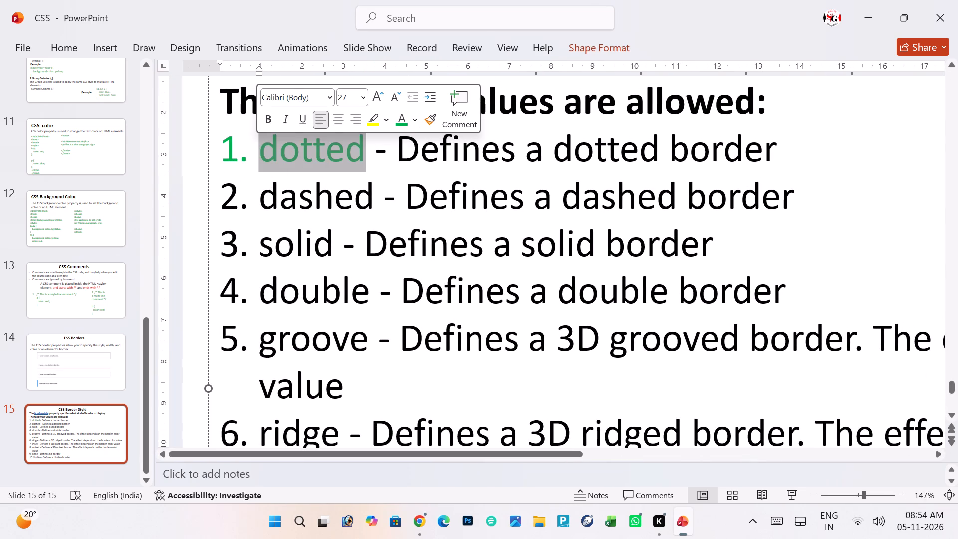
{"action": "left_click_drag", "start_coordinate": [372, 200], "coordinate": [262, 198]}
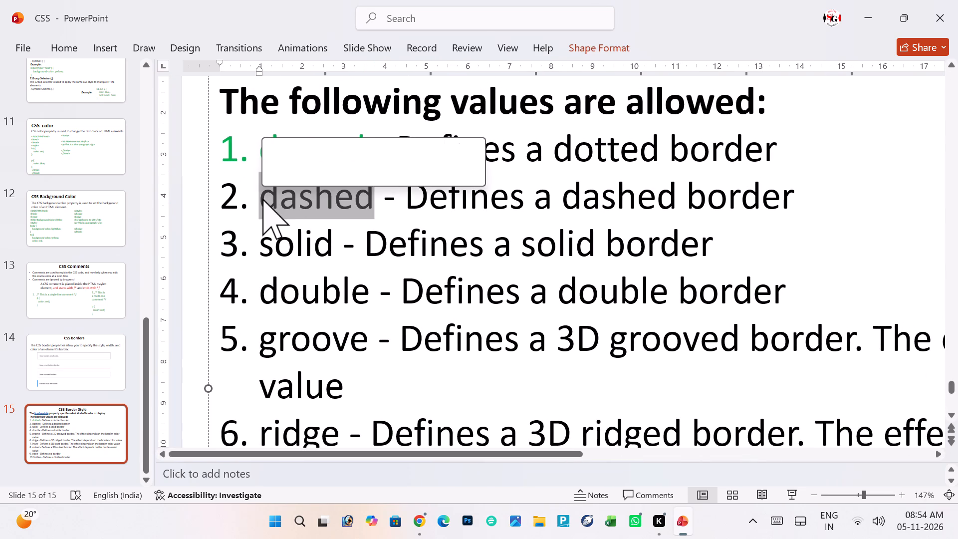
{"action": "left_click", "coordinate": [406, 169]}
{"action": "left_click_drag", "start_coordinate": [331, 245], "coordinate": [261, 242]}
{"action": "left_click", "coordinate": [405, 211]}
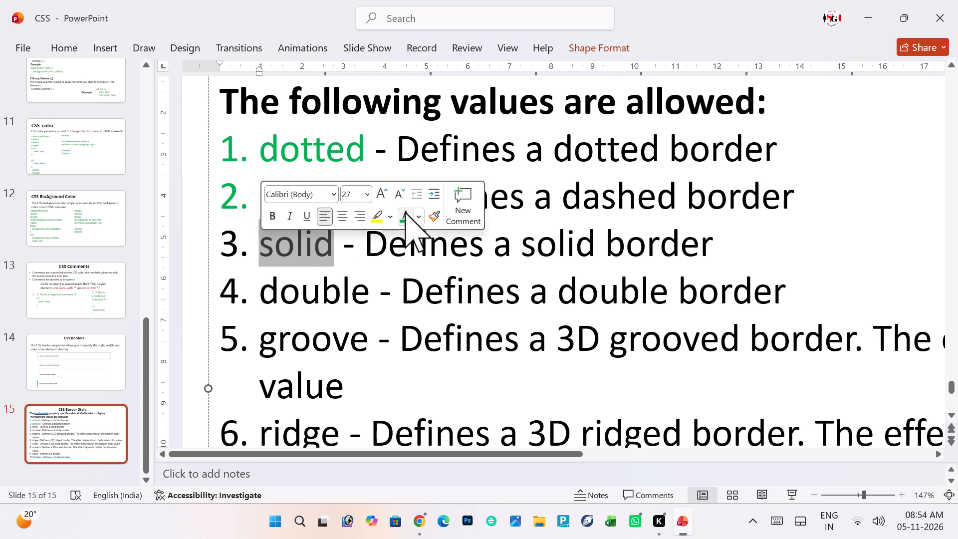
{"action": "left_click_drag", "start_coordinate": [364, 298], "coordinate": [264, 293]}
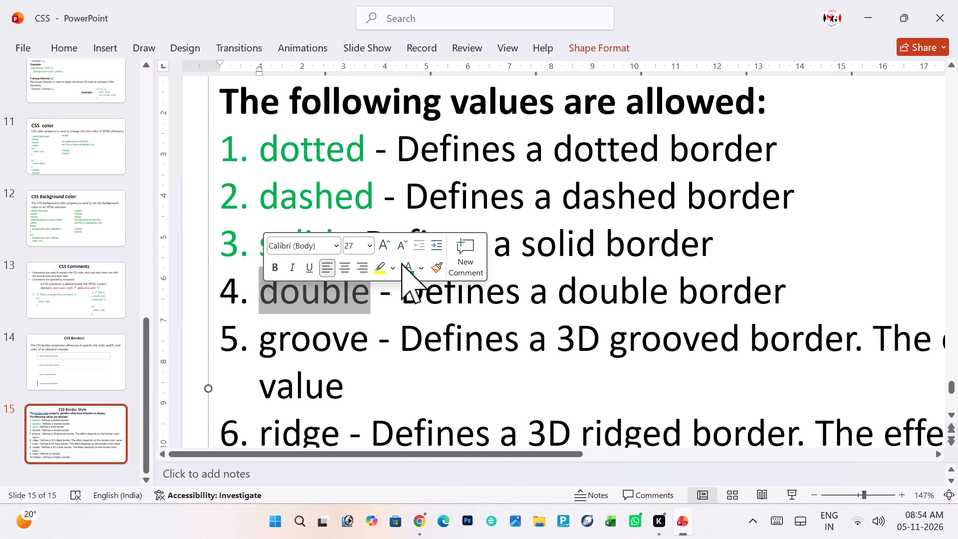
{"action": "left_click", "coordinate": [406, 271]}
Color the value names groove, ridge, inset and outset green in list items 5 to 8.
{"action": "scroll", "coordinate": [347, 335], "scroll_direction": "down", "scroll_amount": 2}
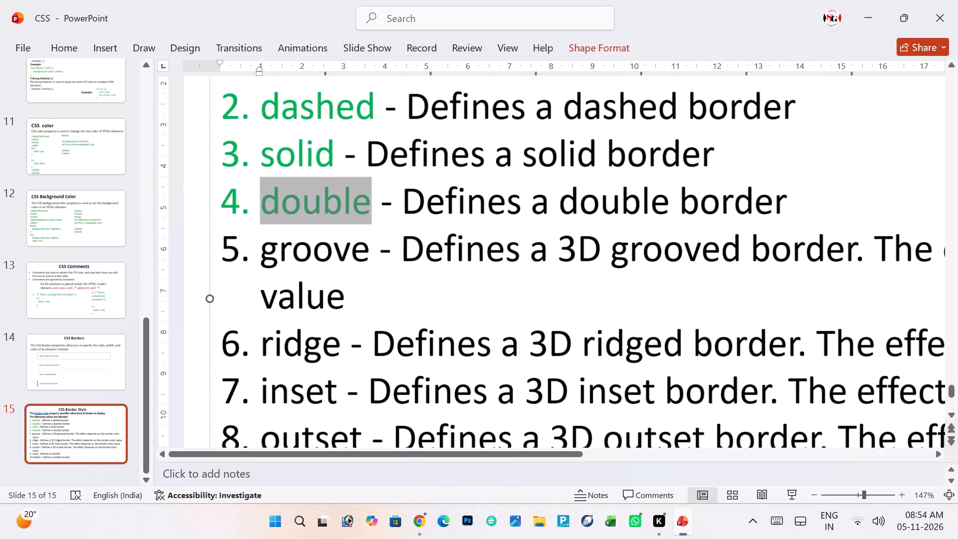
{"action": "left_click_drag", "start_coordinate": [366, 256], "coordinate": [262, 253]}
{"action": "left_click", "coordinate": [407, 228]}
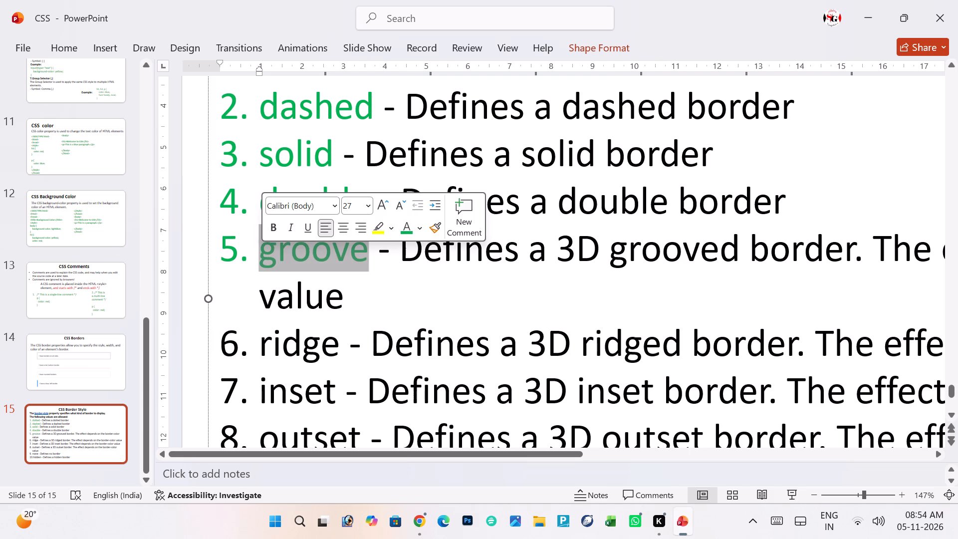
{"action": "left_click_drag", "start_coordinate": [336, 348], "coordinate": [245, 353]}
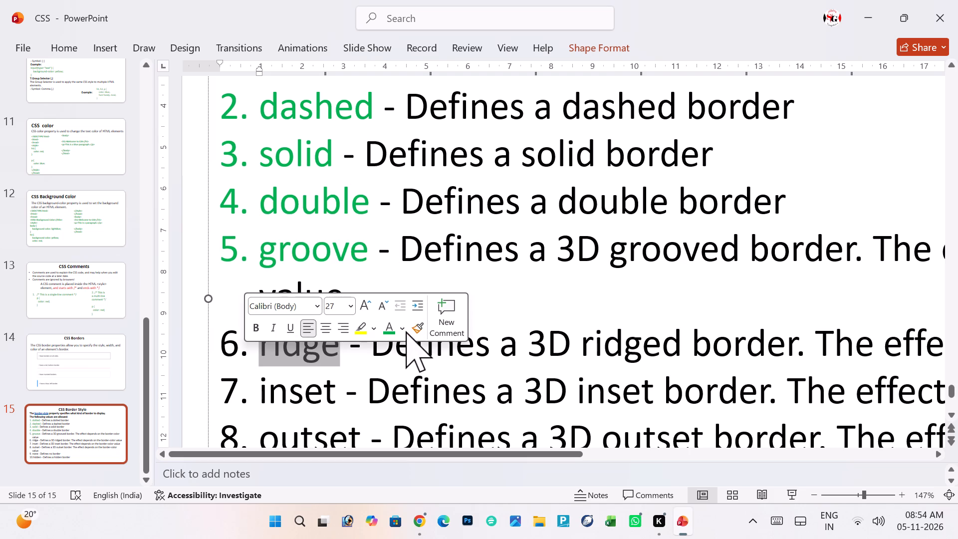
{"action": "left_click", "coordinate": [389, 326]}
{"action": "scroll", "coordinate": [311, 376], "scroll_direction": "down", "scroll_amount": 2}
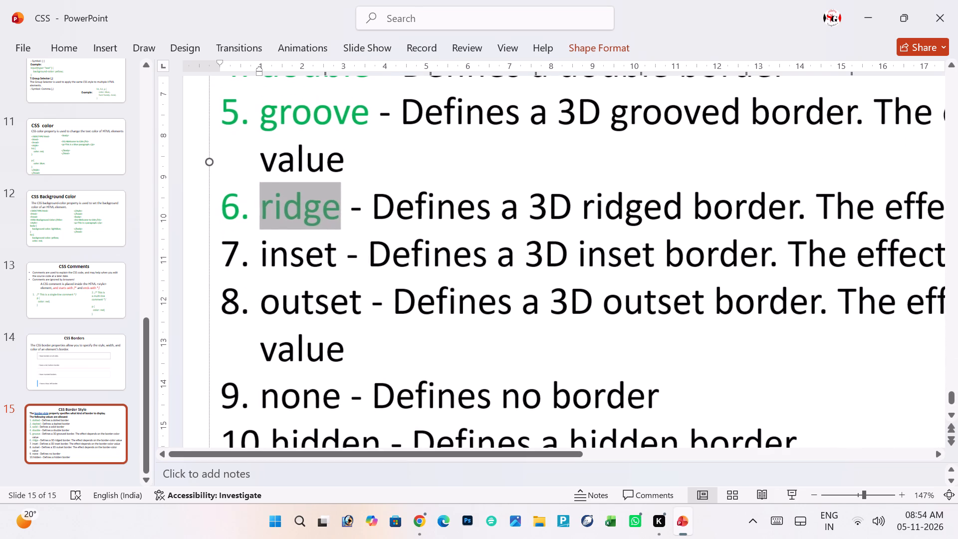
{"action": "left_click_drag", "start_coordinate": [331, 261], "coordinate": [262, 250]}
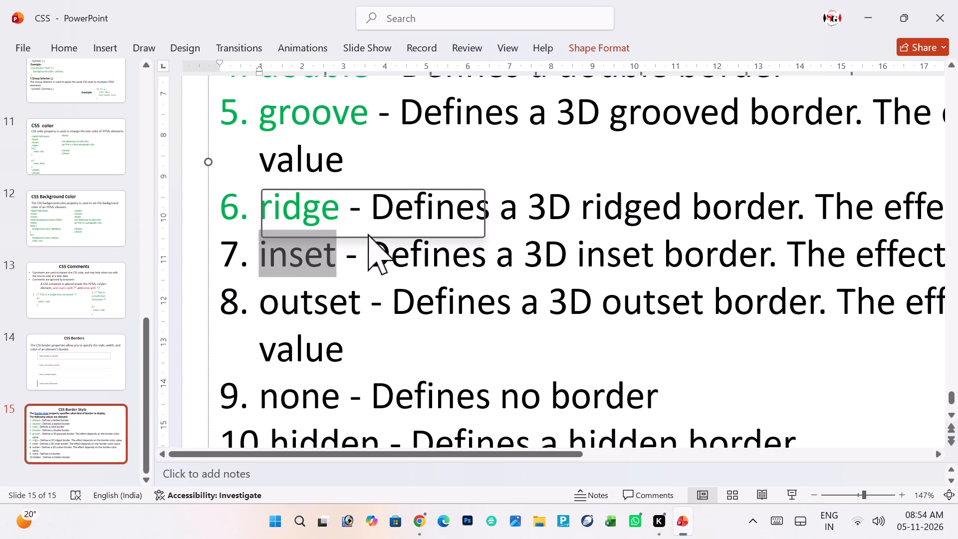
{"action": "left_click", "coordinate": [404, 222]}
{"action": "left_click_drag", "start_coordinate": [356, 303], "coordinate": [264, 305]}
{"action": "left_click", "coordinate": [409, 281]}
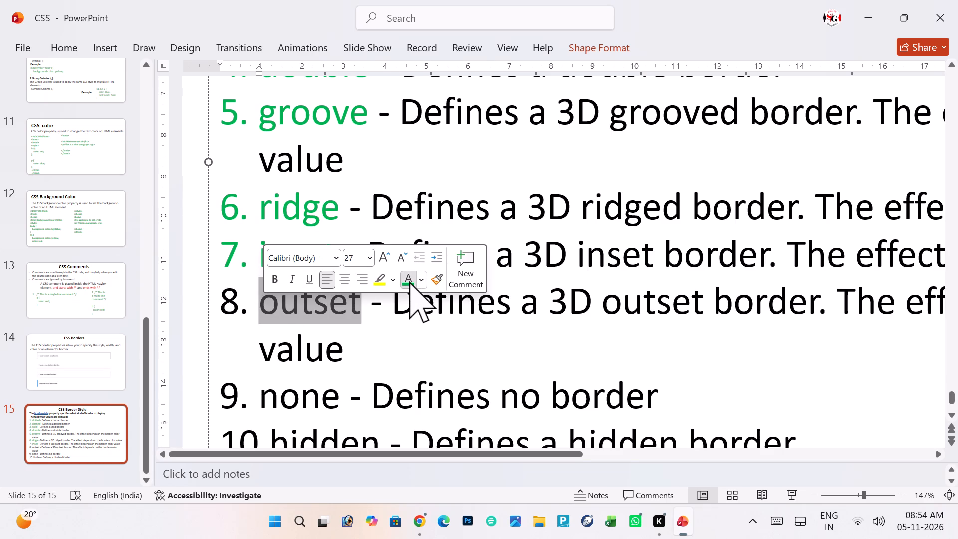
Color the value names none and hidden green in list items 9 and 10.
{"action": "left_click_drag", "start_coordinate": [339, 395], "coordinate": [260, 395]}
{"action": "left_click", "coordinate": [406, 371]}
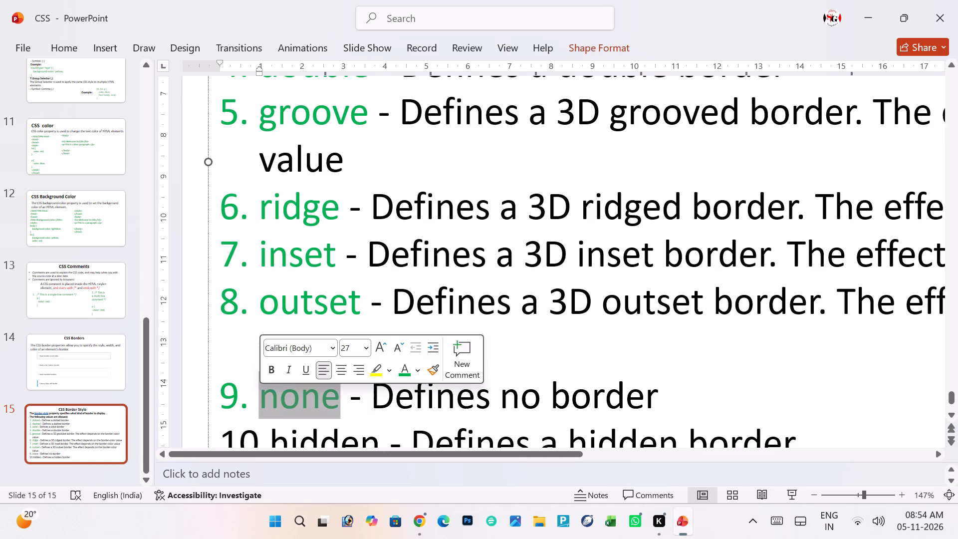
{"action": "scroll", "coordinate": [341, 312], "scroll_direction": "down", "scroll_amount": 2}
{"action": "left_click_drag", "start_coordinate": [381, 356], "coordinate": [268, 356]}
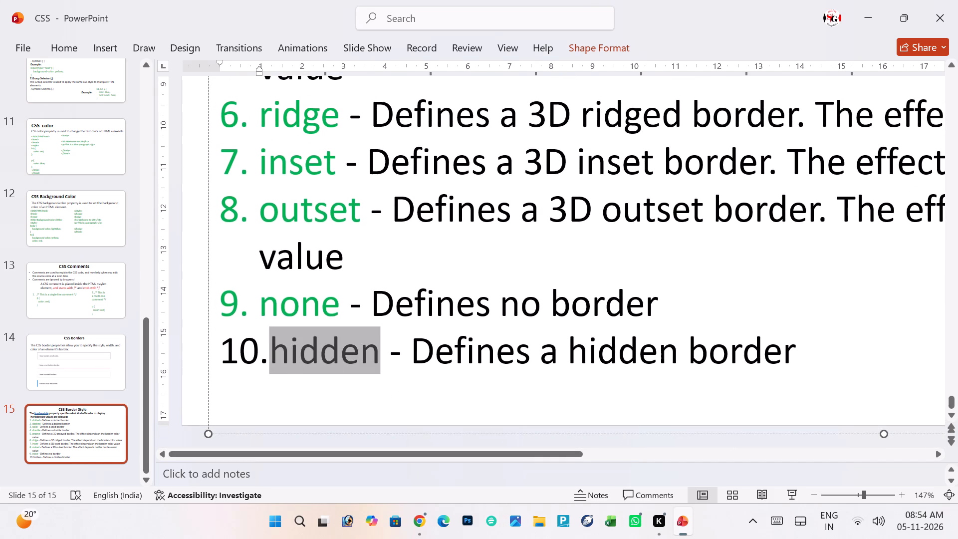
{"action": "left_click_drag", "start_coordinate": [268, 356], "coordinate": [268, 356]}
{"action": "left_click", "coordinate": [414, 329]}
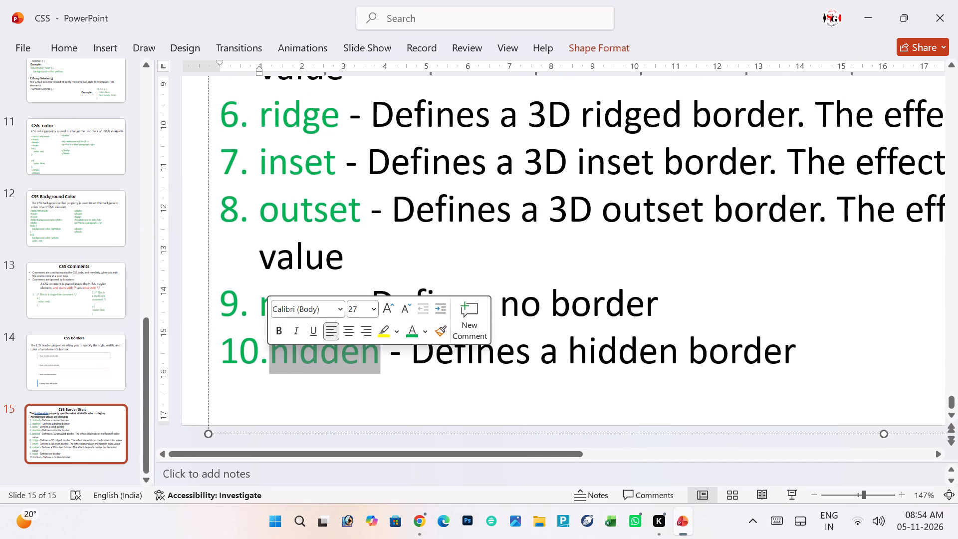
{"action": "left_click", "coordinate": [181, 216]}
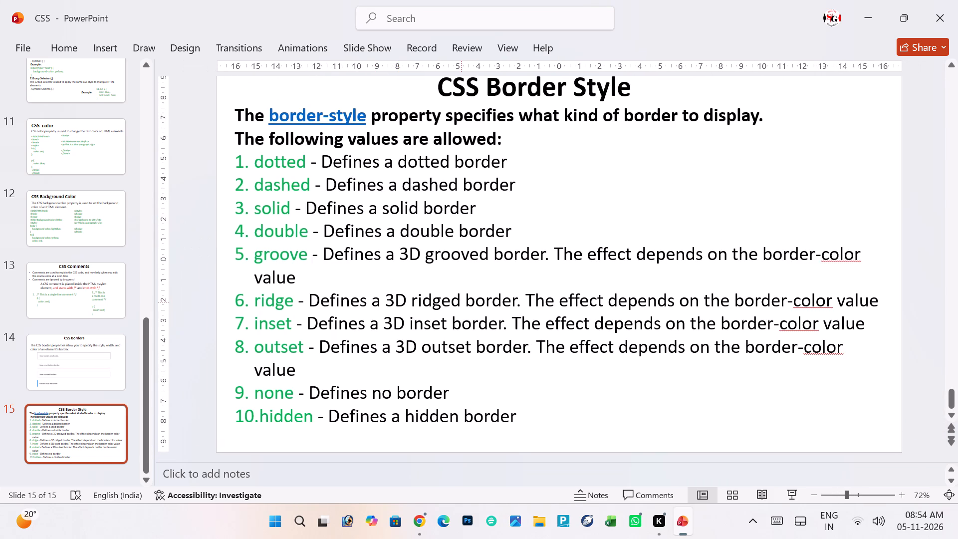
Save the CSS presentation.
{"action": "left_click", "coordinate": [208, 150]}
{"action": "key", "text": "ctrl+s"}
Switch to the W3Schools page in Chrome and examine the border styles demonstration code and its rendered result.
{"action": "key", "text": "alt+Tab"}
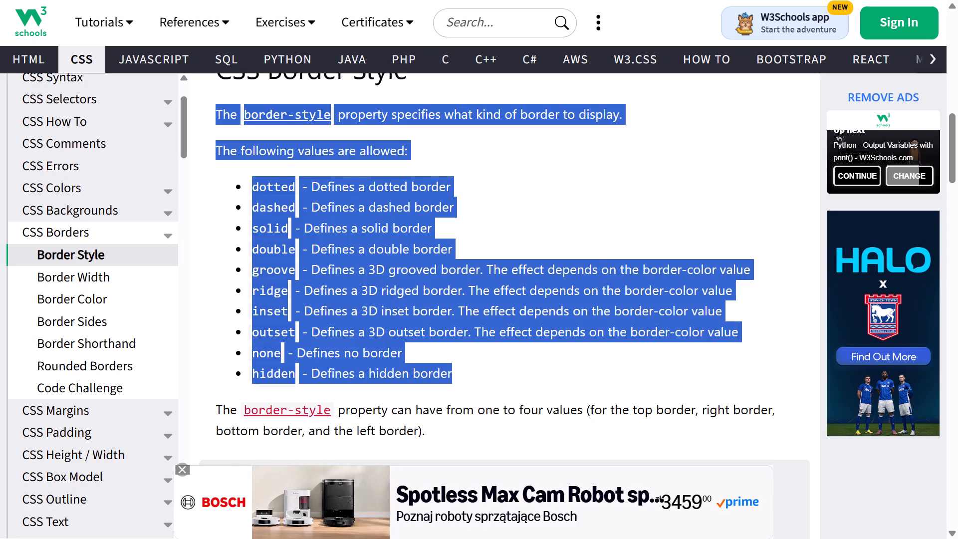
{"action": "scroll", "coordinate": [289, 253], "scroll_direction": "down", "scroll_amount": 5}
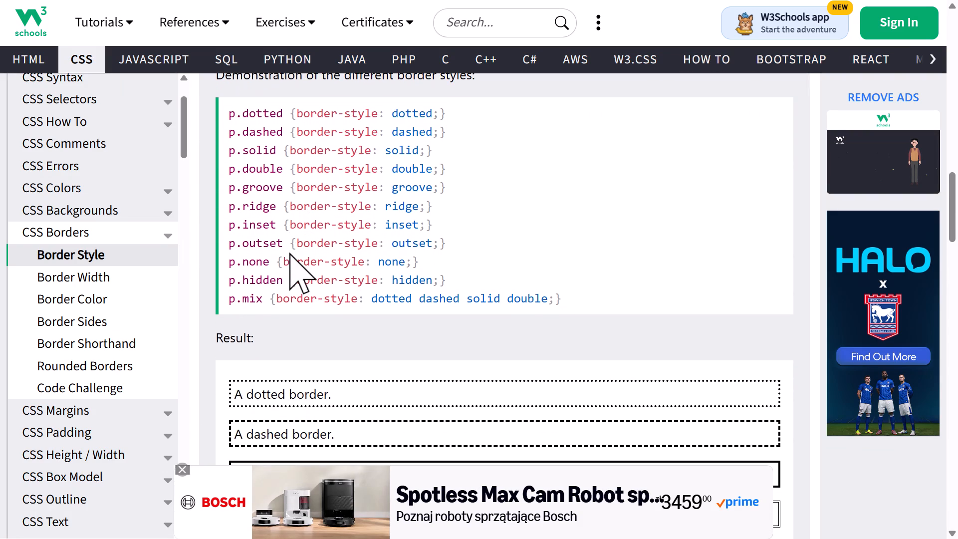
{"action": "scroll", "coordinate": [289, 253], "scroll_direction": "down", "scroll_amount": 3}
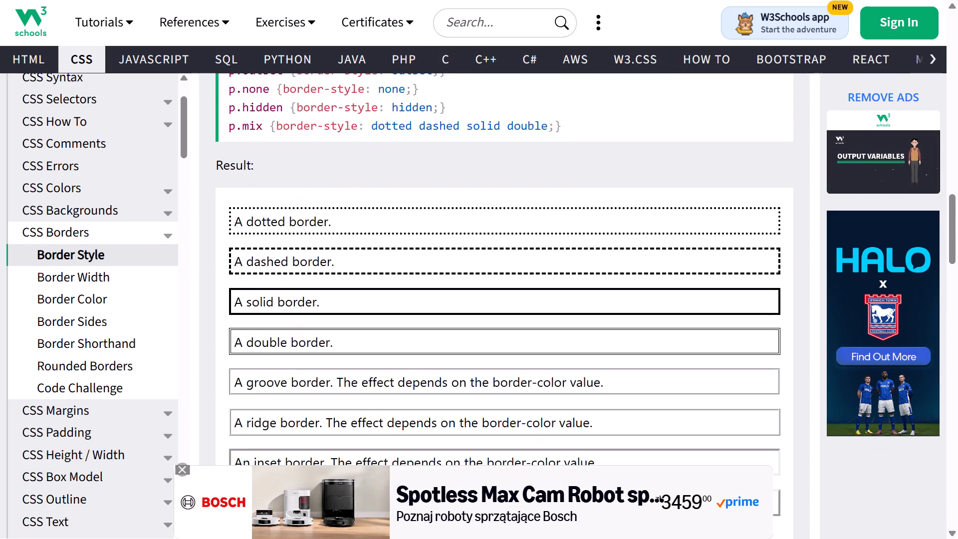
{"action": "scroll", "coordinate": [289, 253], "scroll_direction": "down", "scroll_amount": 3}
{"action": "scroll", "coordinate": [289, 253], "scroll_direction": "up", "scroll_amount": 2}
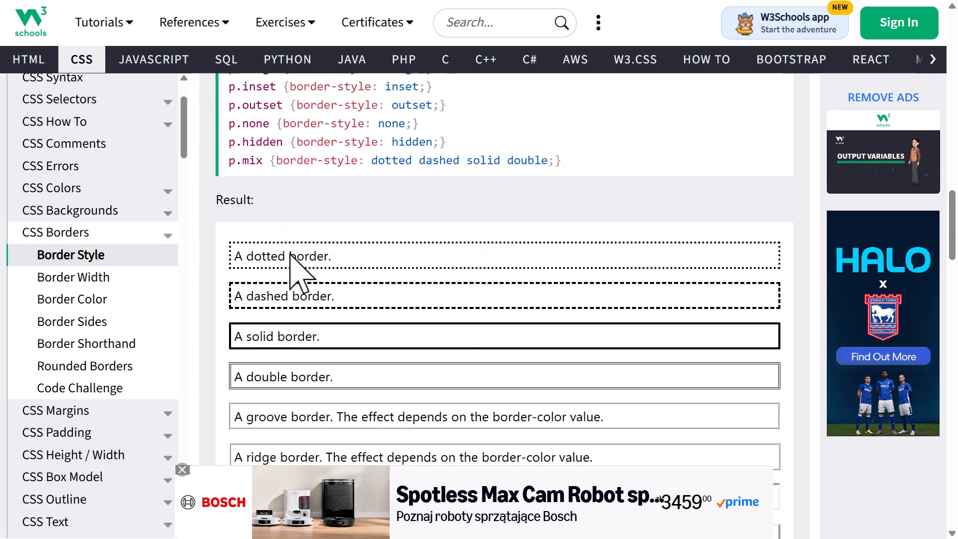
{"action": "scroll", "coordinate": [289, 253], "scroll_direction": "up", "scroll_amount": 4}
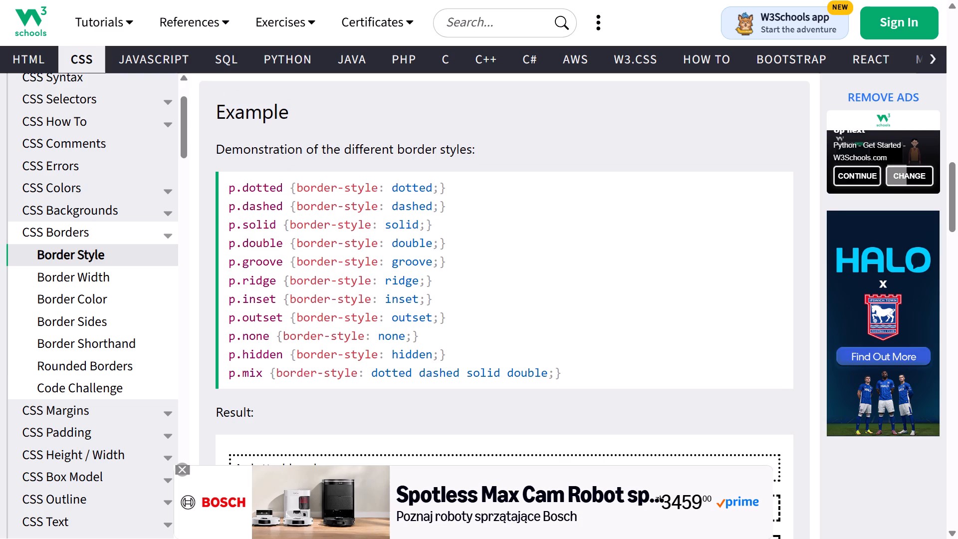
{"action": "left_click_drag", "start_coordinate": [236, 193], "coordinate": [574, 374]}
Open the border-style example in the Try it Yourself editor and copy its entire HTML code.
{"action": "scroll", "coordinate": [572, 301], "scroll_direction": "down", "scroll_amount": 1}
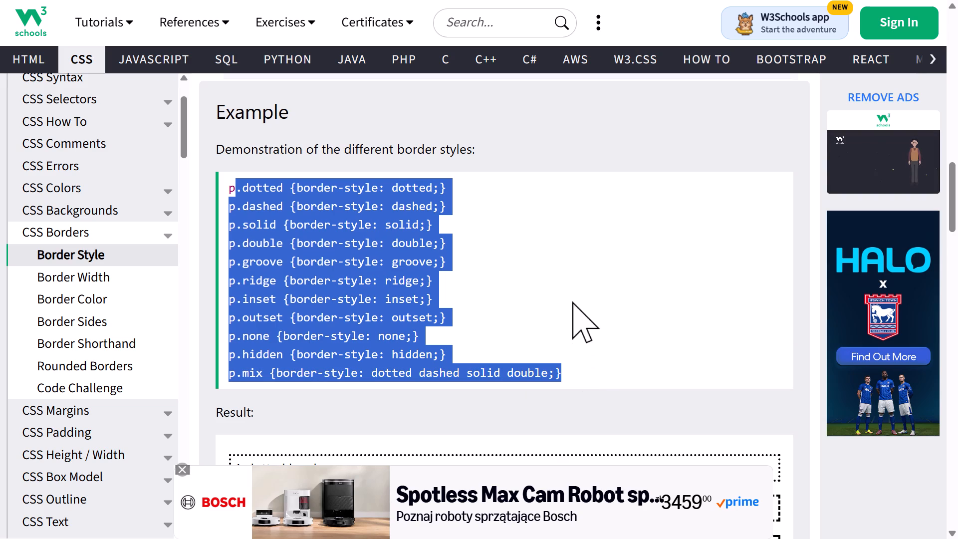
{"action": "scroll", "coordinate": [572, 301], "scroll_direction": "down", "scroll_amount": 5}
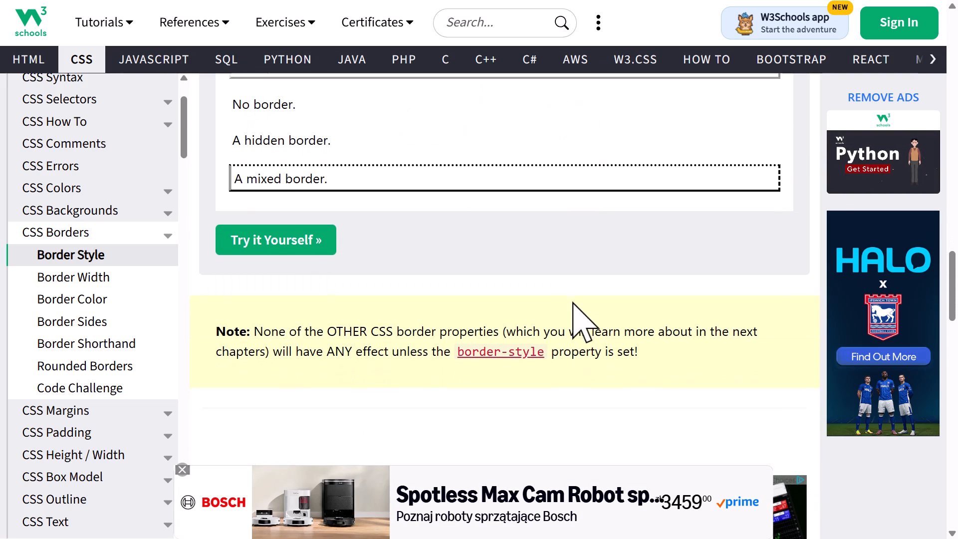
{"action": "left_click", "coordinate": [318, 250]}
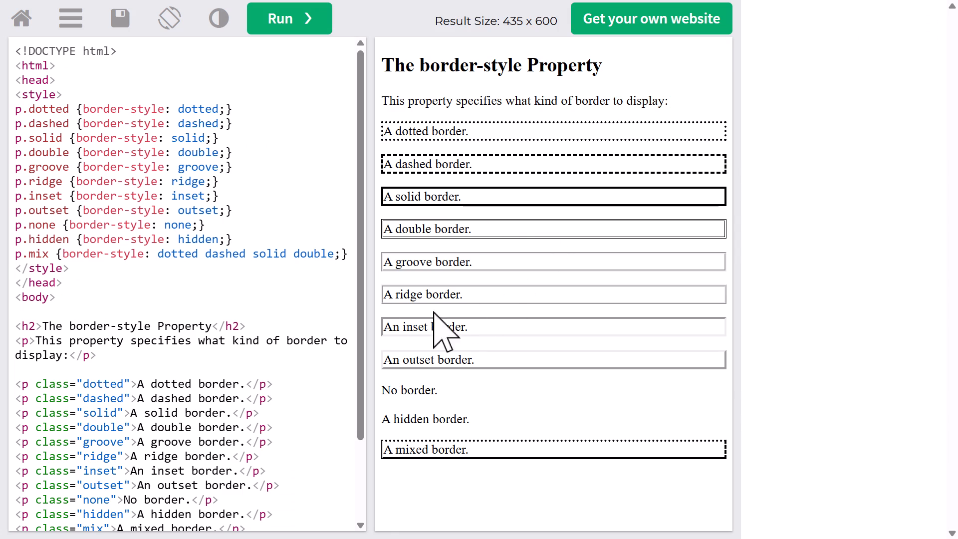
{"action": "scroll", "coordinate": [318, 285], "scroll_direction": "down", "scroll_amount": 2}
{"action": "left_click", "coordinate": [303, 392]}
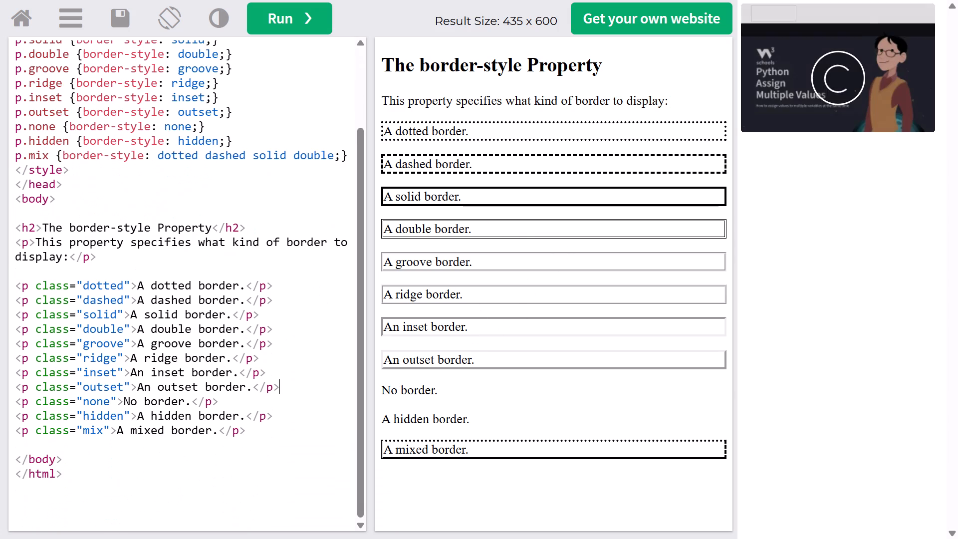
{"action": "scroll", "coordinate": [216, 305], "scroll_direction": "up", "scroll_amount": 2}
{"action": "scroll", "coordinate": [216, 305], "scroll_direction": "down", "scroll_amount": 2}
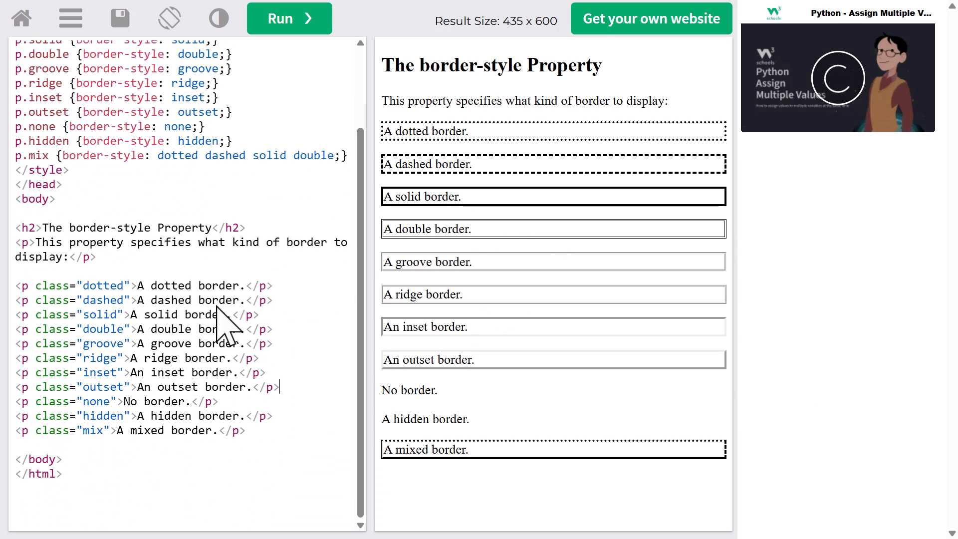
{"action": "key", "text": "ctrl+a"}
{"action": "key", "text": "ctrl+c"}
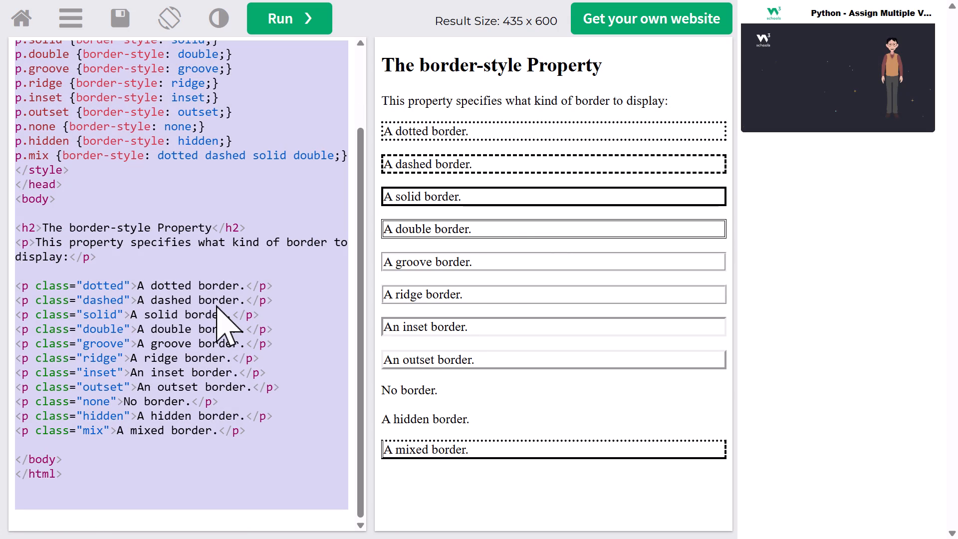
Switch back to PowerPoint and create a new blank presentation.
{"action": "key", "text": "alt+Tab"}
{"action": "left_click", "coordinate": [197, 226]}
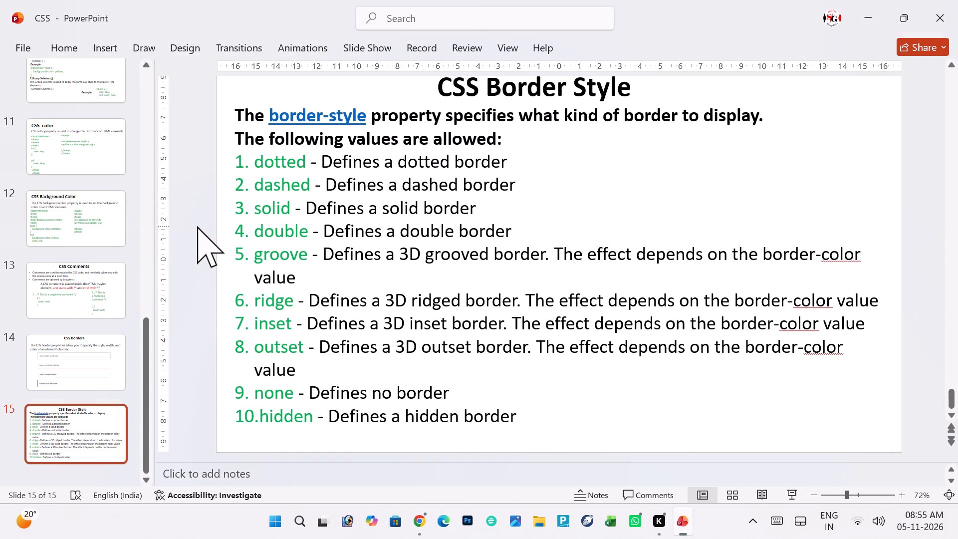
{"action": "key", "text": "ctrl+n"}
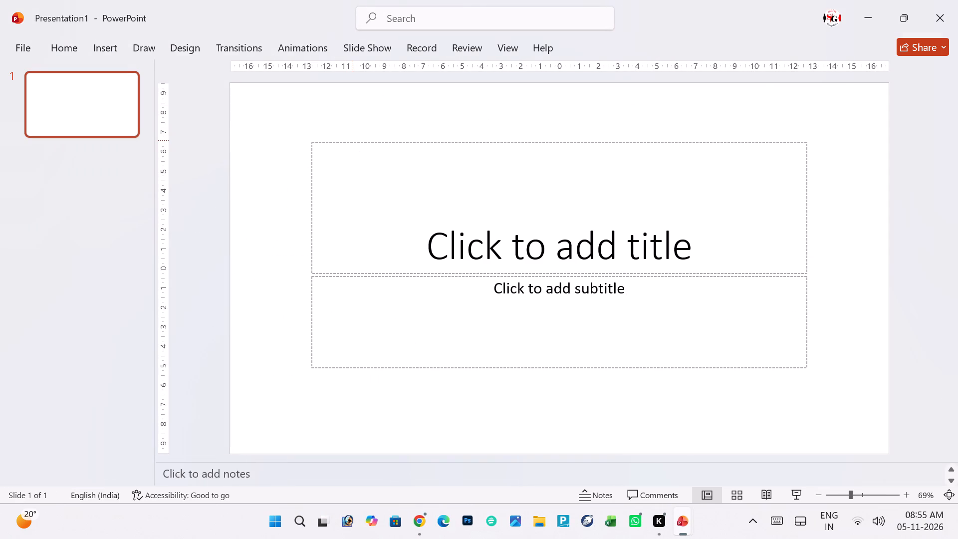
Delete the title and subtitle placeholders from the blank slide.
{"action": "left_click", "coordinate": [353, 140]}
{"action": "key", "text": "Delete"}
{"action": "left_click", "coordinate": [386, 274]}
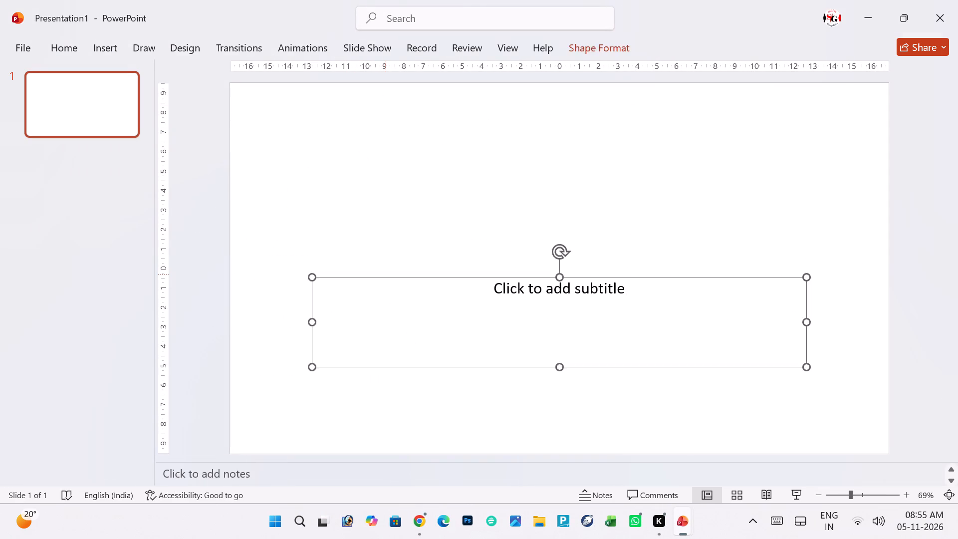
{"action": "key", "text": "Delete"}
Add a text box at the slide's upper-left corner and paste the copied border-style HTML code into it.
{"action": "double_click", "coordinate": [240, 93]}
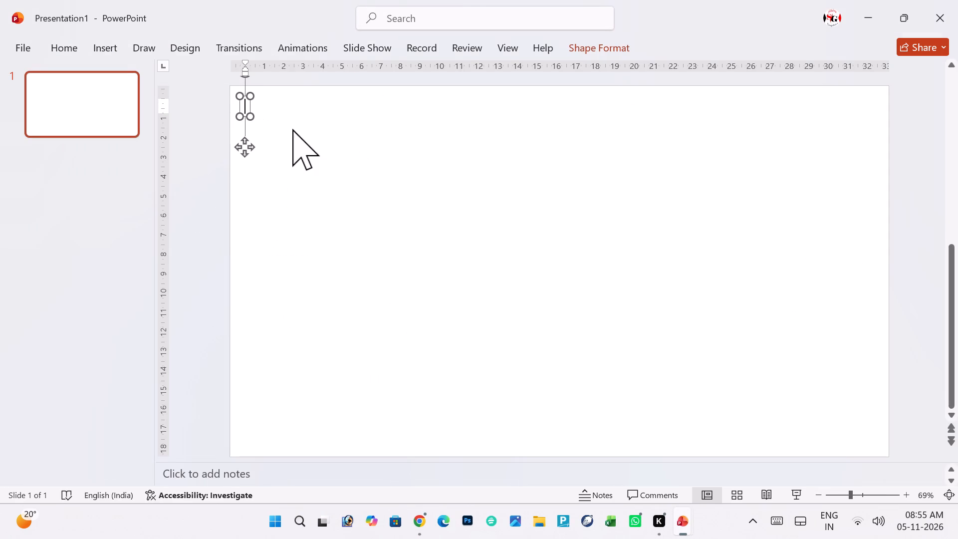
{"action": "key", "text": "ctrl+v"}
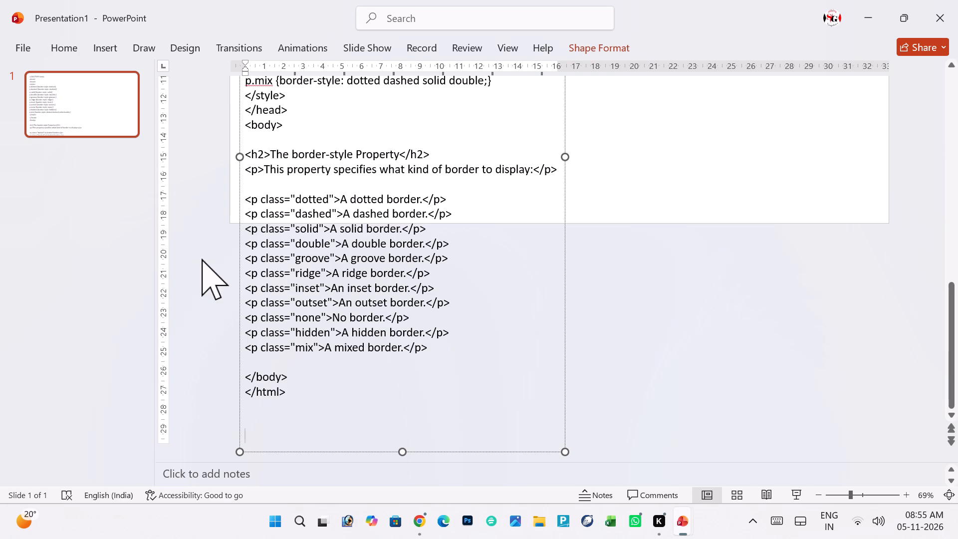
{"action": "left_click", "coordinate": [202, 259]}
Cut the code from the <body> tag through the closing </html> tag out of the pasted text.
{"action": "scroll", "coordinate": [222, 271], "scroll_direction": "up", "scroll_amount": 2}
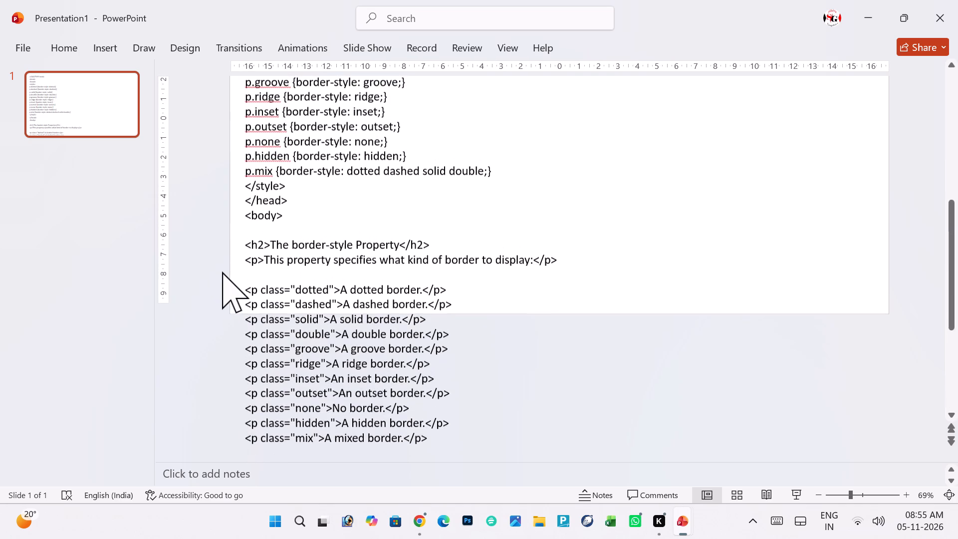
{"action": "scroll", "coordinate": [222, 271], "scroll_direction": "up", "scroll_amount": 1}
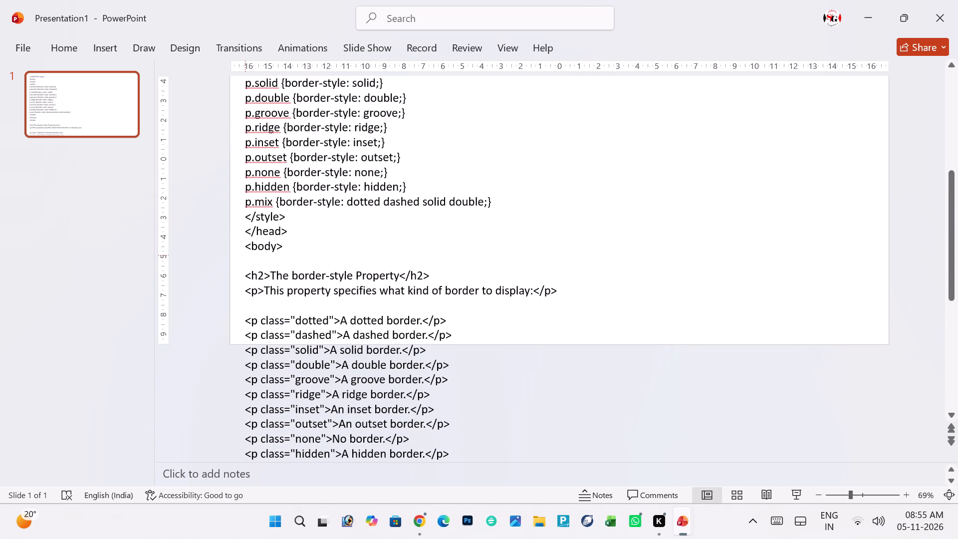
{"action": "left_click_drag", "start_coordinate": [245, 245], "coordinate": [326, 398]}
{"action": "key", "text": "ctrl+x"}
Enlarge the text of the remaining DOCTYPE-to-</head> code box by two size steps and make it bold.
{"action": "scroll", "coordinate": [339, 320], "scroll_direction": "up", "scroll_amount": 1}
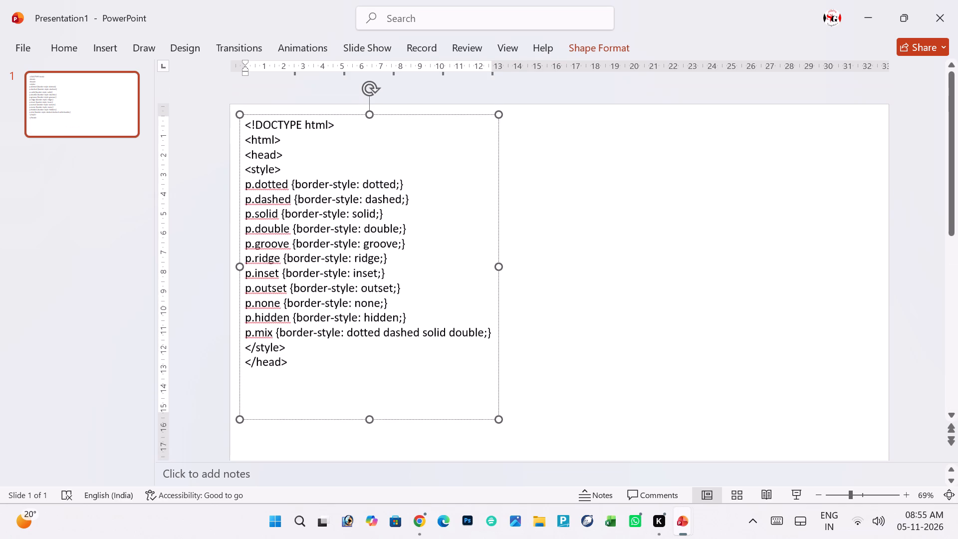
{"action": "left_click", "coordinate": [295, 417]}
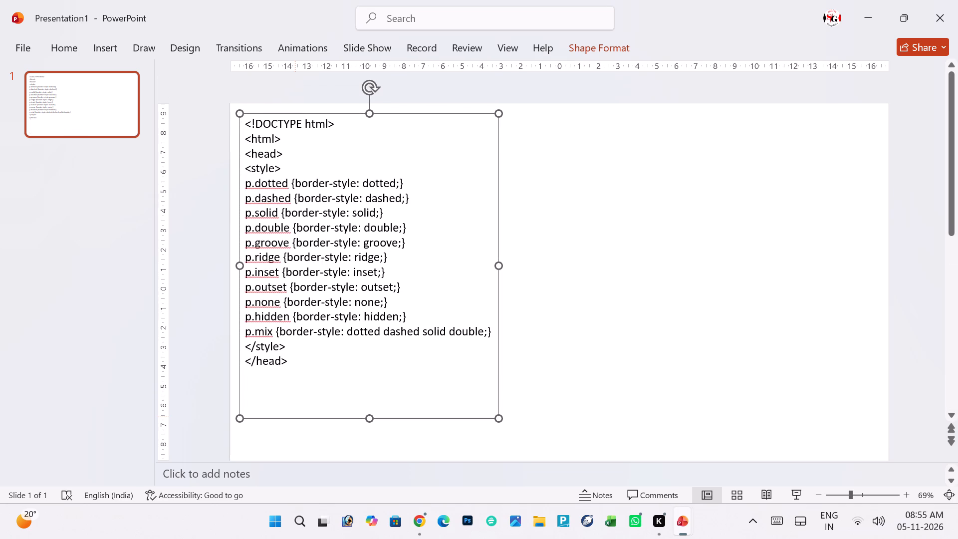
{"action": "key", "text": "ctrl+shift+period"}
{"action": "key", "text": "ctrl+shift+period"}
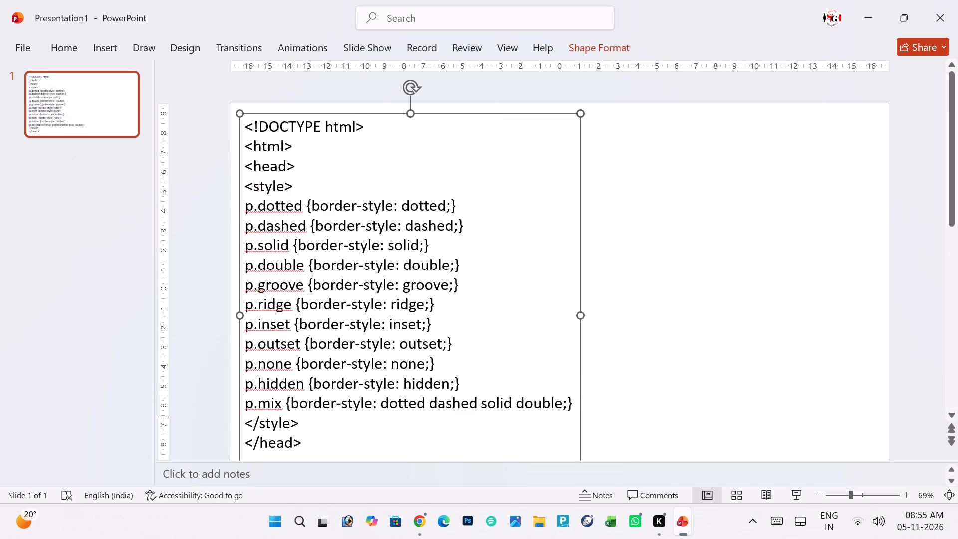
{"action": "key", "text": "ctrl+b"}
{"action": "left_click", "coordinate": [216, 280]}
Add a second text box at the slide's upper right and paste the cut <body> code into it.
{"action": "scroll", "coordinate": [216, 280], "scroll_direction": "down", "scroll_amount": 1}
{"action": "scroll", "coordinate": [216, 280], "scroll_direction": "up", "scroll_amount": 1}
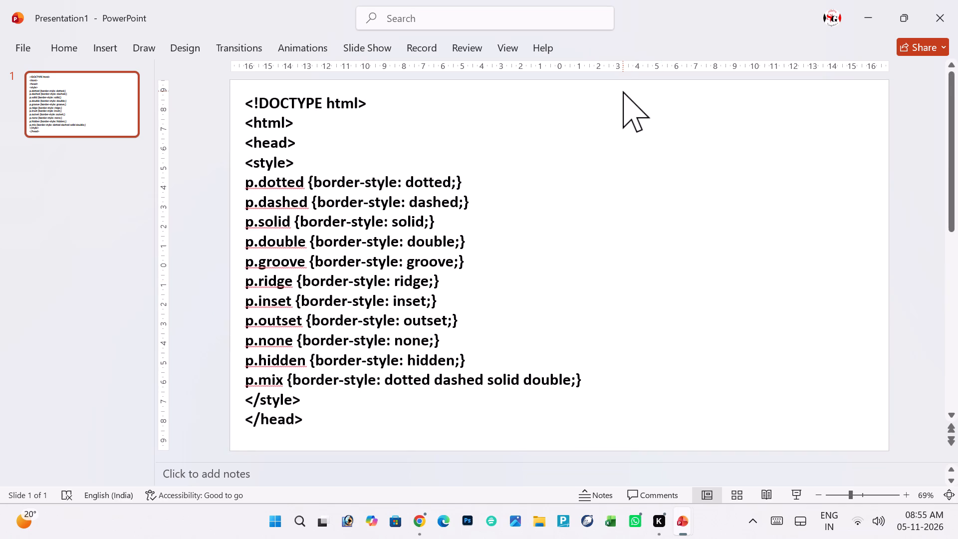
{"action": "left_click", "coordinate": [623, 91]}
{"action": "left_click_drag", "start_coordinate": [623, 91], "coordinate": [704, 131]}
{"action": "key", "text": "ctrl+v"}
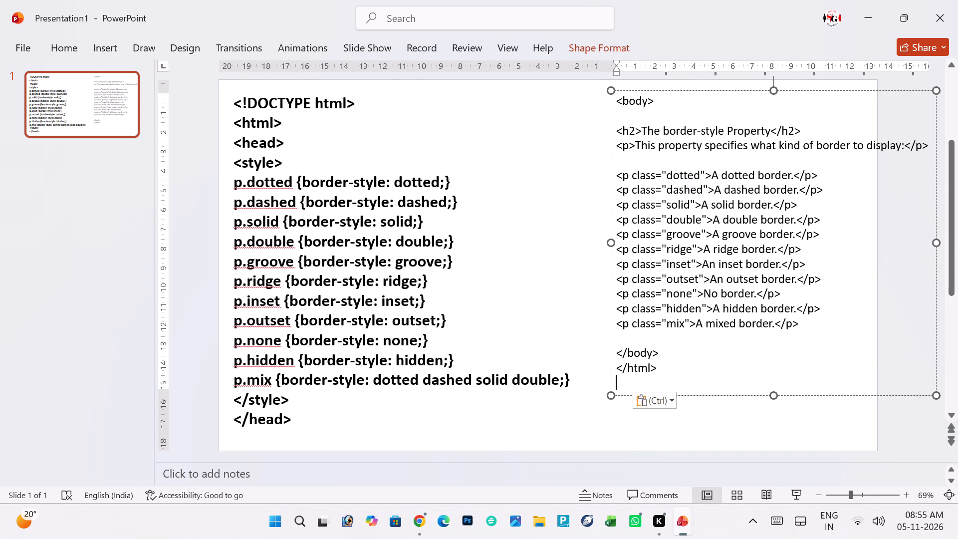
Narrow the <body> code text box and position it within the slide's right side, beside the style code.
{"action": "left_click_drag", "start_coordinate": [608, 205], "coordinate": [565, 219]}
{"action": "left_click_drag", "start_coordinate": [901, 258], "coordinate": [862, 254]}
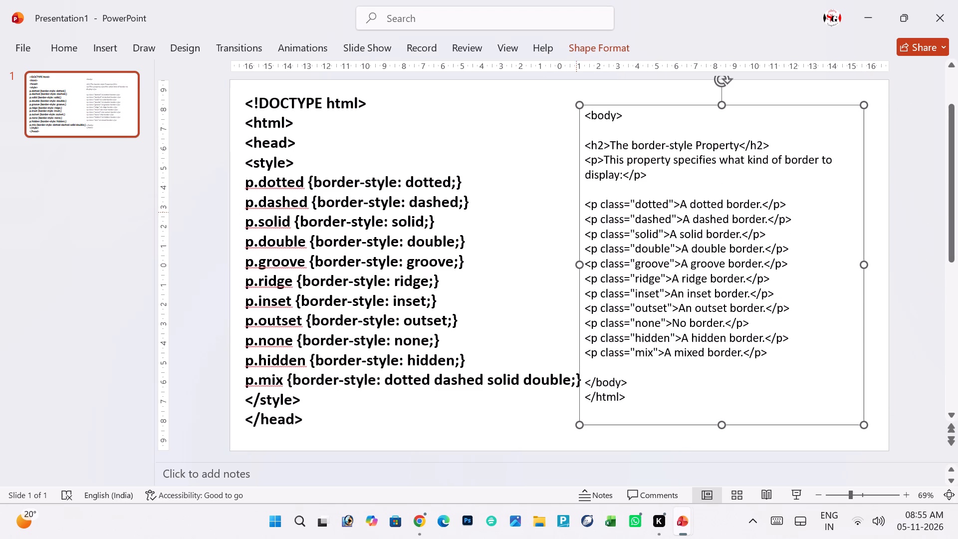
{"action": "left_click_drag", "start_coordinate": [581, 229], "coordinate": [594, 219]}
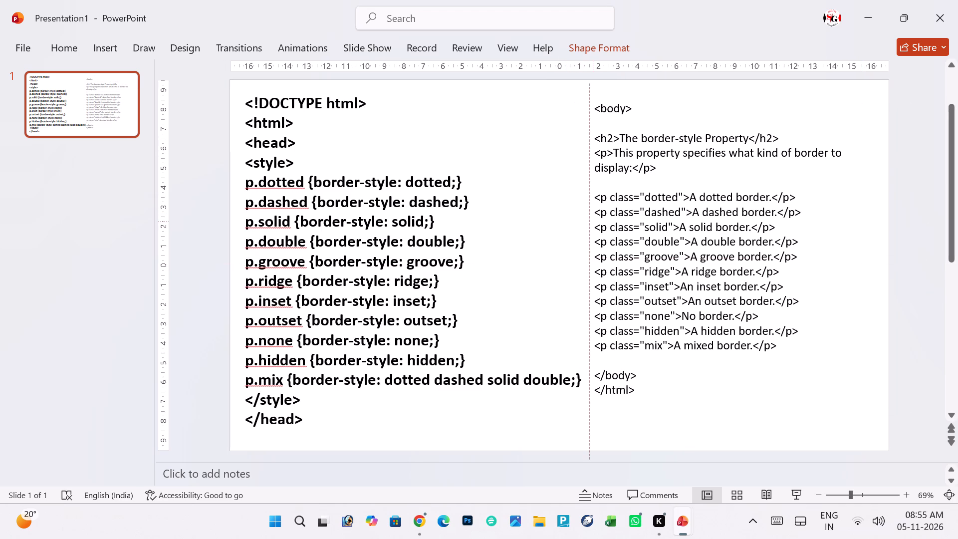
{"action": "left_click_drag", "start_coordinate": [594, 219], "coordinate": [600, 212]}
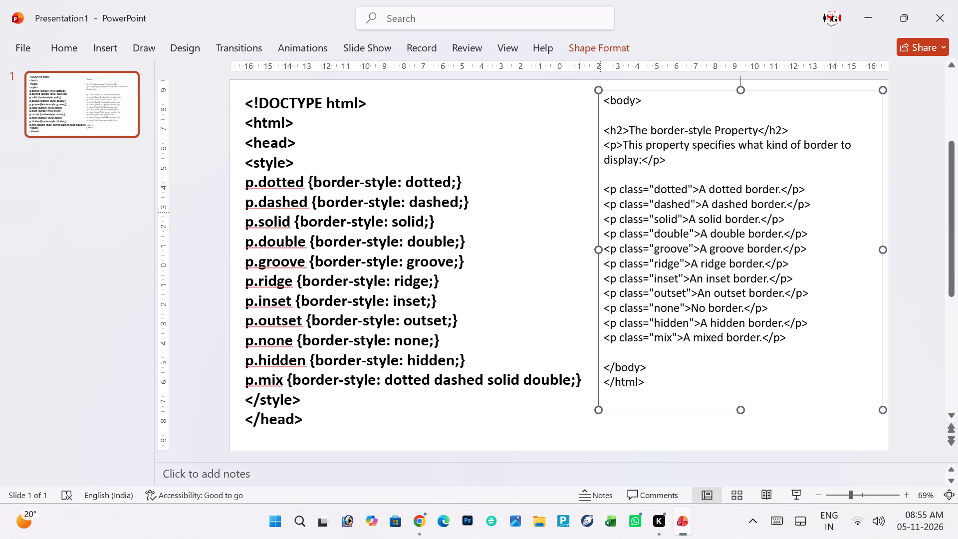
Make the text of the <body> code box bold.
{"action": "key", "text": "ctrl+b"}
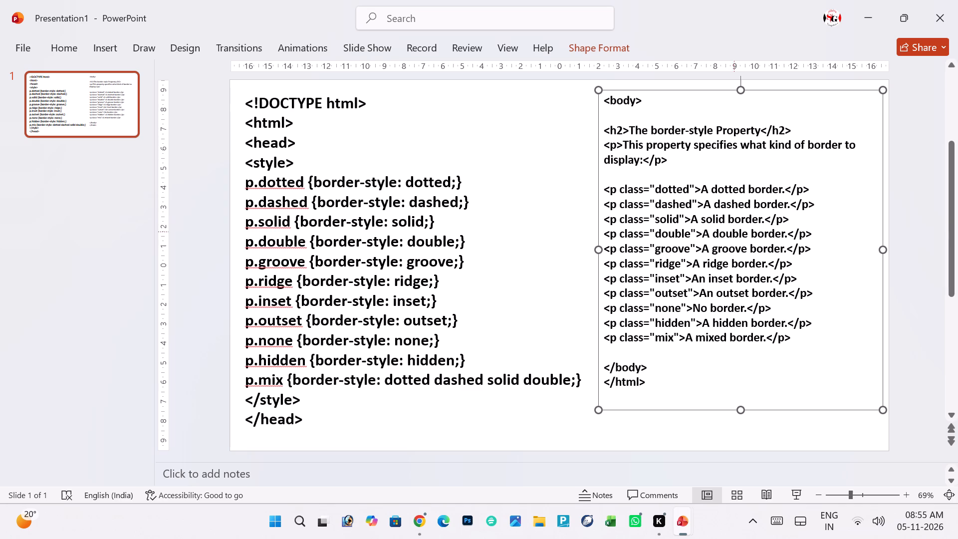
{"action": "left_click", "coordinate": [900, 184]}
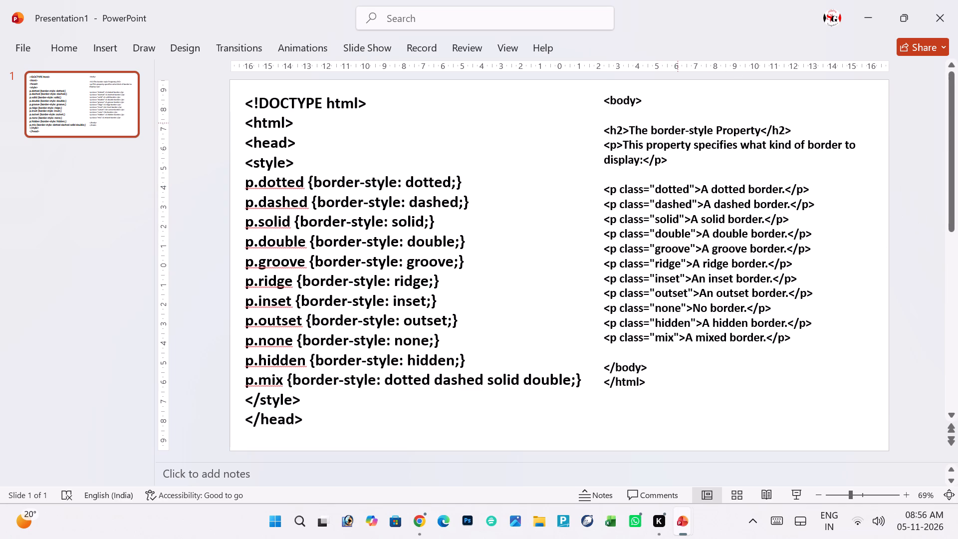
Remove the blank lines above the <h2> heading line and above the "dotted" paragraph line in the <body> code.
{"action": "left_click", "coordinate": [667, 122]}
{"action": "key", "text": "BackSpace"}
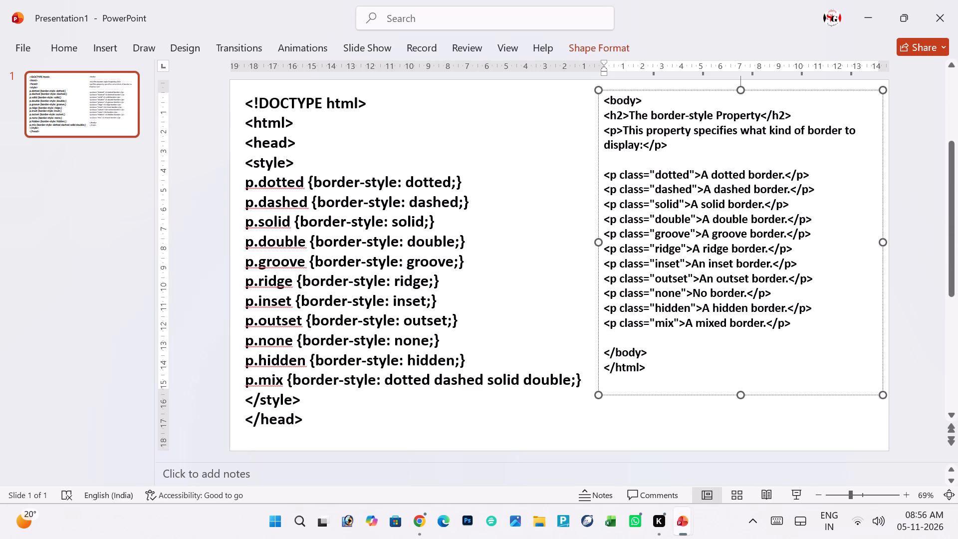
{"action": "left_click", "coordinate": [627, 158]}
{"action": "key", "text": "BackSpace"}
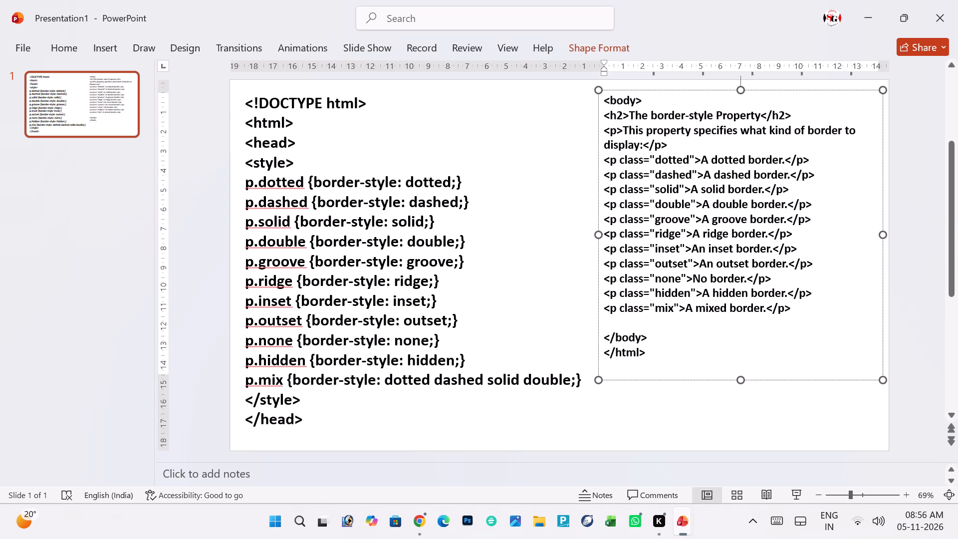
Shift the <body> code box up and closer to the style code, and enlarge its text by one size step.
{"action": "left_click_drag", "start_coordinate": [598, 315], "coordinate": [603, 340]}
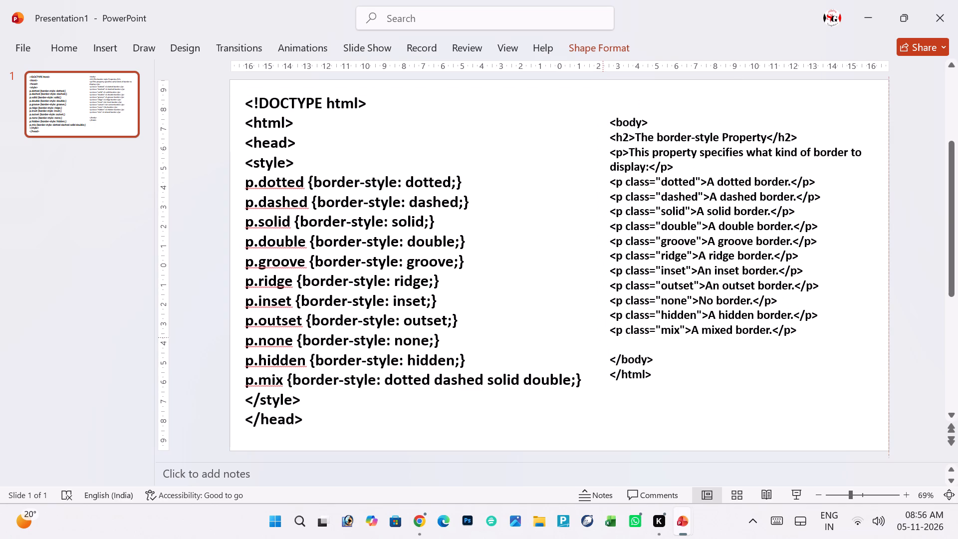
{"action": "left_click_drag", "start_coordinate": [603, 340], "coordinate": [591, 309]}
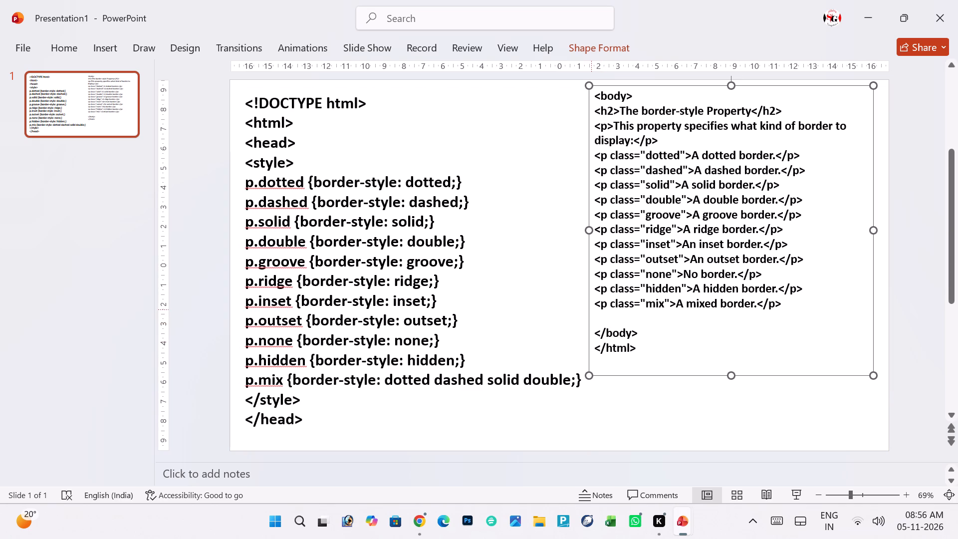
{"action": "key", "text": "ctrl+shift+period"}
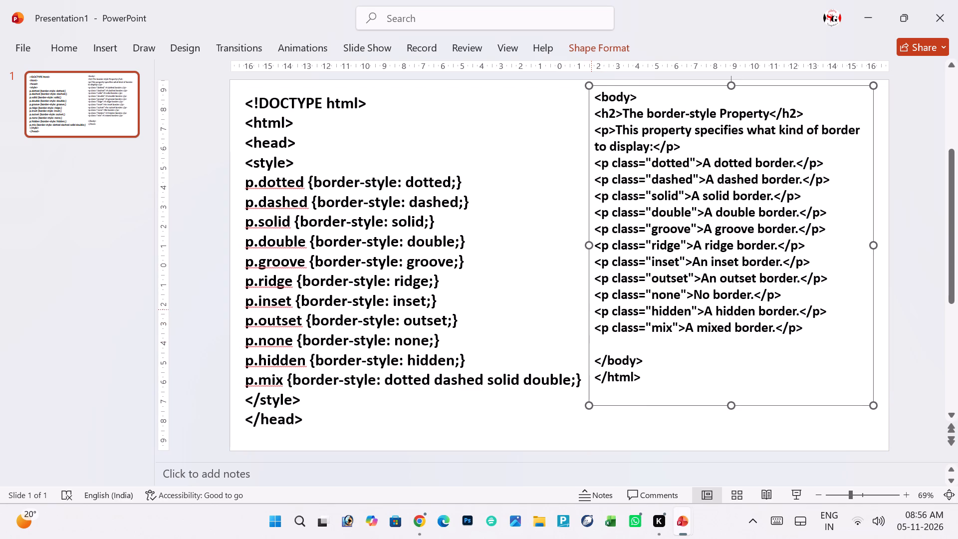
{"action": "key", "text": "ctrl+shift+period"}
{"action": "key", "text": "ctrl+shift+comma"}
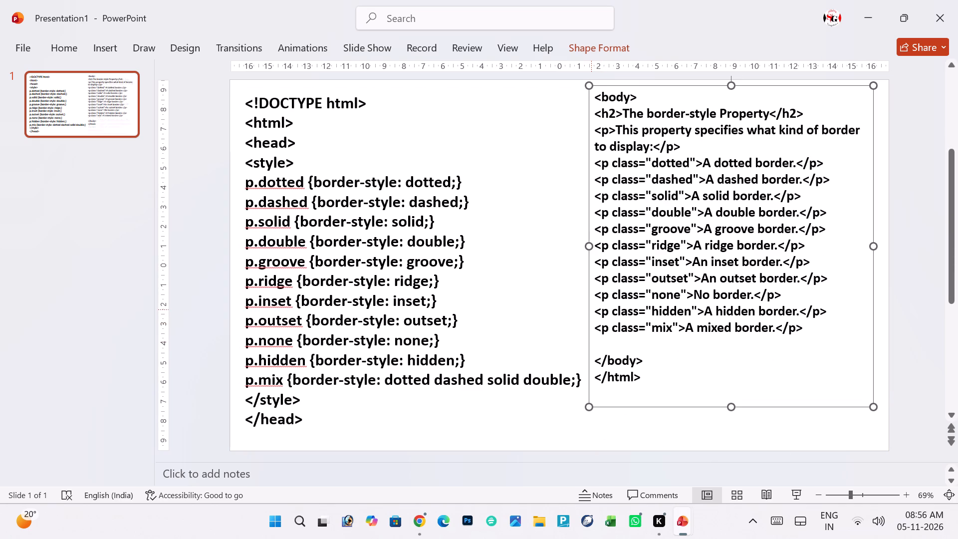
Remove the blank line above the closing </body> tag.
{"action": "left_click", "coordinate": [625, 351]}
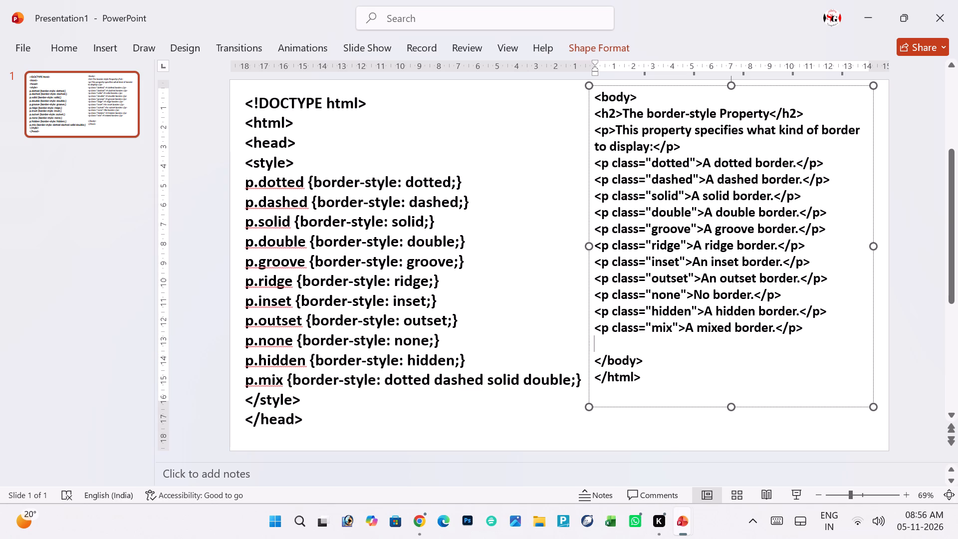
{"action": "key", "text": "BackSpace"}
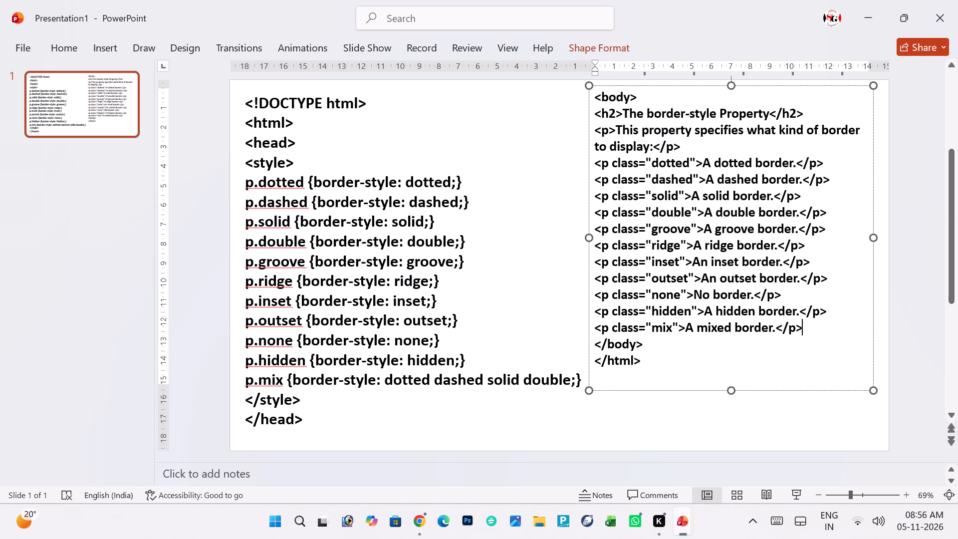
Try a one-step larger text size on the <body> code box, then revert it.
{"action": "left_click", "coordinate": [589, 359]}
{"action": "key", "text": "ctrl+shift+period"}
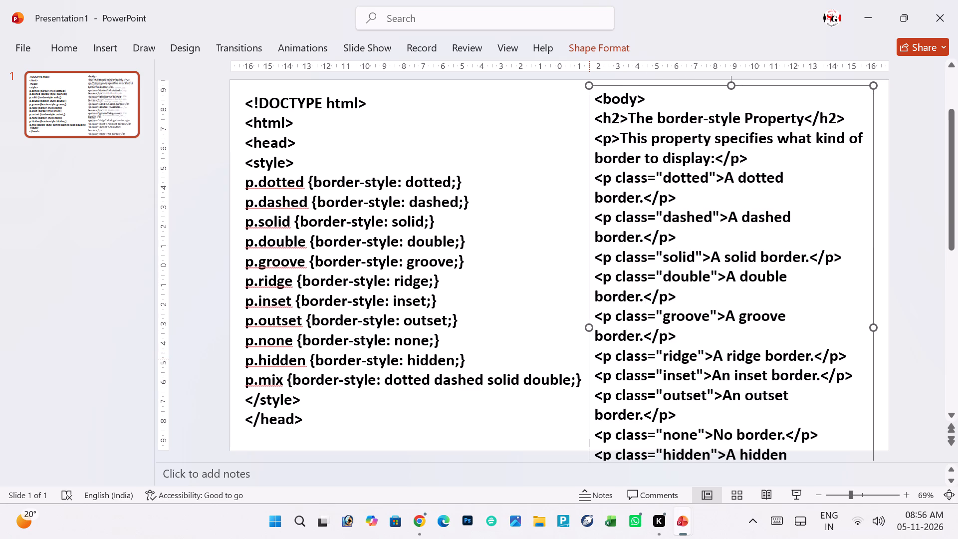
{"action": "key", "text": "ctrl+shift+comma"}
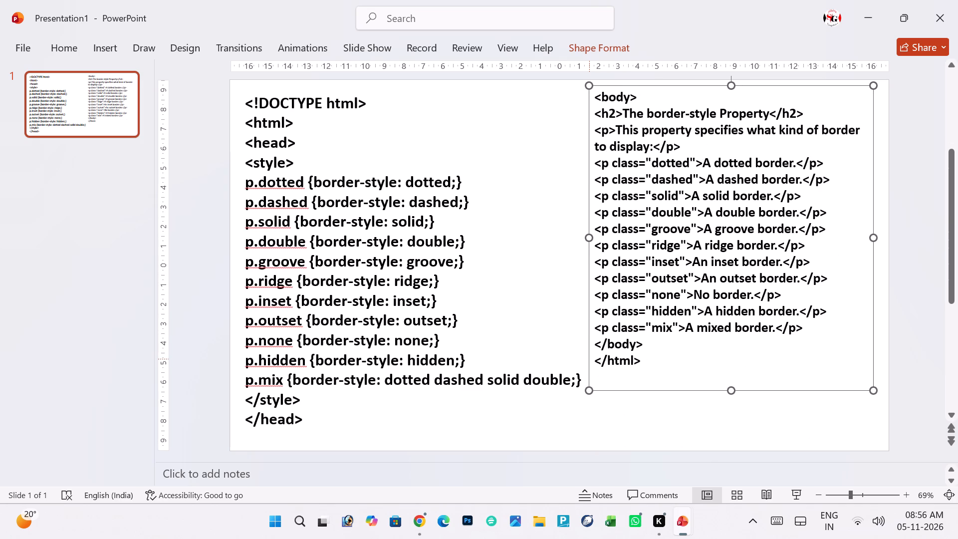
Shift the style code text box slightly up and toward the slide's left edge.
{"action": "left_click", "coordinate": [209, 224]}
{"action": "left_click", "coordinate": [281, 271]}
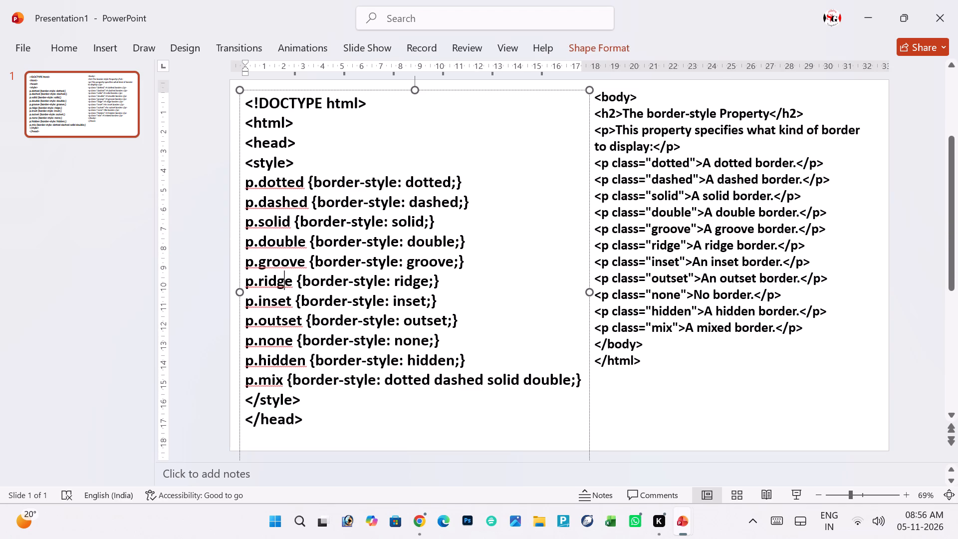
{"action": "left_click_drag", "start_coordinate": [239, 241], "coordinate": [231, 233]}
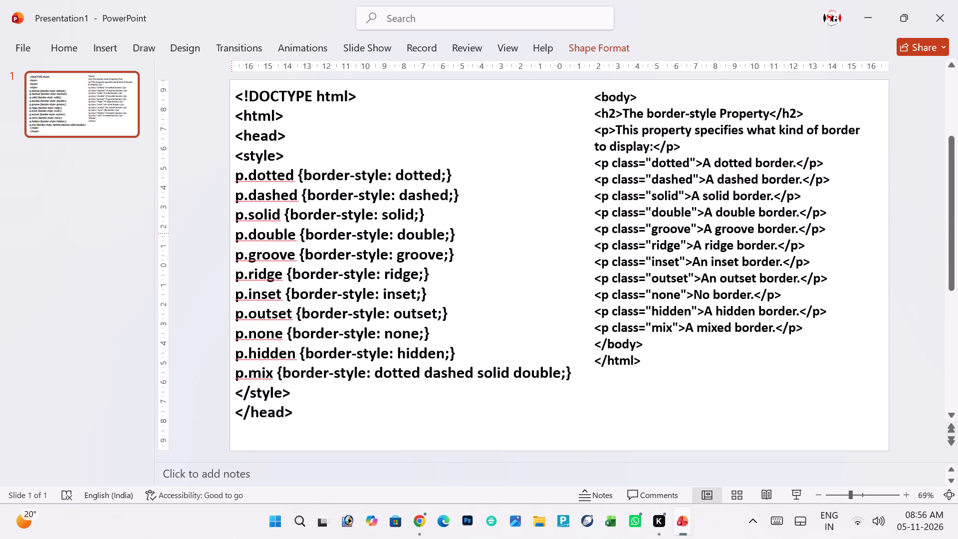
{"action": "left_click_drag", "start_coordinate": [231, 233], "coordinate": [235, 232]}
Move the <body> code text box down and slightly right, leaving a gap beside the style code.
{"action": "left_click", "coordinate": [626, 302]}
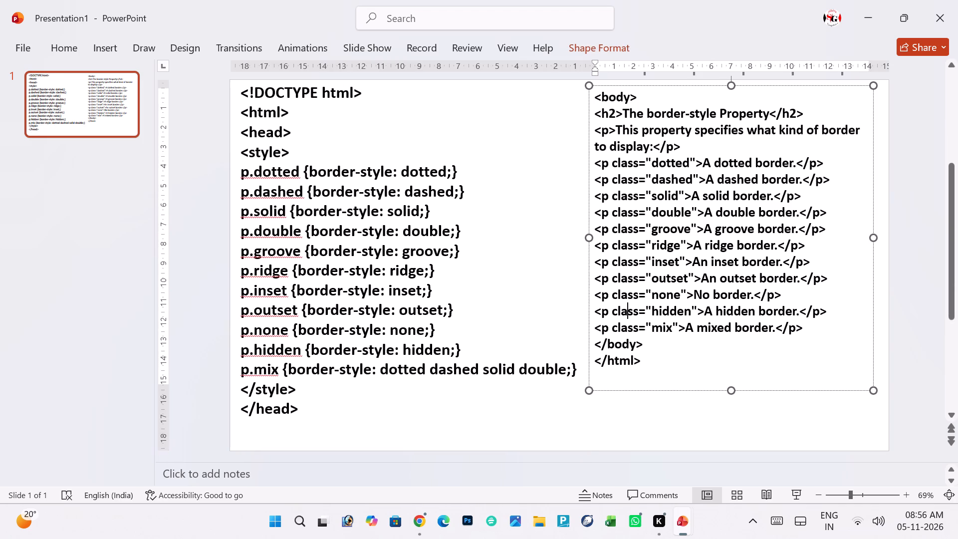
{"action": "left_click_drag", "start_coordinate": [591, 270], "coordinate": [599, 293]}
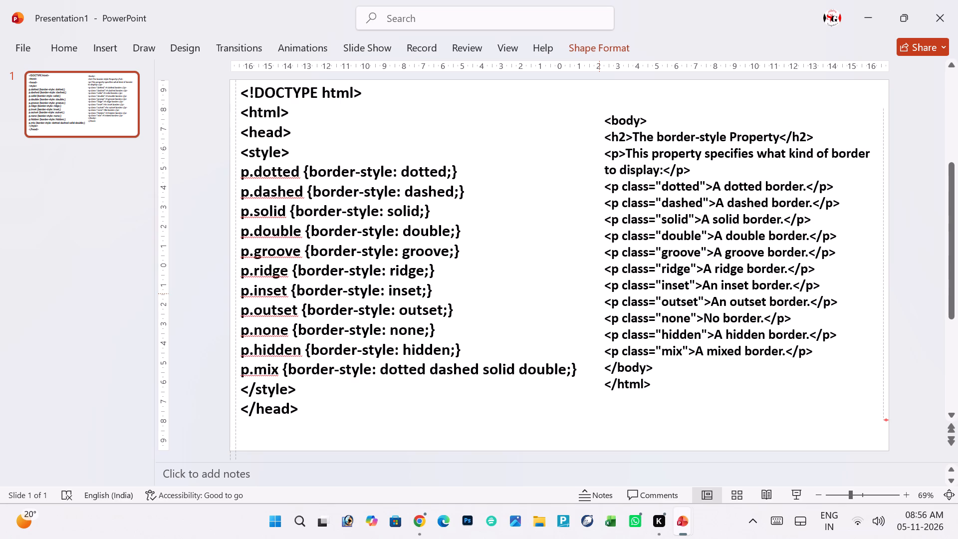
{"action": "left_click_drag", "start_coordinate": [599, 293], "coordinate": [595, 293]}
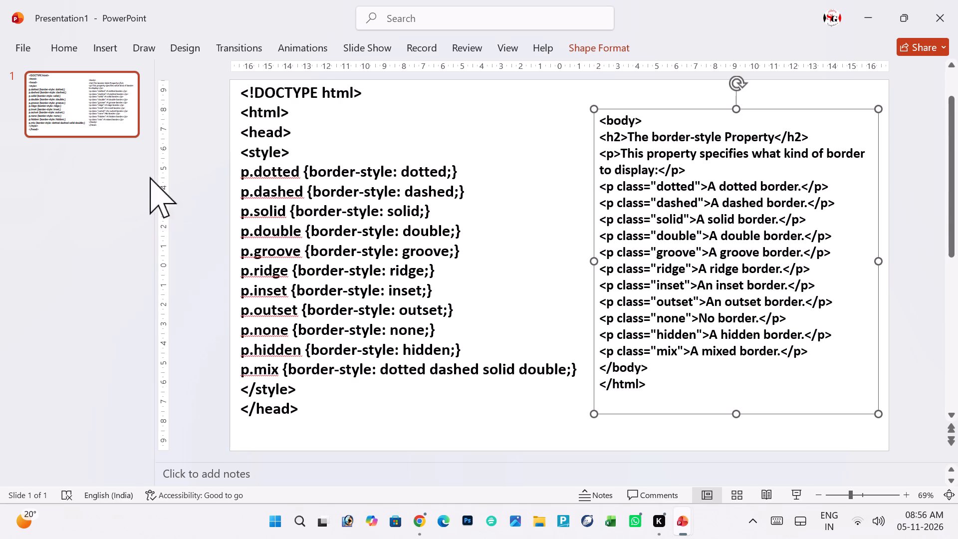
{"action": "left_click", "coordinate": [199, 188]}
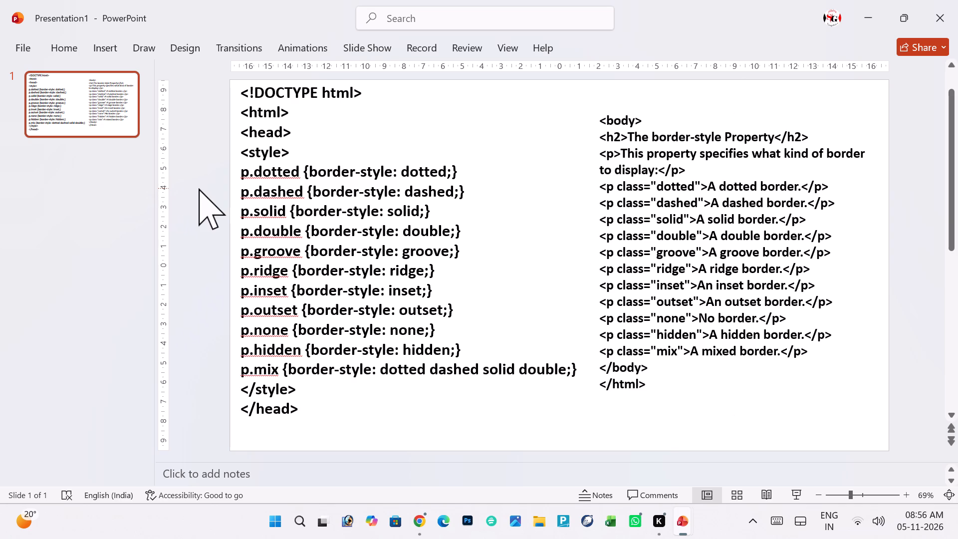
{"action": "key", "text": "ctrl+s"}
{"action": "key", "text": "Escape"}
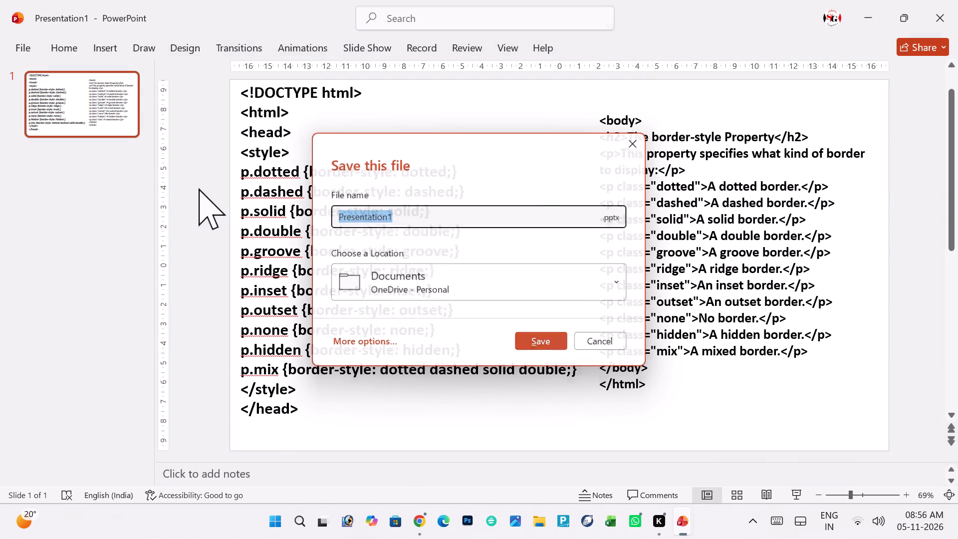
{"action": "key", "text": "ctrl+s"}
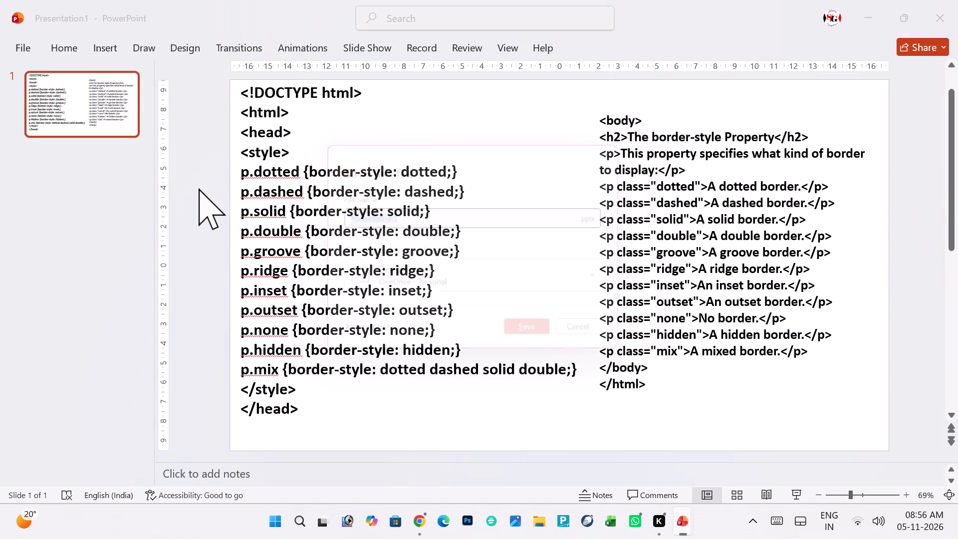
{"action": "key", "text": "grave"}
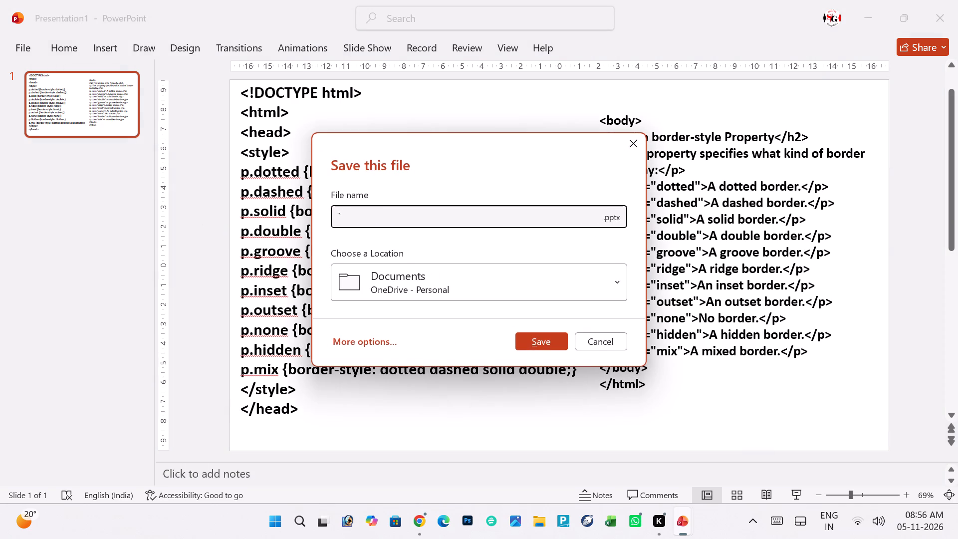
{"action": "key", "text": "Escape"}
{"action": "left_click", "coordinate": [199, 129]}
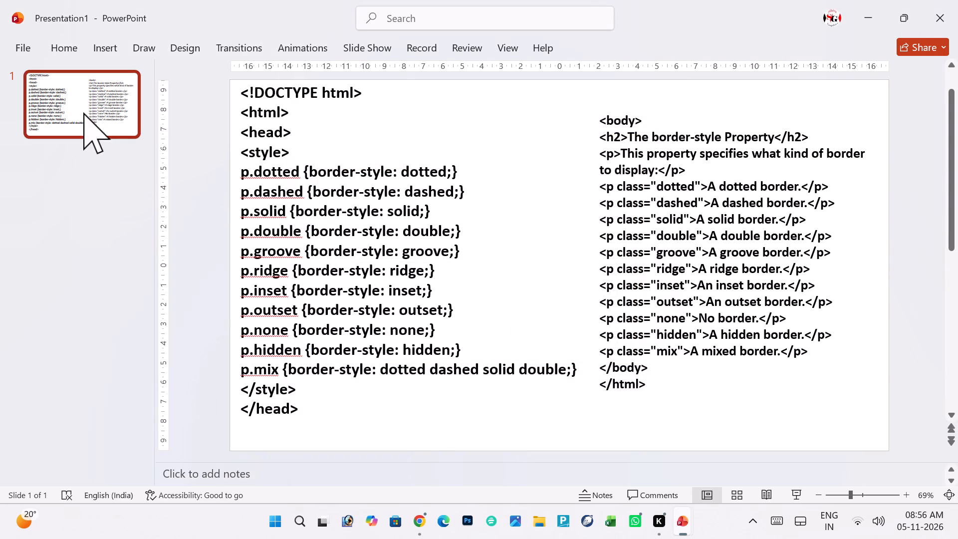
Copy the border-style code slide from Presentation1 into the CSS presentation after slide 15, leaving no blank slide before it.
{"action": "left_click", "coordinate": [83, 112]}
{"action": "key", "text": "ctrl+c"}
{"action": "key", "text": "alt+Tab"}
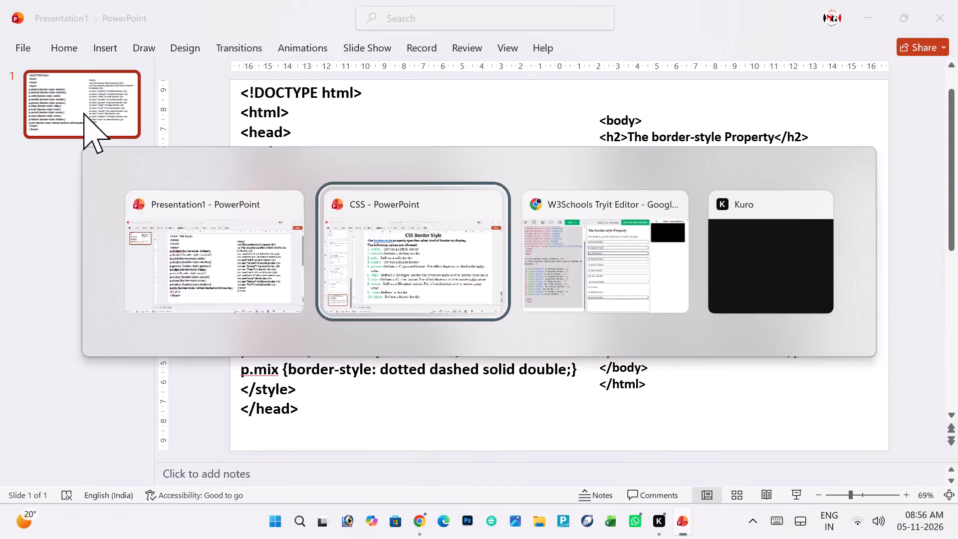
{"action": "key", "text": "ctrl+m"}
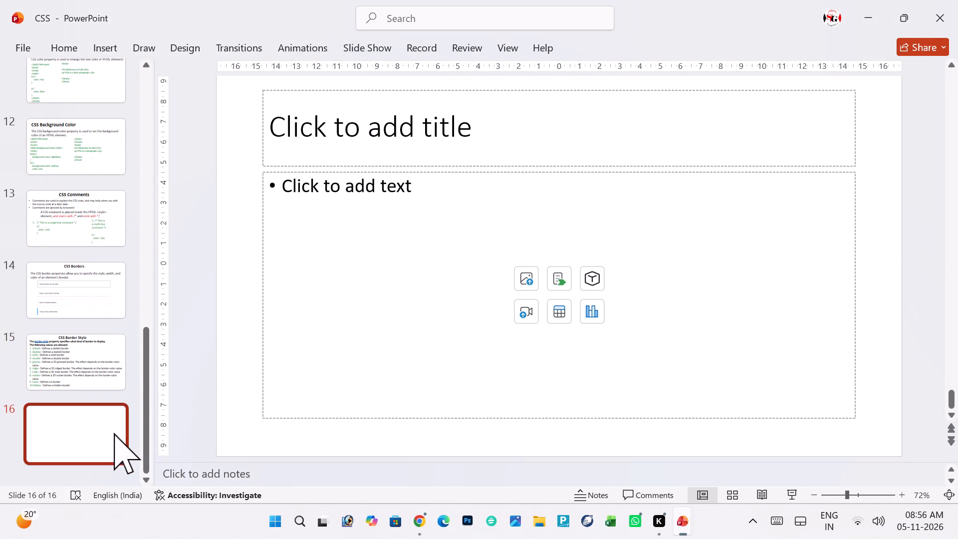
{"action": "left_click", "coordinate": [105, 429]}
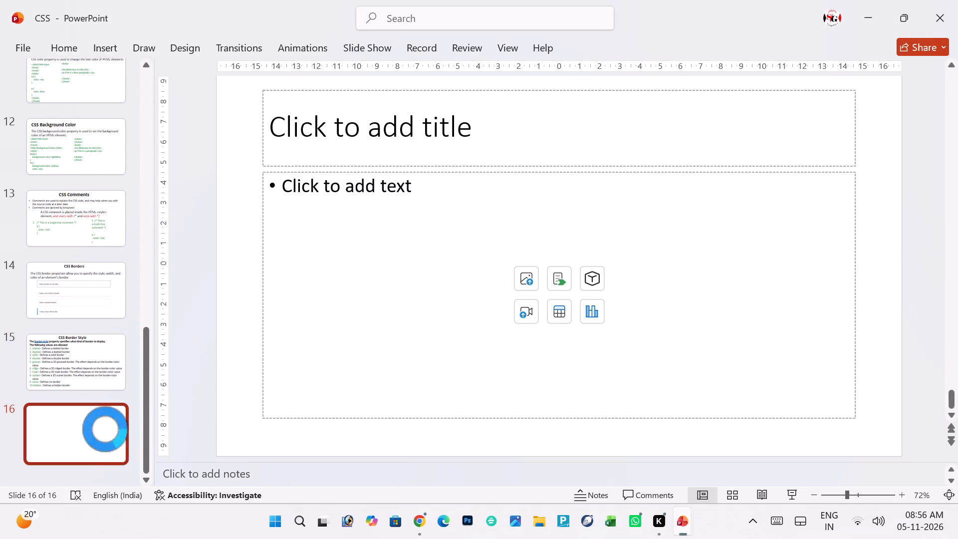
{"action": "key", "text": "ctrl+v"}
{"action": "left_click", "coordinate": [101, 367]}
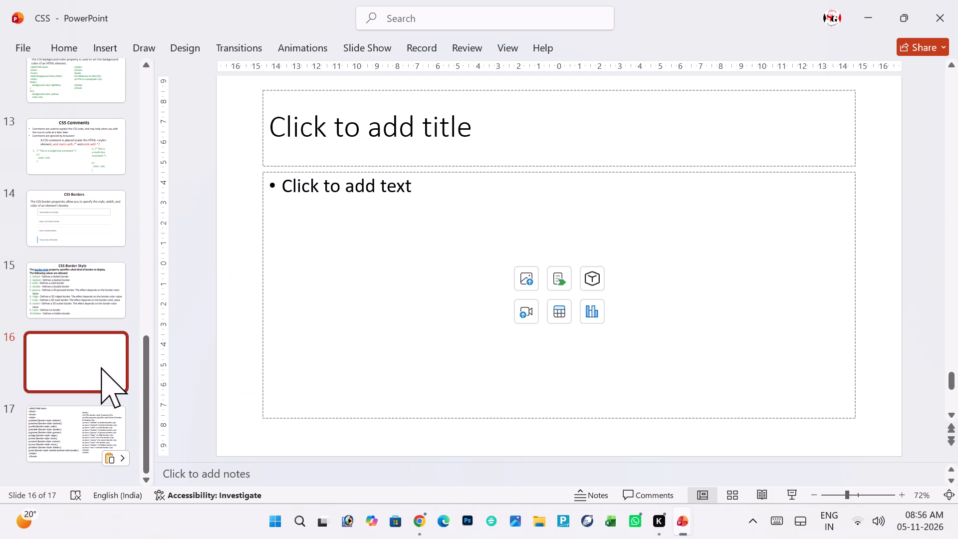
{"action": "key", "text": "Delete"}
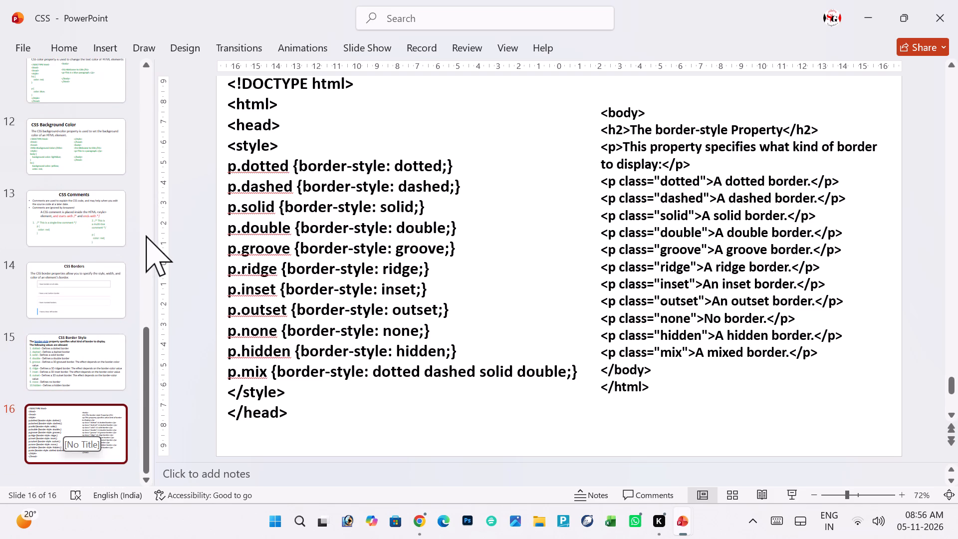
Switch back to Presentation1 and close it without saving the changes.
{"action": "key", "text": "alt+Tab"}
{"action": "key", "text": "ctrl+w"}
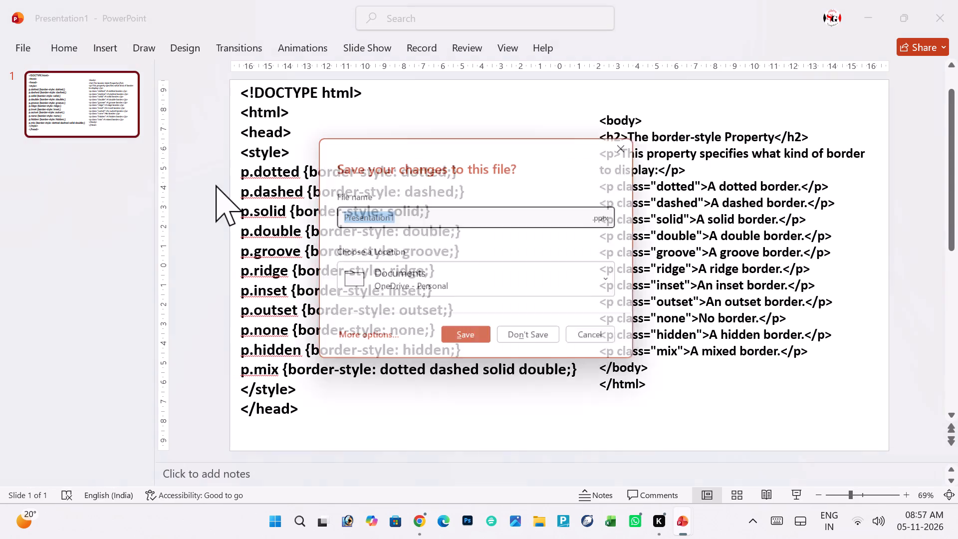
{"action": "left_click", "coordinate": [525, 335]}
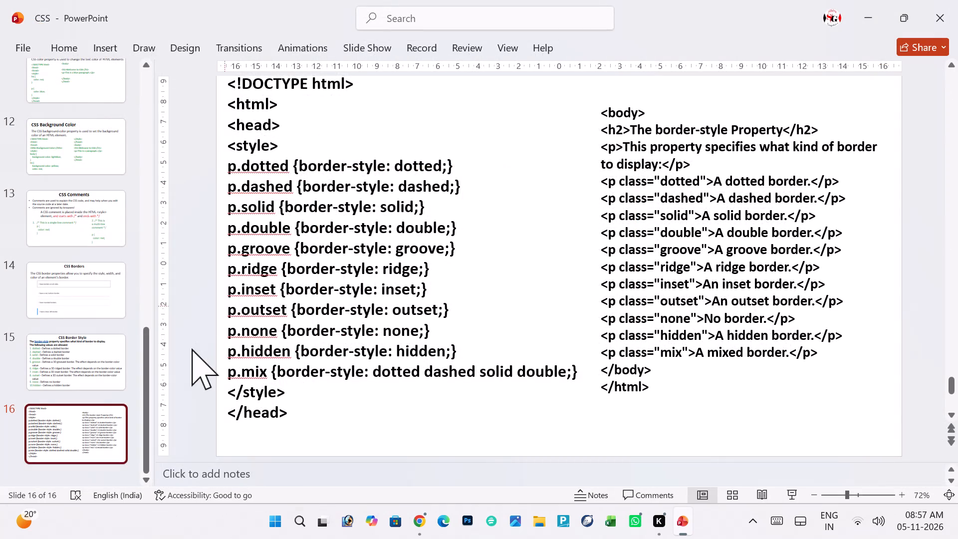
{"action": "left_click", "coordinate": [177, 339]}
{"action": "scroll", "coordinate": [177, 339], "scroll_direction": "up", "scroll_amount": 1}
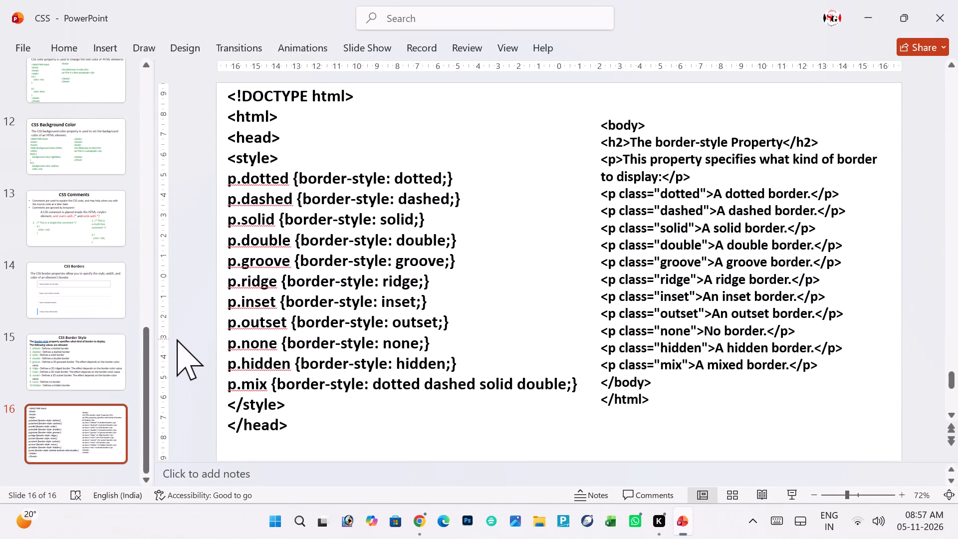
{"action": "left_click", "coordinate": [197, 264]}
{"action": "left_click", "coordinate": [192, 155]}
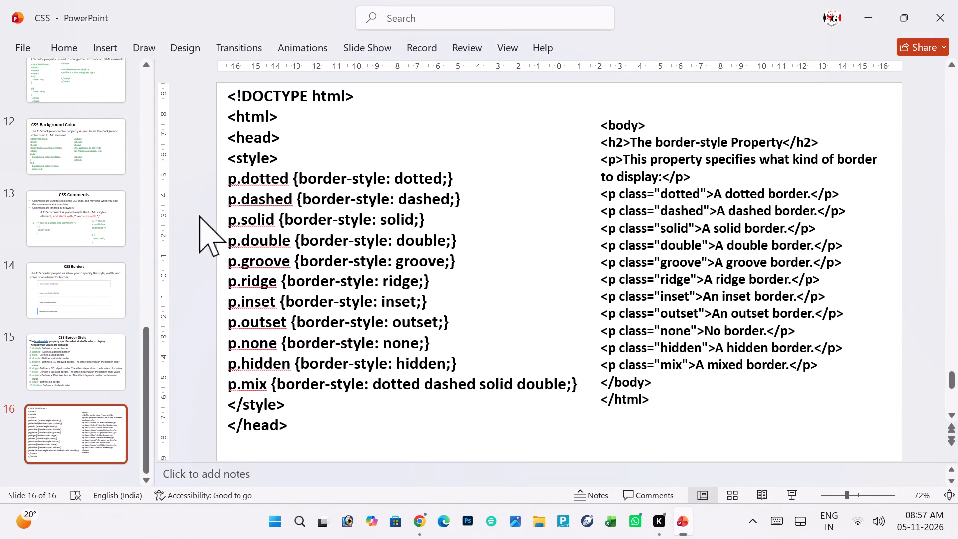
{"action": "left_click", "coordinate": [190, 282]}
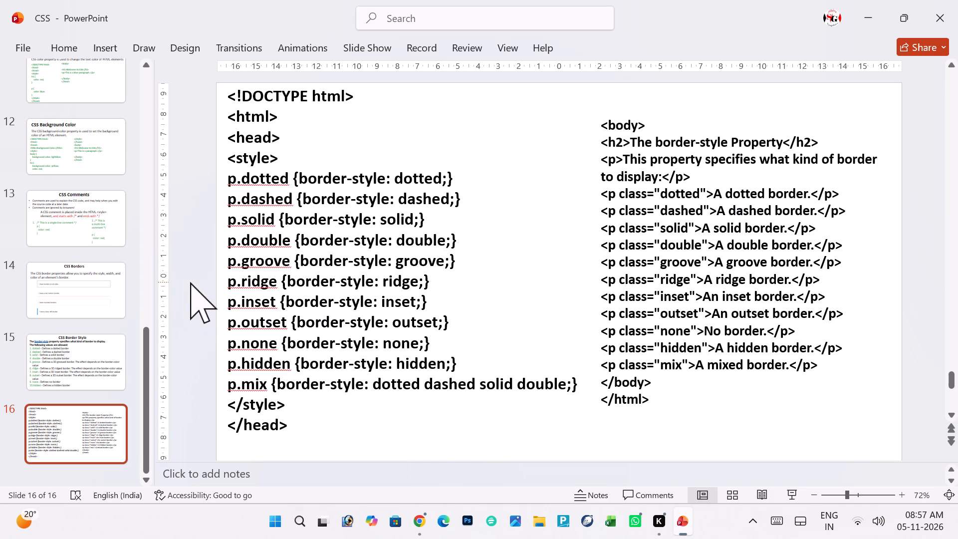
Add a slide after the border-style code slide and delete its title and content placeholders.
{"action": "key", "text": "ctrl+m"}
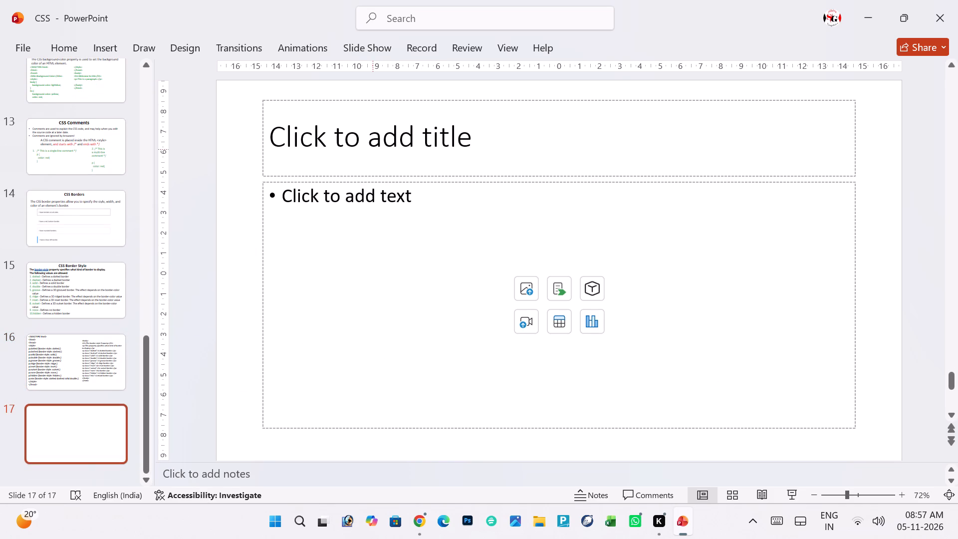
{"action": "left_click", "coordinate": [367, 99]}
{"action": "key", "text": "Delete"}
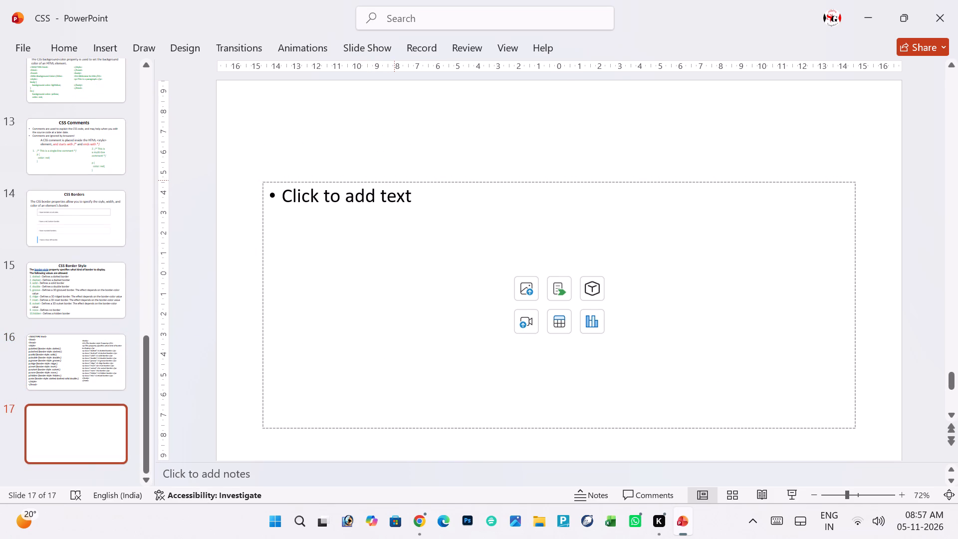
{"action": "left_click", "coordinate": [394, 180]}
{"action": "key", "text": "Delete"}
Switch to Chrome and close the W3Schools Tryit Editor tab.
{"action": "key", "text": "alt+Tab"}
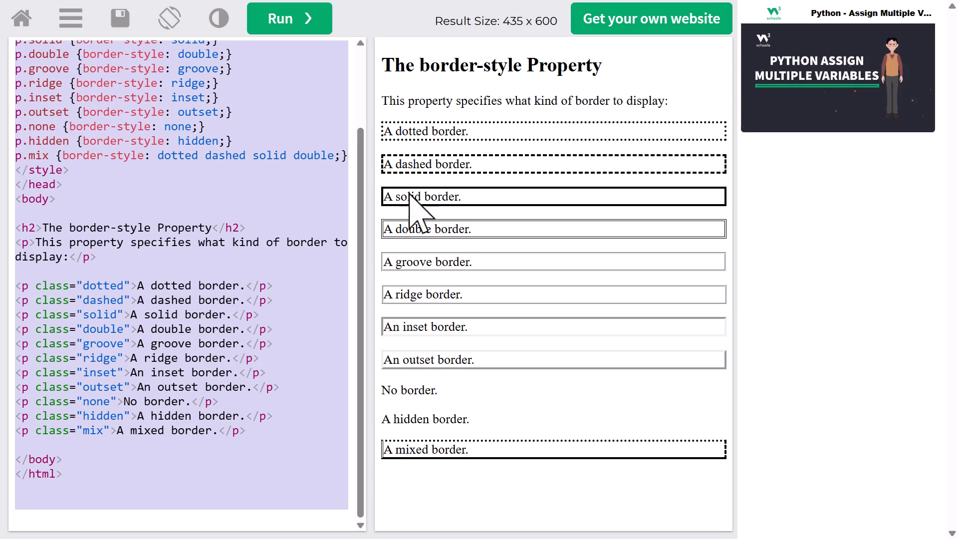
{"action": "scroll", "coordinate": [452, 246], "scroll_direction": "down", "scroll_amount": 1}
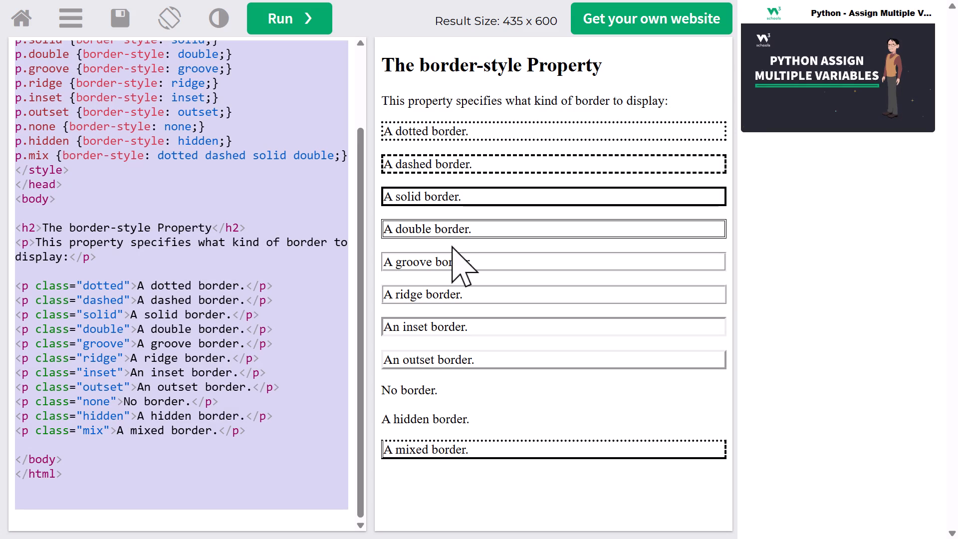
{"action": "key", "text": "Escape"}
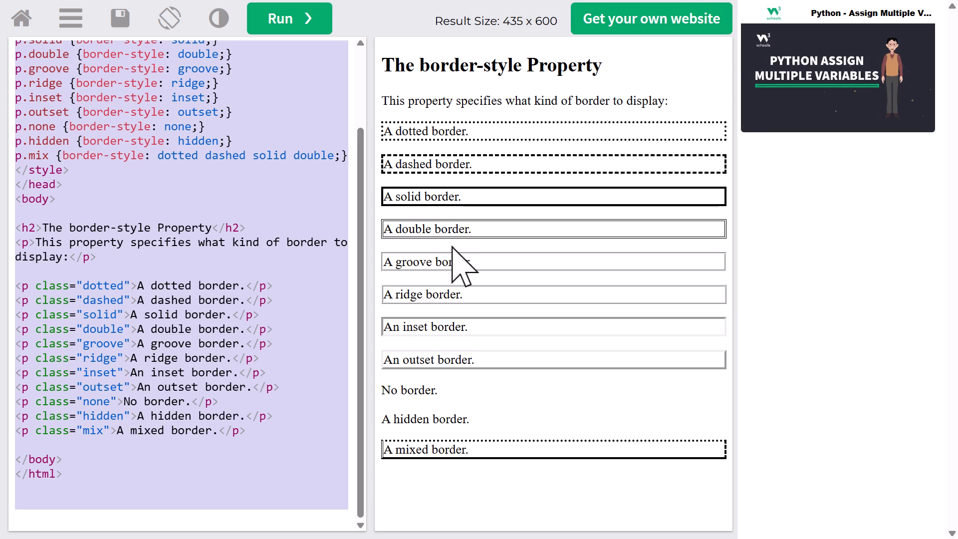
{"action": "key", "text": "ctrl+w"}
Insert a screen clipping of the W3Schools border style results, from dotted to mixed border, on slide 17 of the CSS presentation.
{"action": "scroll", "coordinate": [385, 328], "scroll_direction": "up", "scroll_amount": 1}
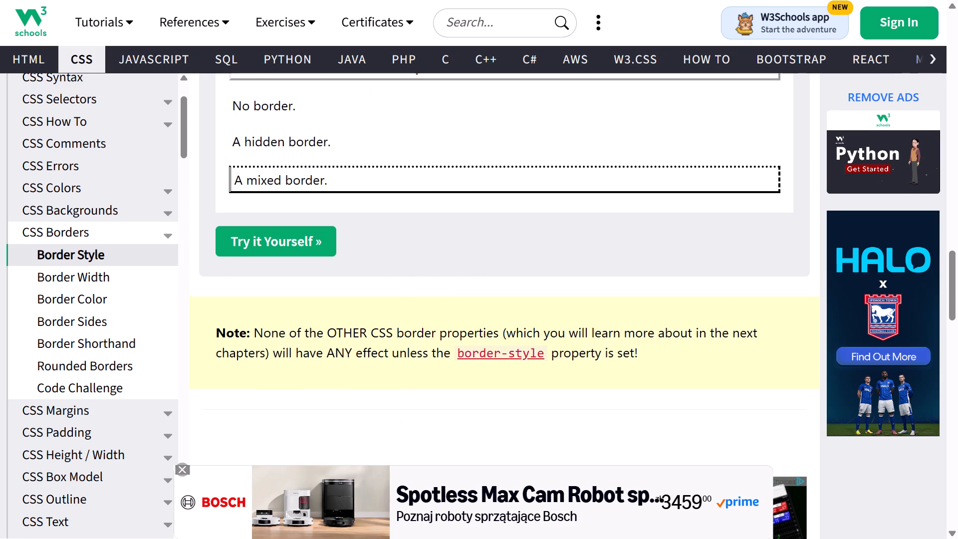
{"action": "scroll", "coordinate": [385, 328], "scroll_direction": "up", "scroll_amount": 2}
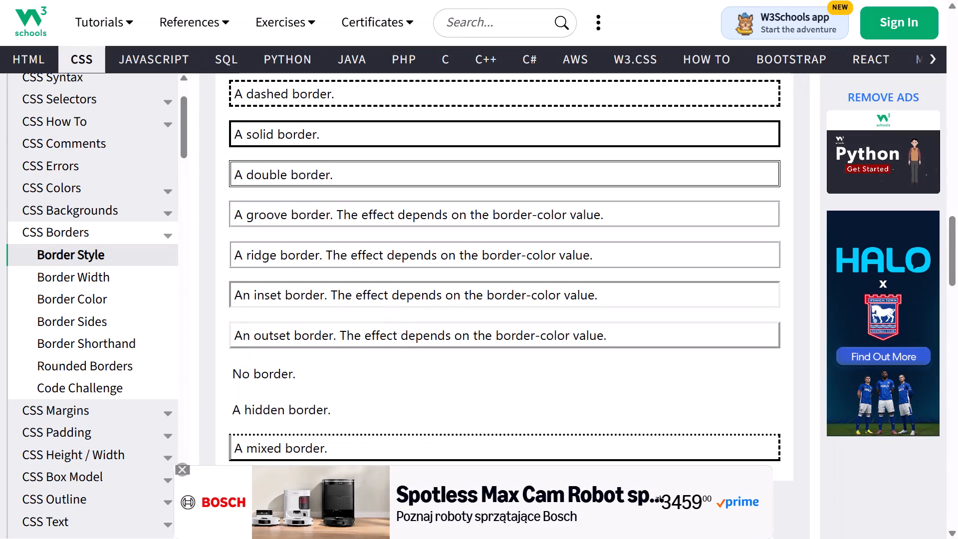
{"action": "key", "text": "ctrl+minus"}
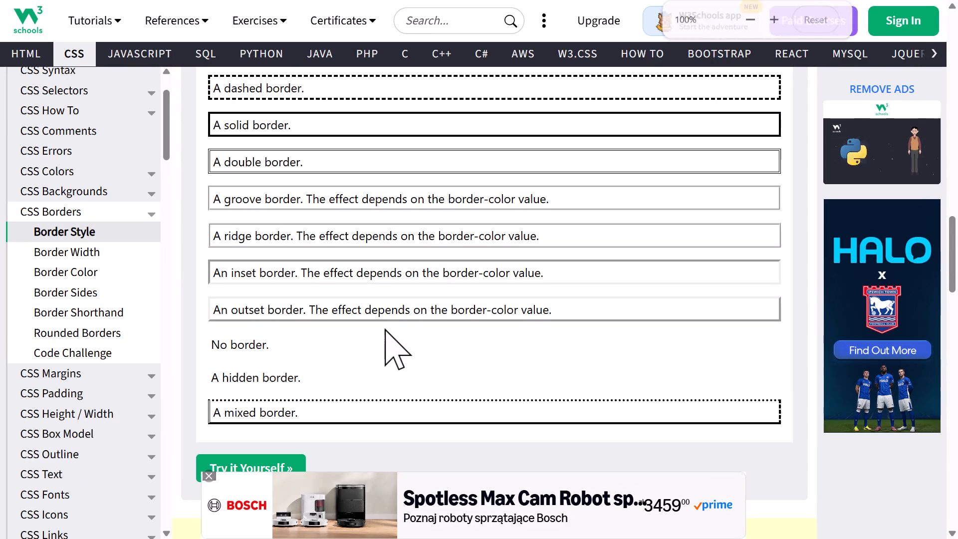
{"action": "key", "text": "ctrl+minus"}
{"action": "scroll", "coordinate": [385, 328], "scroll_direction": "up", "scroll_amount": 1}
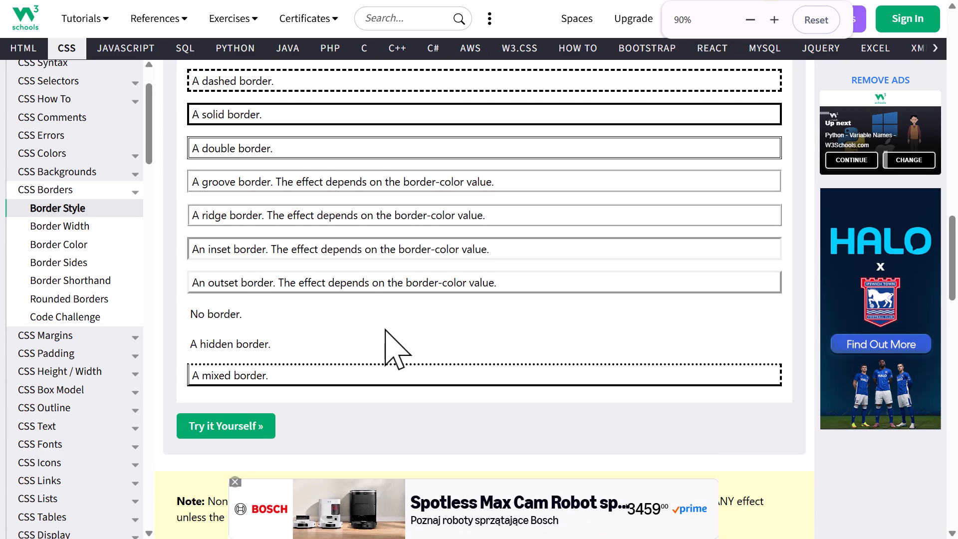
{"action": "scroll", "coordinate": [385, 328], "scroll_direction": "up", "scroll_amount": 1}
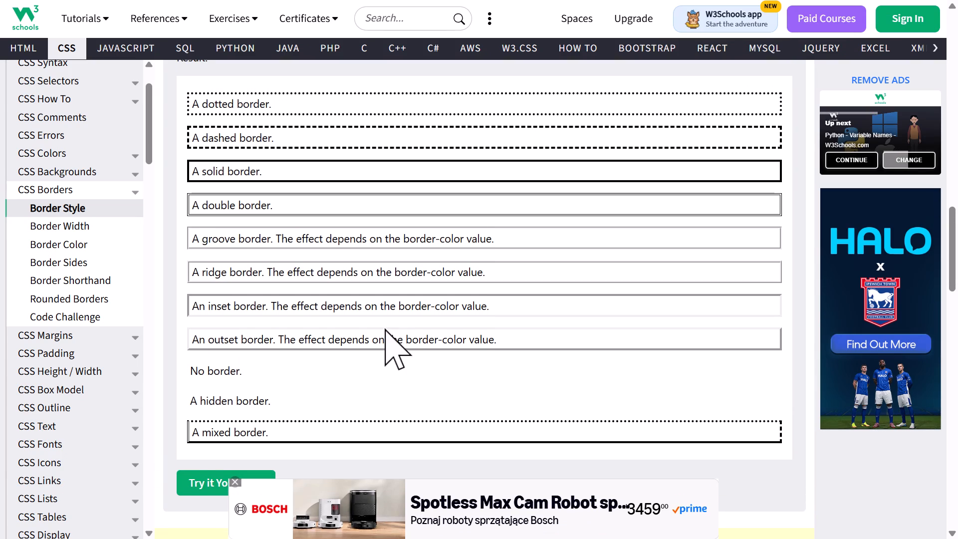
{"action": "key", "text": "alt+Tab"}
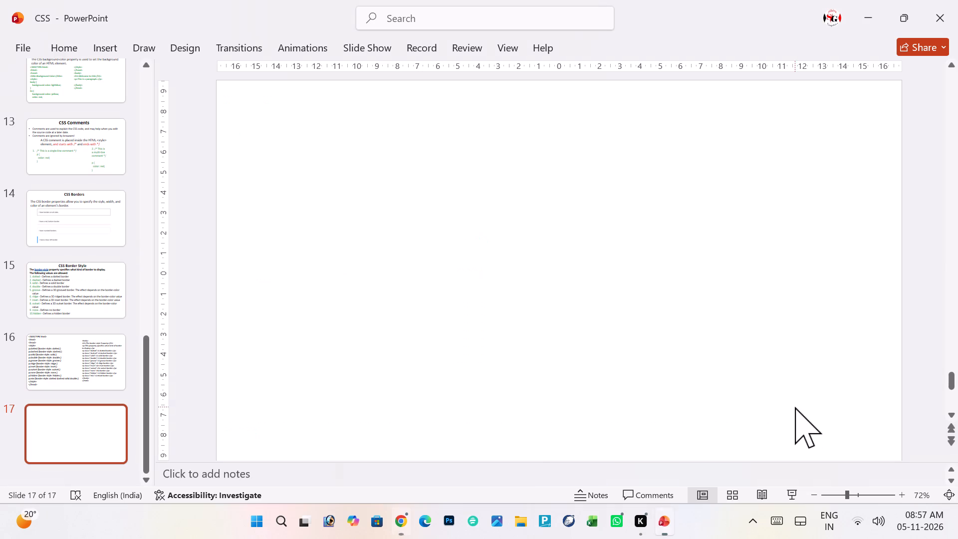
{"action": "left_click", "coordinate": [102, 48]}
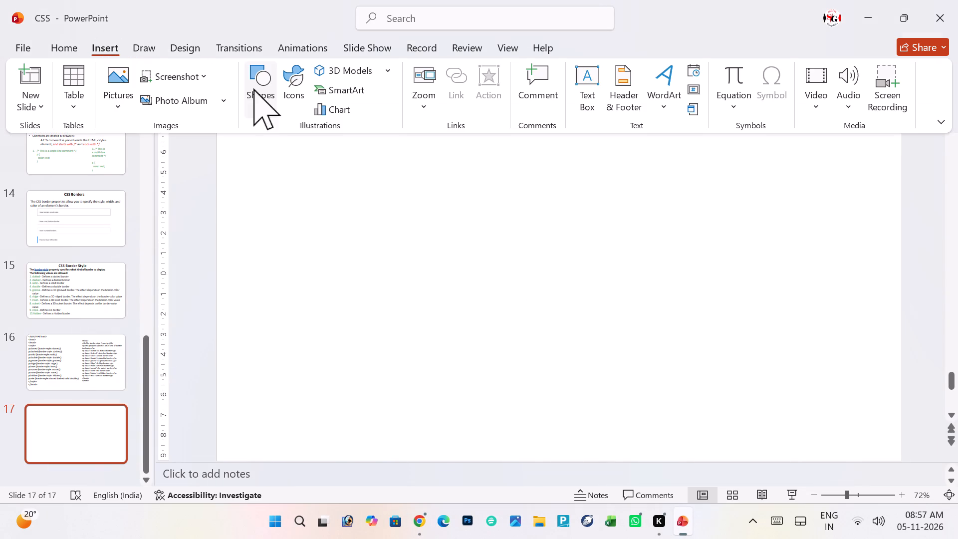
{"action": "left_click", "coordinate": [174, 77]}
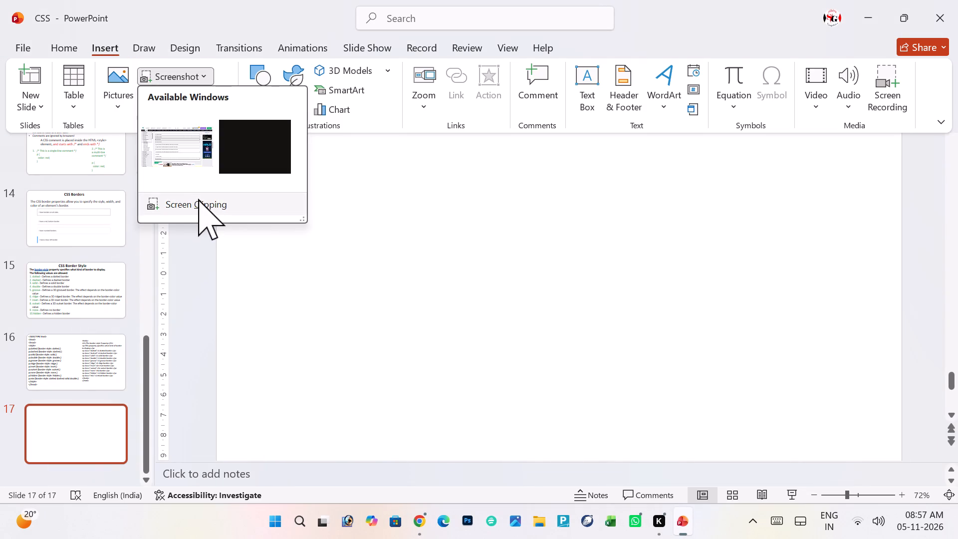
{"action": "left_click", "coordinate": [198, 199]}
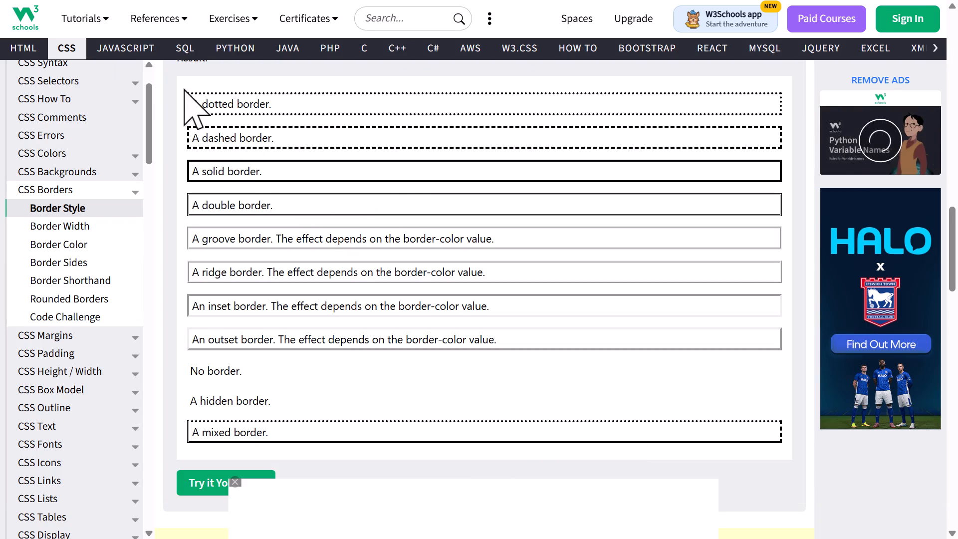
{"action": "left_click_drag", "start_coordinate": [182, 86], "coordinate": [793, 450]}
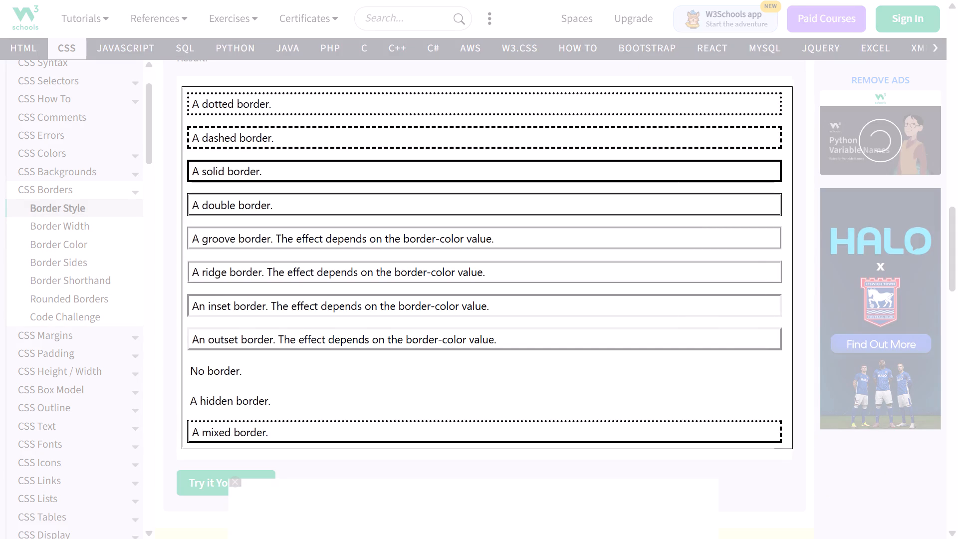
{"action": "left_click_drag", "start_coordinate": [793, 450], "coordinate": [792, 446]}
Enlarge the border examples picture to nearly fill slide 17 and position it vertically centred, slightly left of the slide's middle.
{"action": "left_click_drag", "start_coordinate": [609, 342], "coordinate": [489, 281]}
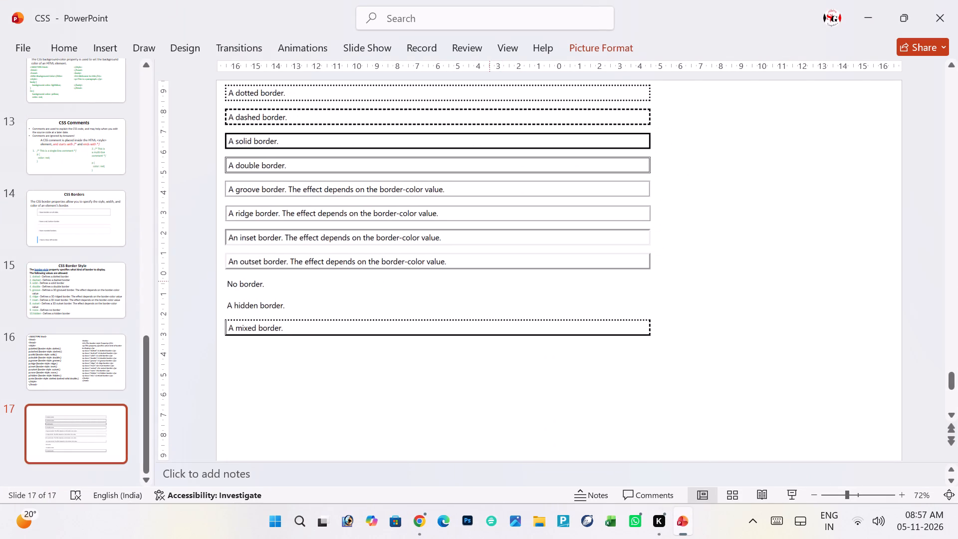
{"action": "left_click_drag", "start_coordinate": [489, 281], "coordinate": [485, 277]}
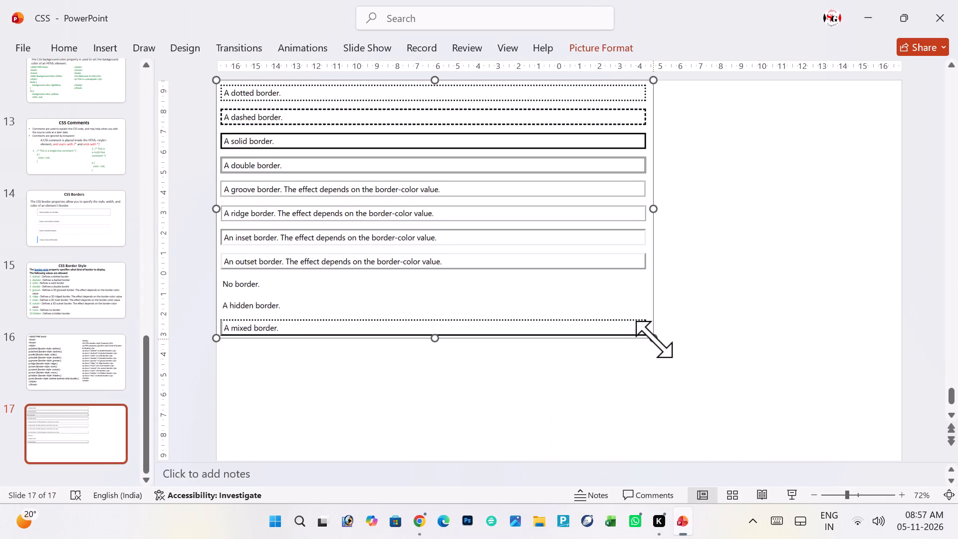
{"action": "left_click_drag", "start_coordinate": [654, 339], "coordinate": [839, 398]}
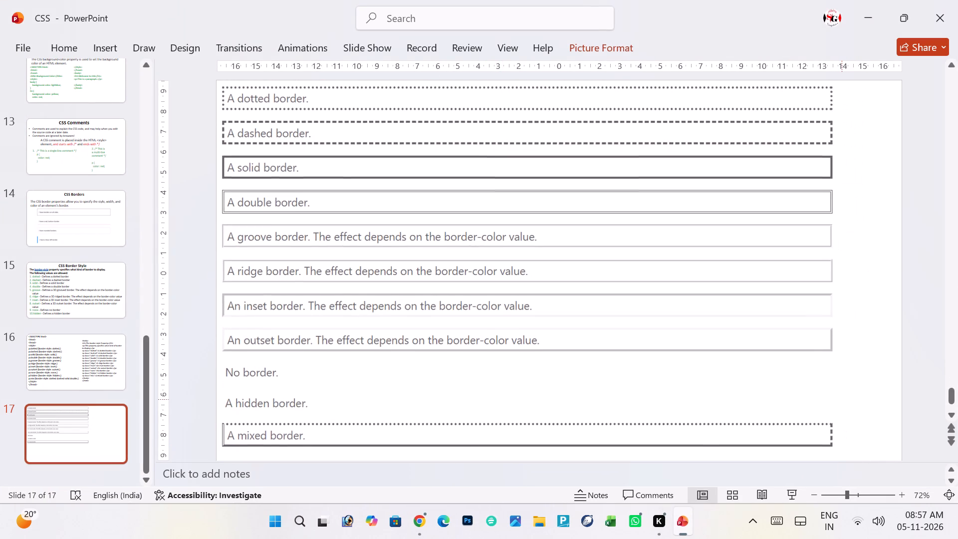
{"action": "left_click_drag", "start_coordinate": [839, 398], "coordinate": [829, 392]}
{"action": "left_click_drag", "start_coordinate": [712, 353], "coordinate": [747, 364]}
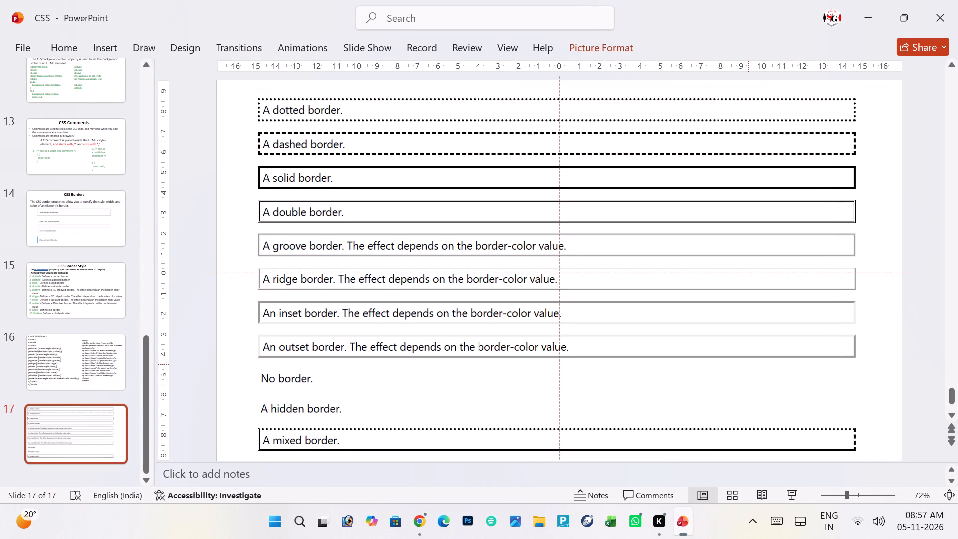
{"action": "left_click_drag", "start_coordinate": [747, 364], "coordinate": [740, 368]}
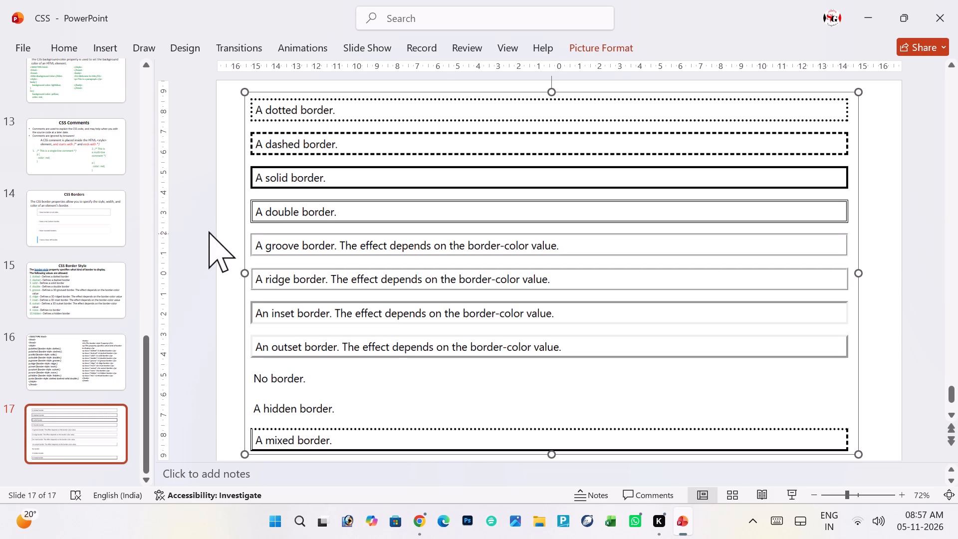
{"action": "left_click", "coordinate": [199, 221]}
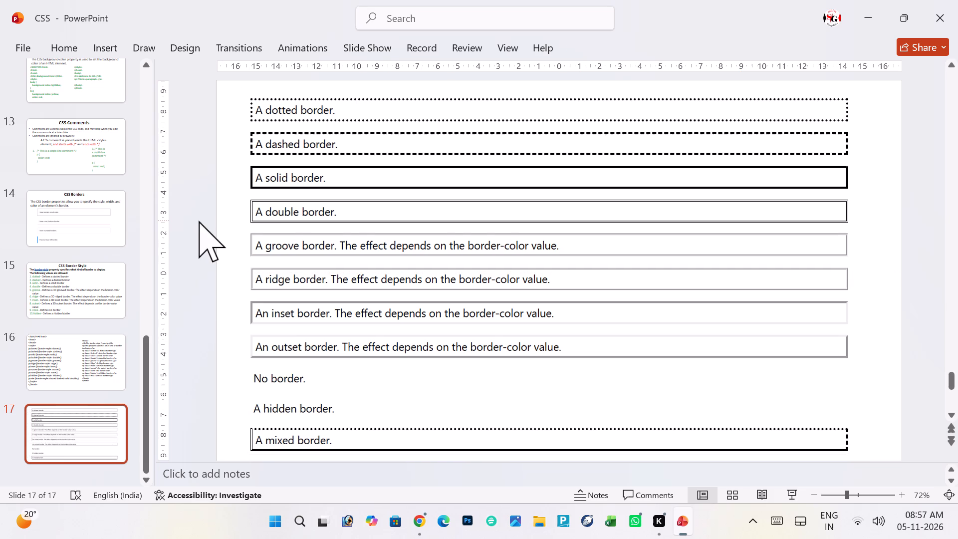
Save the CSS presentation.
{"action": "key", "text": "ctrl+s"}
Switch to Chrome and look over the rest of the W3Schools Border Style page below the rendered border results.
{"action": "key", "text": "alt+Tab"}
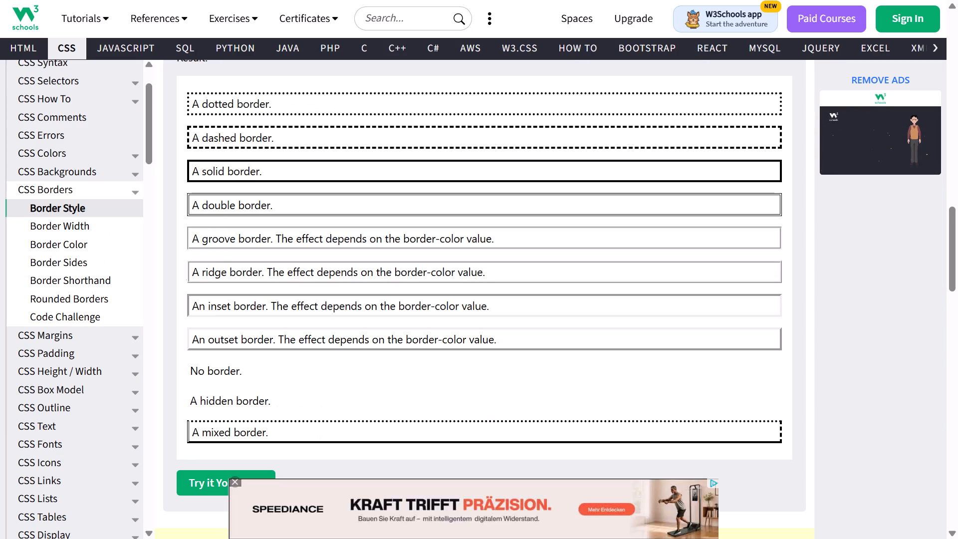
{"action": "scroll", "coordinate": [273, 262], "scroll_direction": "down", "scroll_amount": 4}
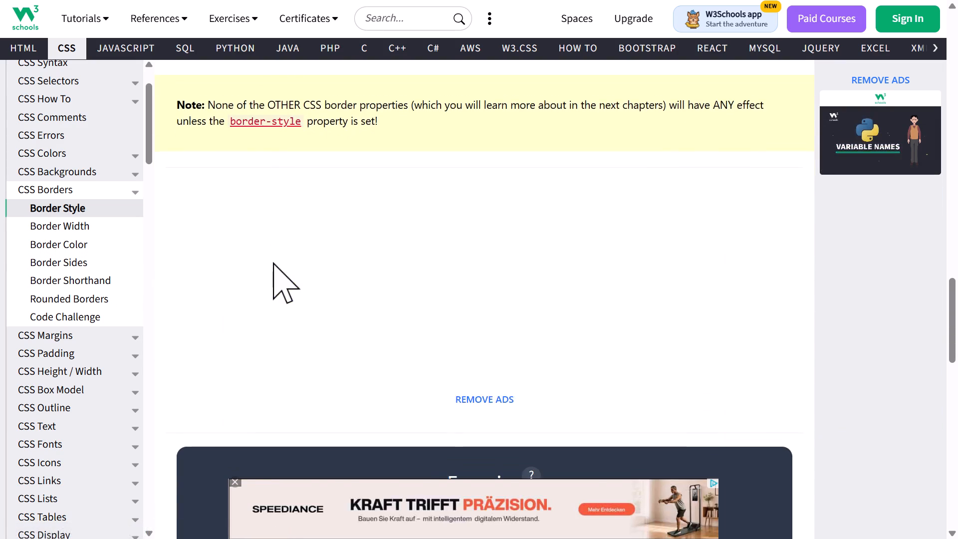
{"action": "scroll", "coordinate": [273, 262], "scroll_direction": "down", "scroll_amount": 3}
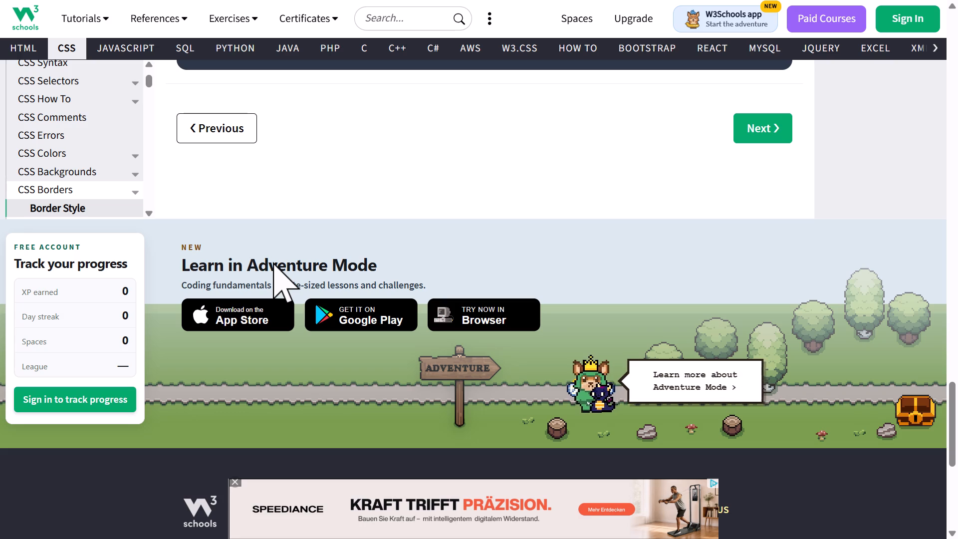
{"action": "scroll", "coordinate": [93, 174], "scroll_direction": "up", "scroll_amount": 1}
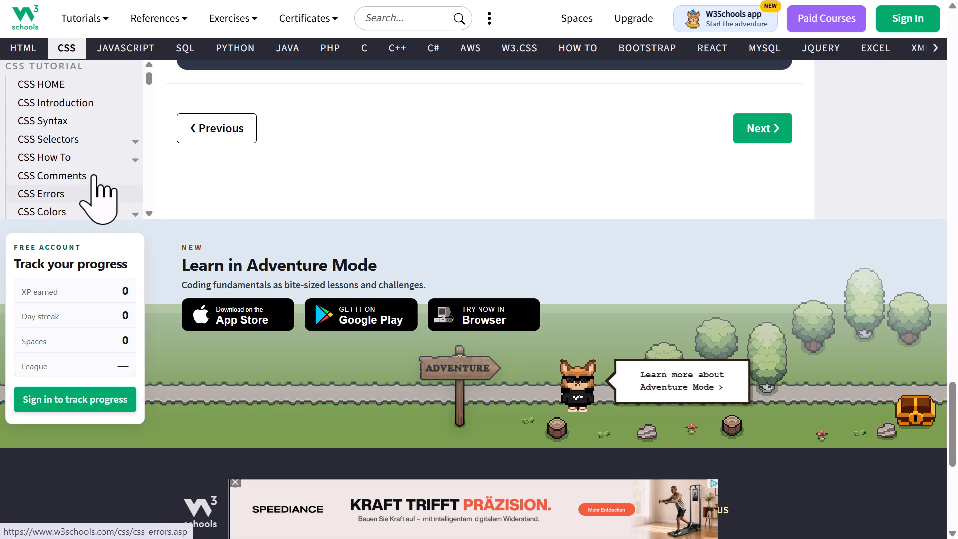
{"action": "scroll", "coordinate": [93, 174], "scroll_direction": "down", "scroll_amount": 1}
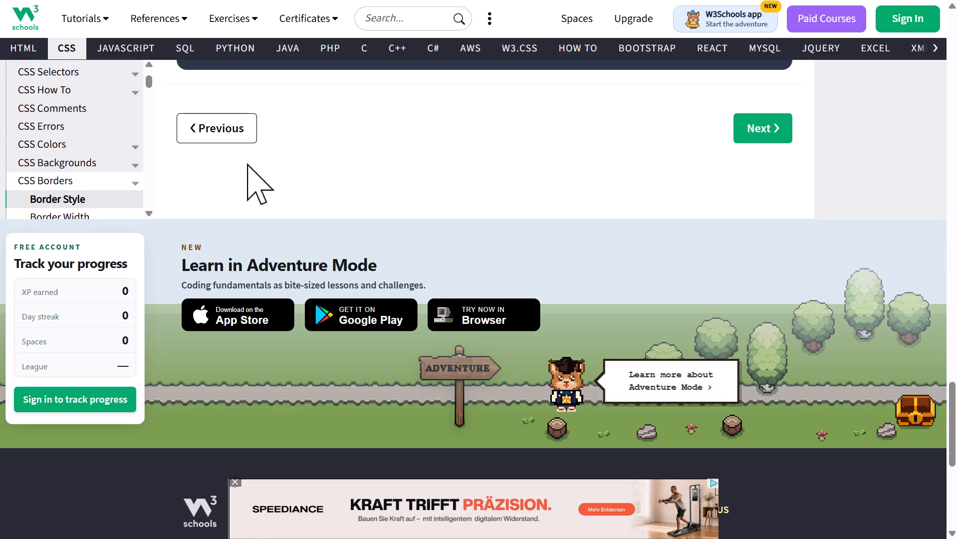
Set the browser zoom of the W3Schools page to 100%.
{"action": "key", "text": "ctrl+plus"}
{"action": "key", "text": "ctrl+plus"}
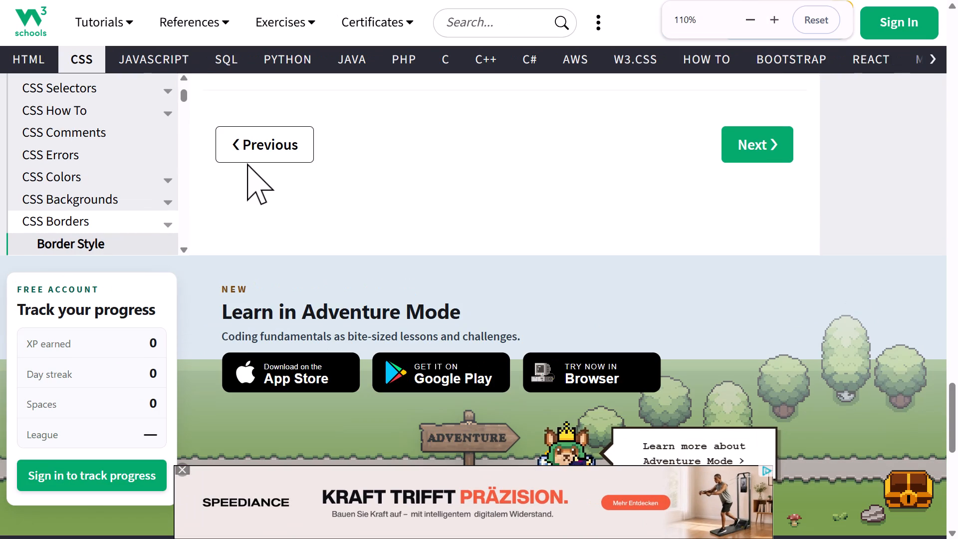
{"action": "key", "text": "ctrl+minus"}
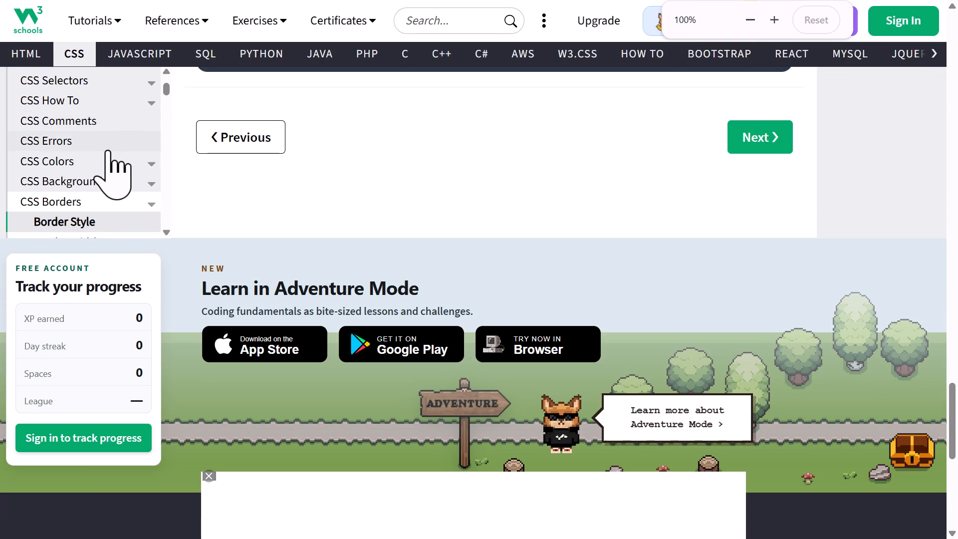
Open the CSS Border Width tutorial page and look over its introduction and example code.
{"action": "scroll", "coordinate": [107, 150], "scroll_direction": "down", "scroll_amount": 2}
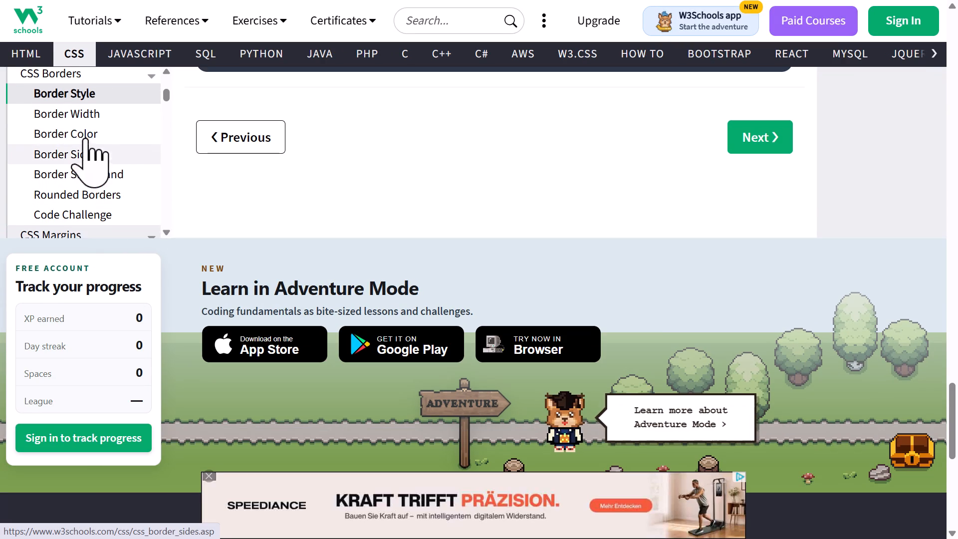
{"action": "left_click", "coordinate": [104, 118]}
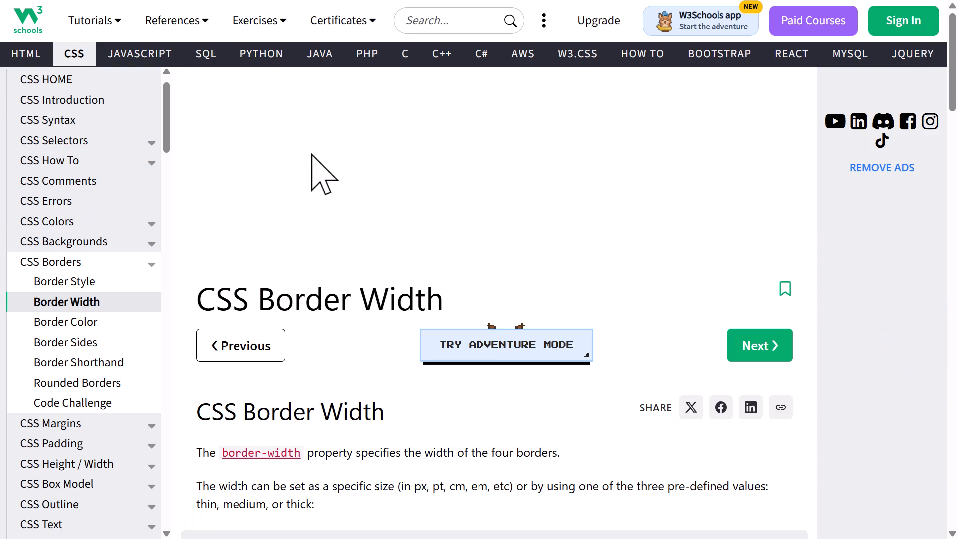
{"action": "scroll", "coordinate": [366, 298], "scroll_direction": "down", "scroll_amount": 5}
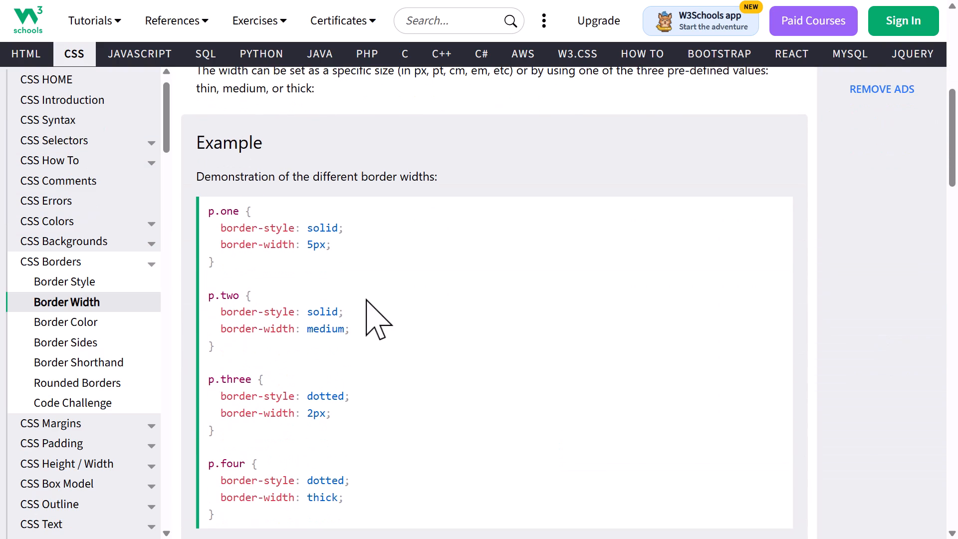
{"action": "scroll", "coordinate": [366, 298], "scroll_direction": "down", "scroll_amount": 1}
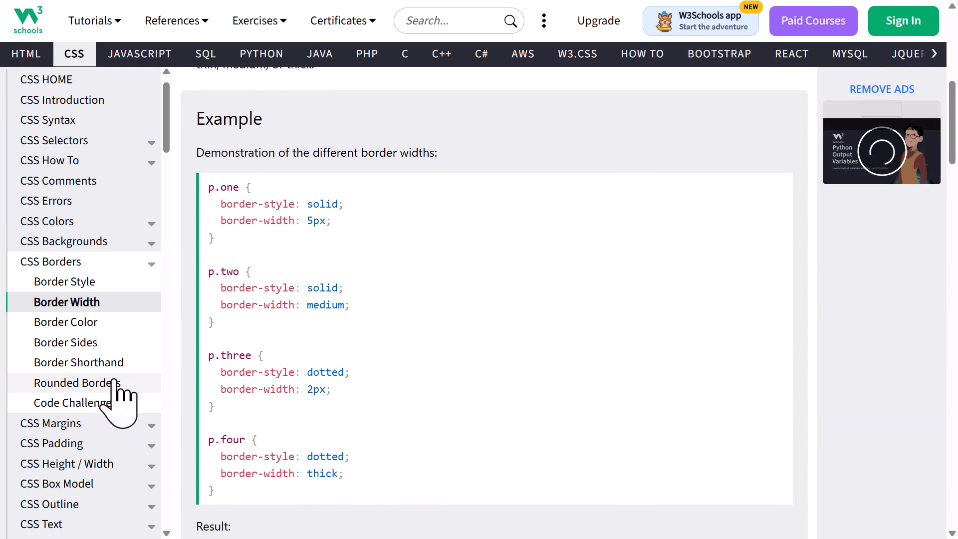
Open the Border Shorthand page and read through its property list and the full, left and bottom border examples.
{"action": "left_click", "coordinate": [105, 362]}
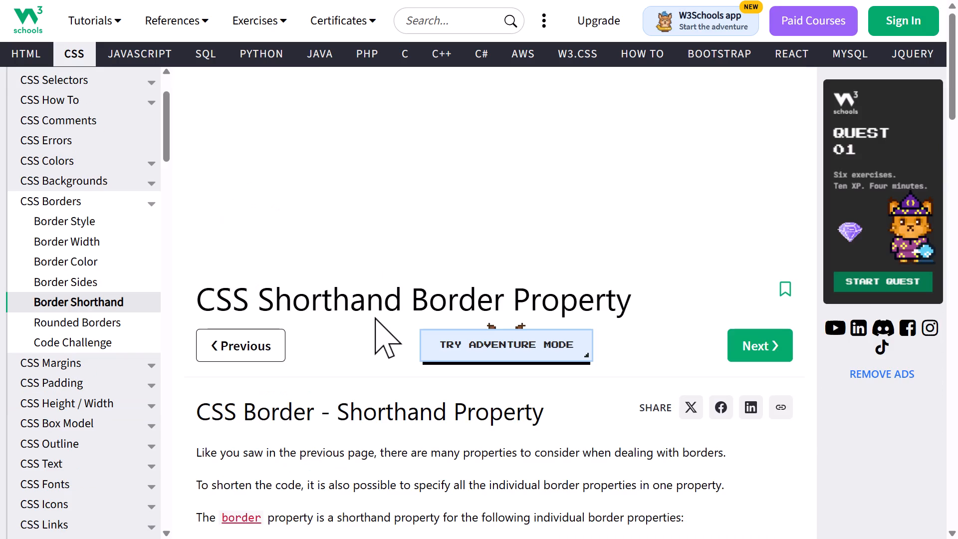
{"action": "scroll", "coordinate": [375, 317], "scroll_direction": "down", "scroll_amount": 6}
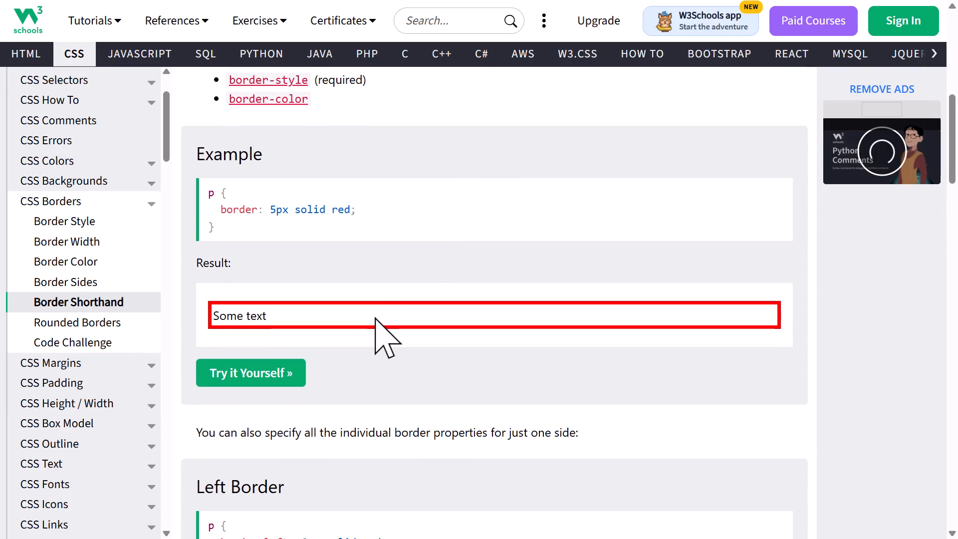
{"action": "scroll", "coordinate": [375, 317], "scroll_direction": "down", "scroll_amount": 1}
{"action": "scroll", "coordinate": [401, 219], "scroll_direction": "down", "scroll_amount": 1}
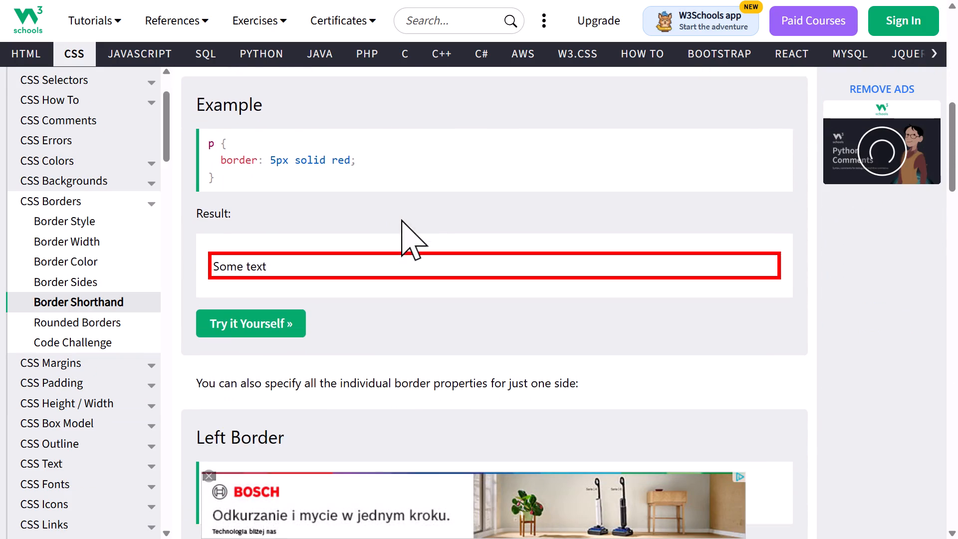
{"action": "scroll", "coordinate": [401, 219], "scroll_direction": "down", "scroll_amount": 4}
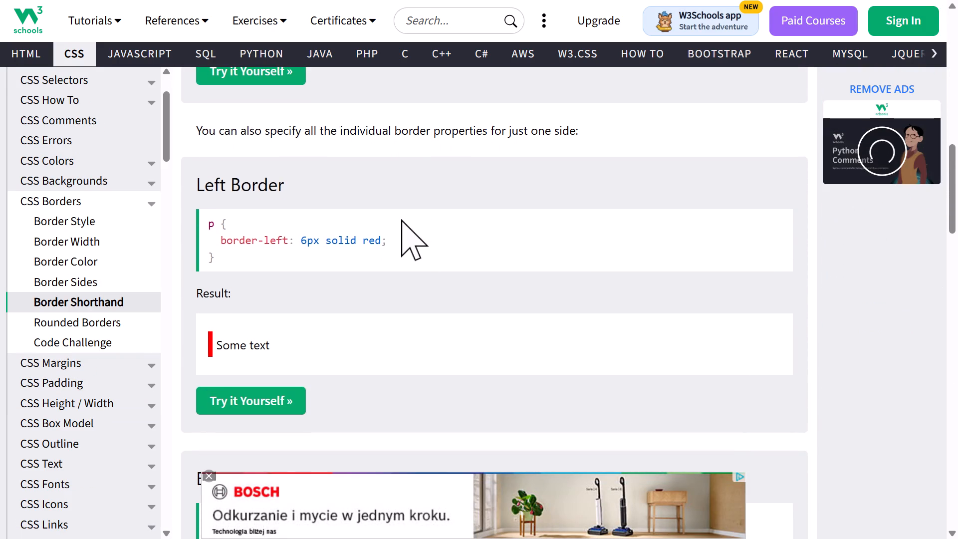
{"action": "scroll", "coordinate": [401, 219], "scroll_direction": "down", "scroll_amount": 4}
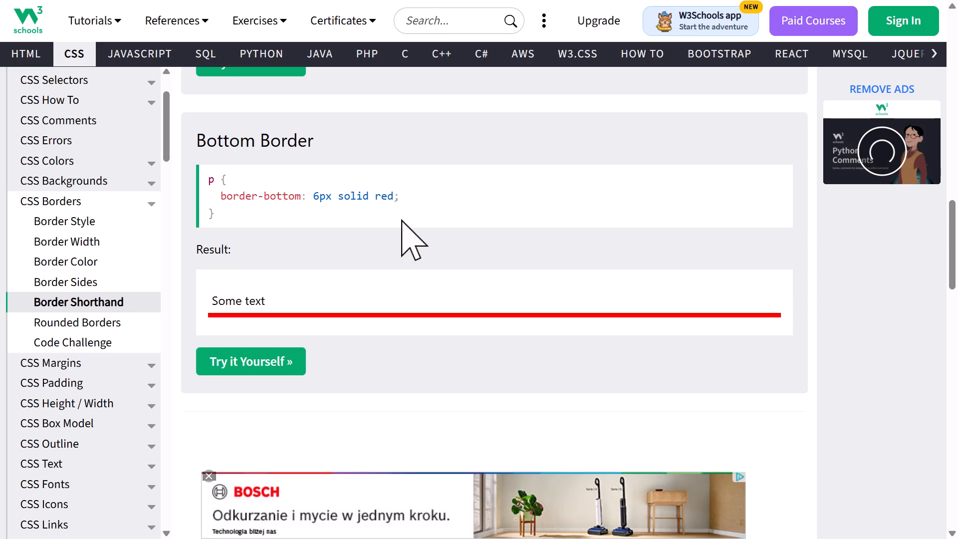
{"action": "scroll", "coordinate": [401, 219], "scroll_direction": "down", "scroll_amount": 1}
{"action": "scroll", "coordinate": [401, 219], "scroll_direction": "up", "scroll_amount": 3}
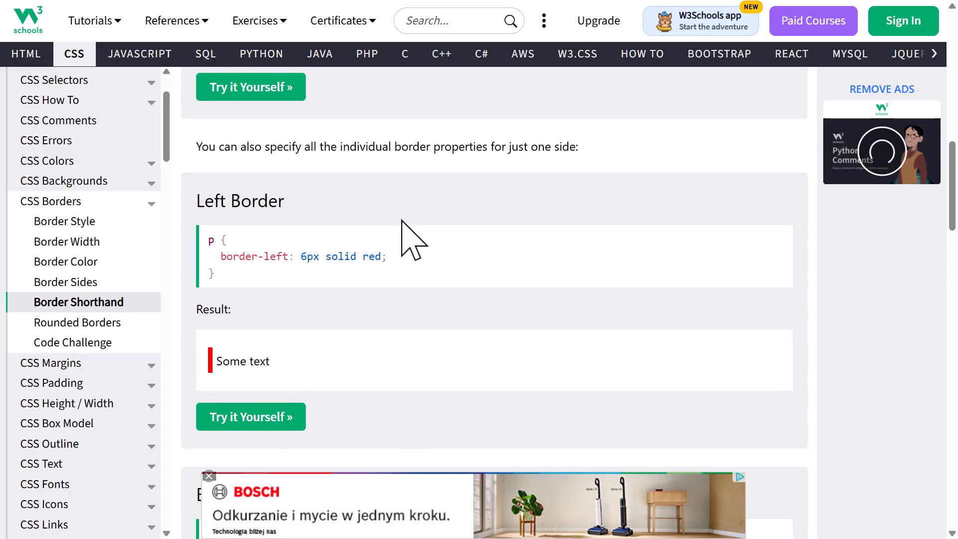
{"action": "scroll", "coordinate": [401, 219], "scroll_direction": "up", "scroll_amount": 5}
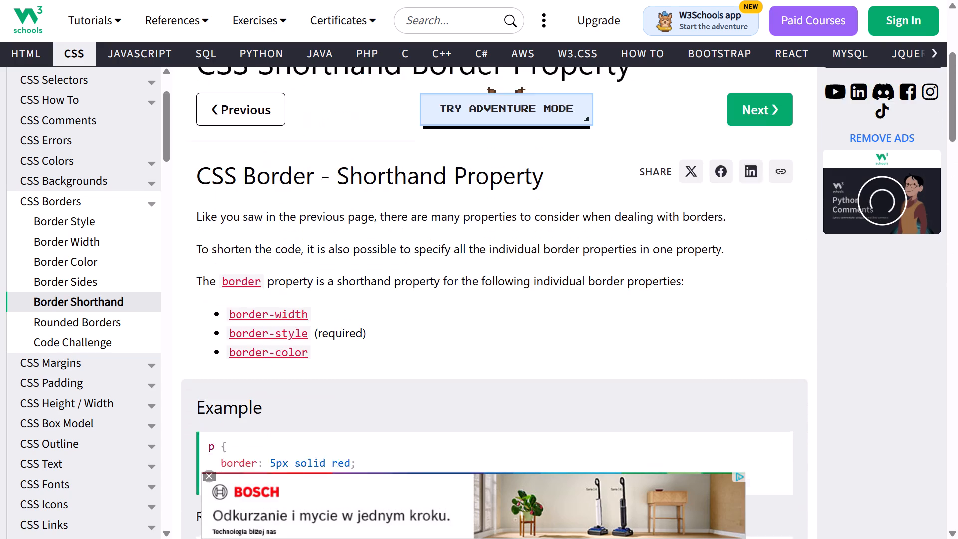
{"action": "scroll", "coordinate": [401, 219], "scroll_direction": "up", "scroll_amount": 1}
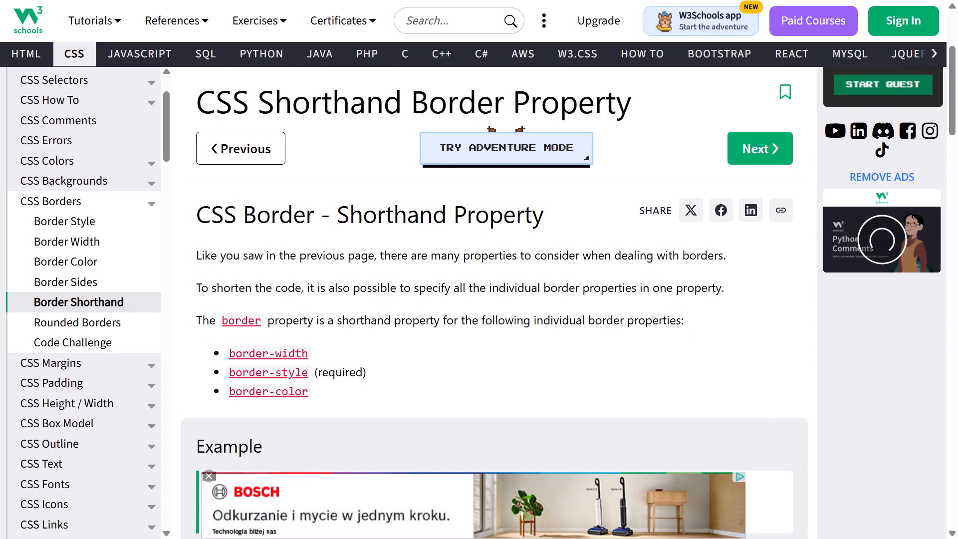
{"action": "scroll", "coordinate": [401, 219], "scroll_direction": "down", "scroll_amount": 3}
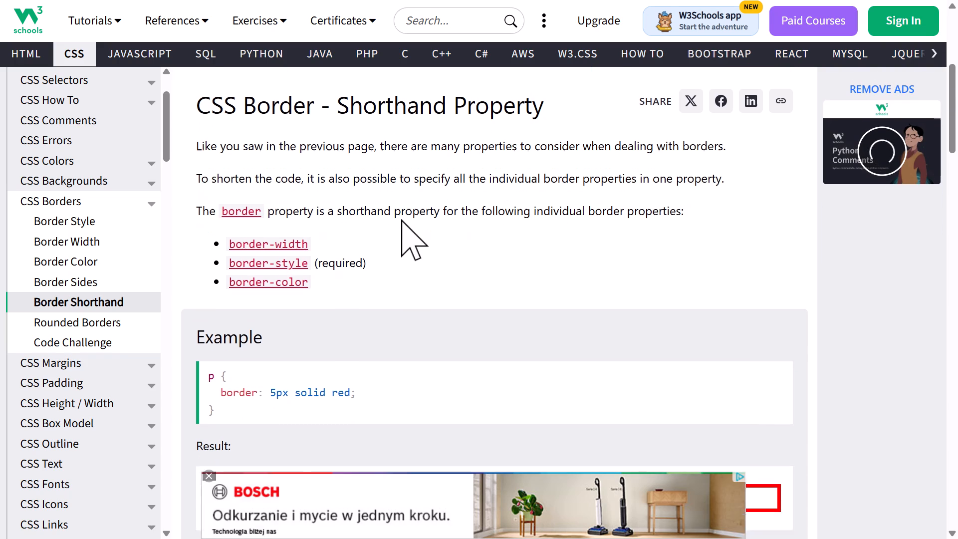
{"action": "scroll", "coordinate": [401, 219], "scroll_direction": "down", "scroll_amount": 4}
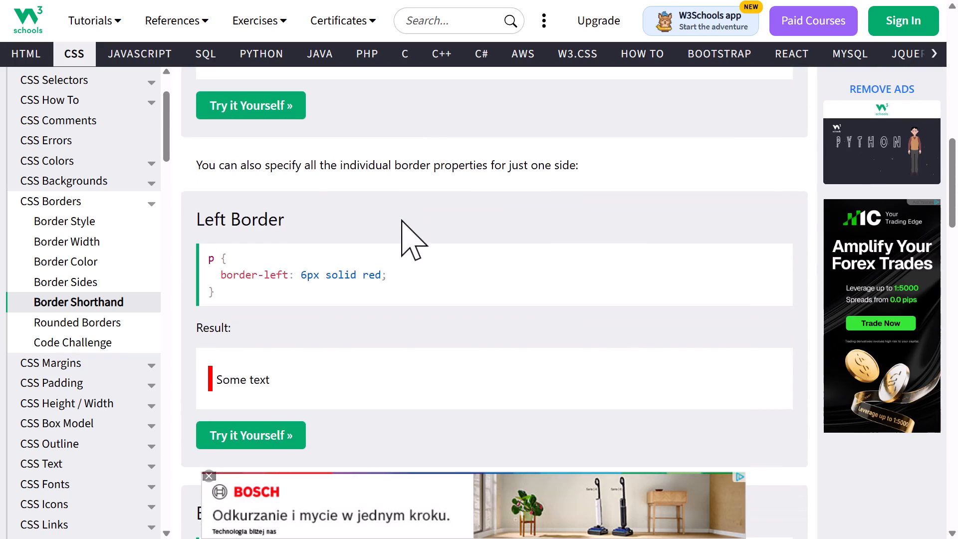
{"action": "scroll", "coordinate": [401, 219], "scroll_direction": "down", "scroll_amount": 4}
{"action": "scroll", "coordinate": [401, 219], "scroll_direction": "up", "scroll_amount": 1}
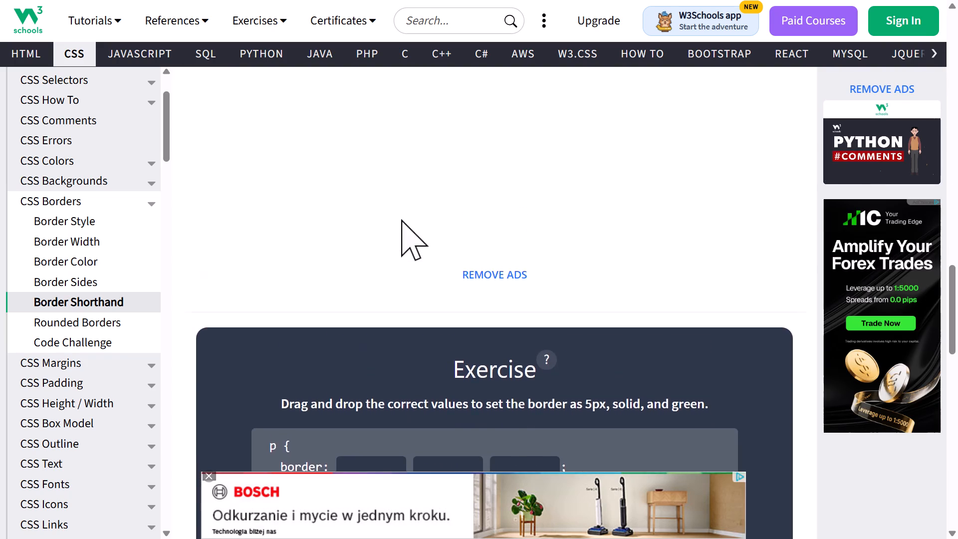
{"action": "scroll", "coordinate": [401, 219], "scroll_direction": "up", "scroll_amount": 2}
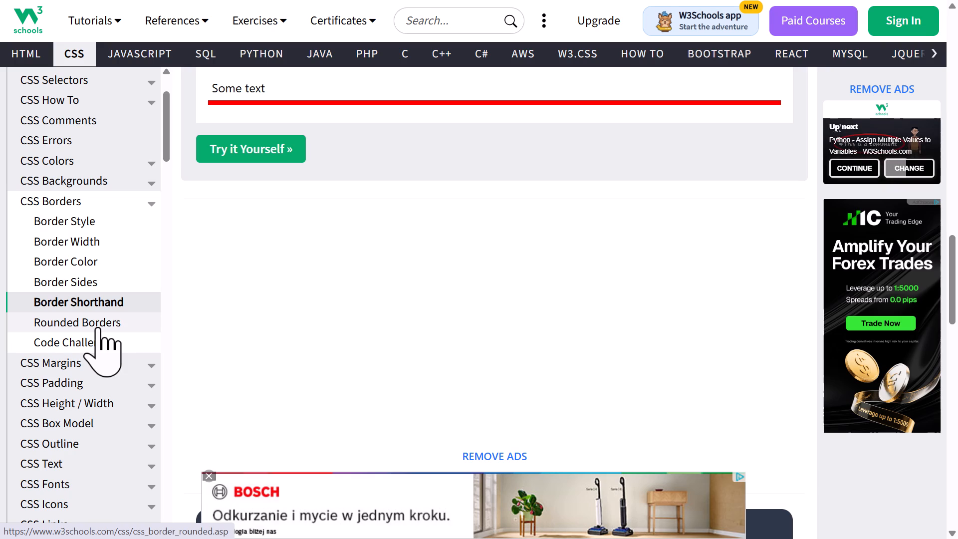
Open the CSS Border Color page and look over the ways a border color can be set.
{"action": "left_click", "coordinate": [89, 265]}
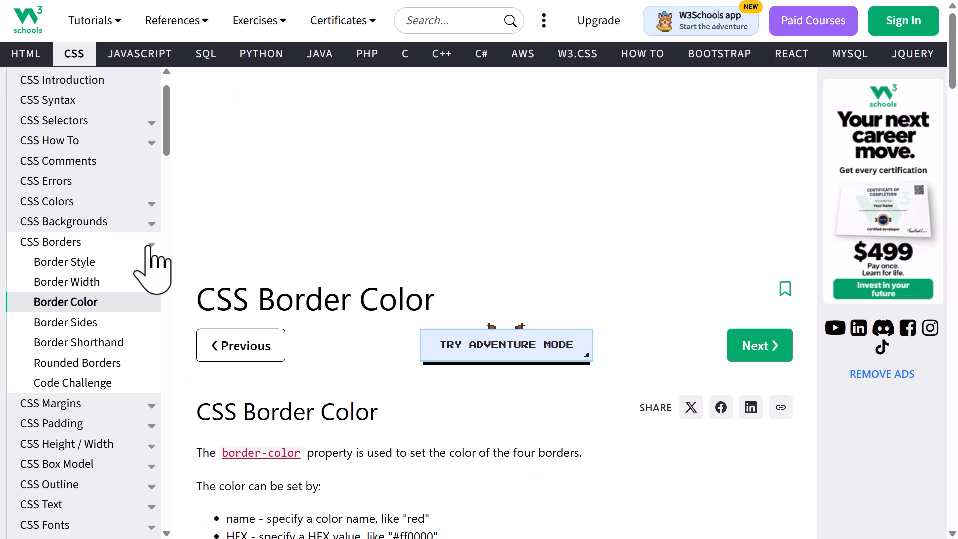
{"action": "scroll", "coordinate": [281, 275], "scroll_direction": "down", "scroll_amount": 2}
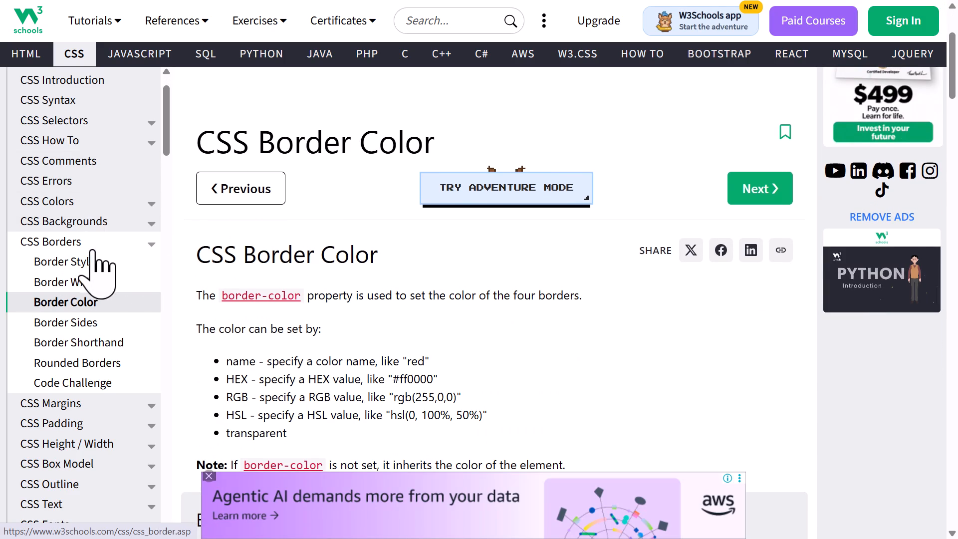
Return to the CSS Border Width page and copy its "CSS Border Width" section heading.
{"action": "left_click", "coordinate": [101, 277]}
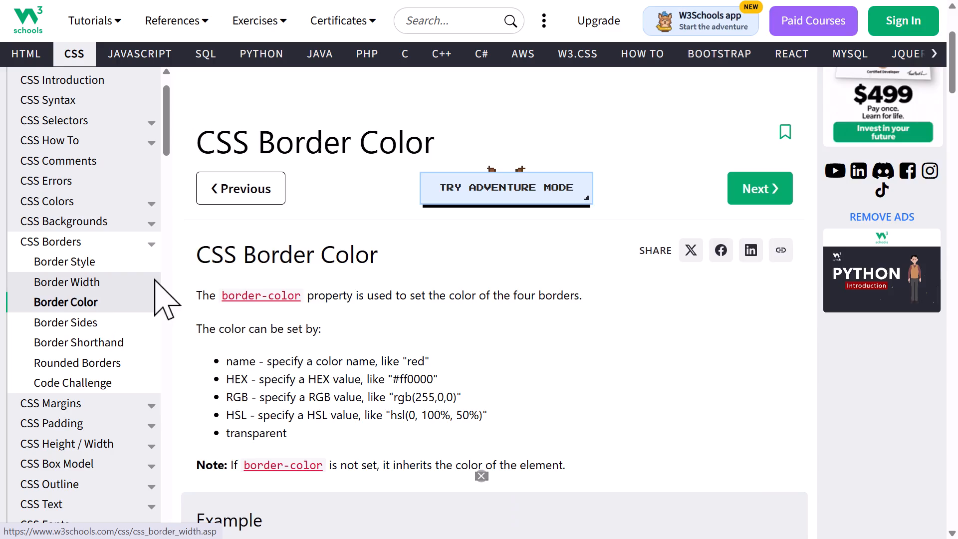
{"action": "scroll", "coordinate": [244, 289], "scroll_direction": "down", "scroll_amount": 3}
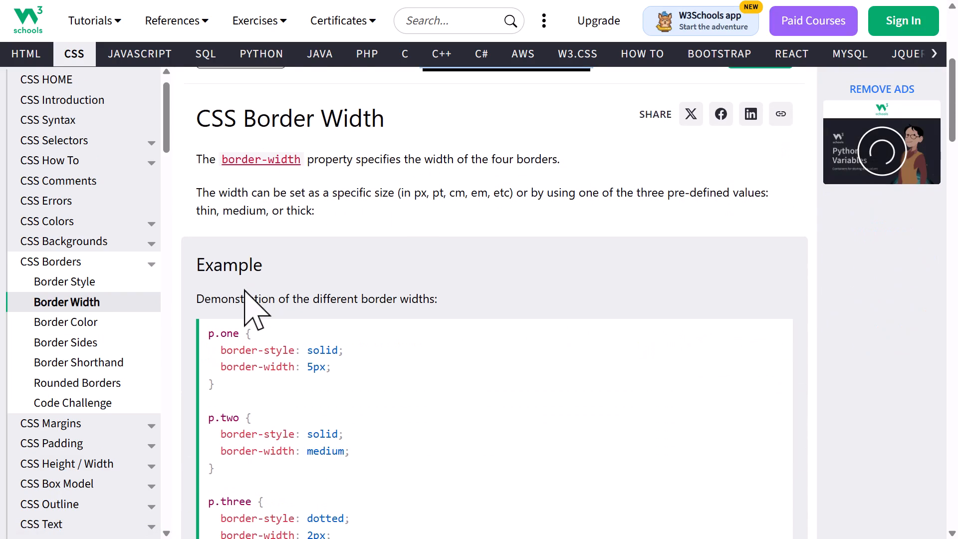
{"action": "scroll", "coordinate": [244, 289], "scroll_direction": "up", "scroll_amount": 2}
{"action": "left_click", "coordinate": [244, 289]}
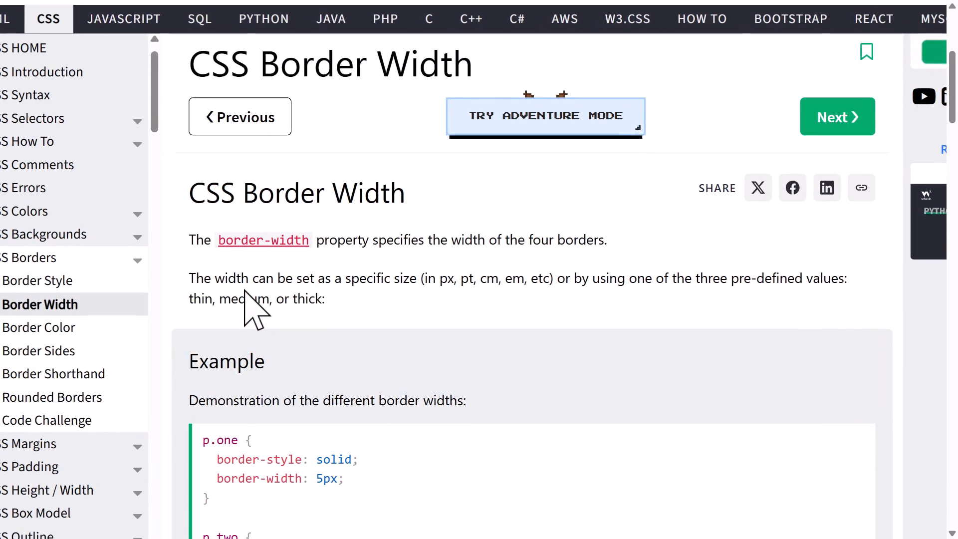
{"action": "scroll", "coordinate": [244, 289], "scroll_direction": "left", "scroll_amount": 1}
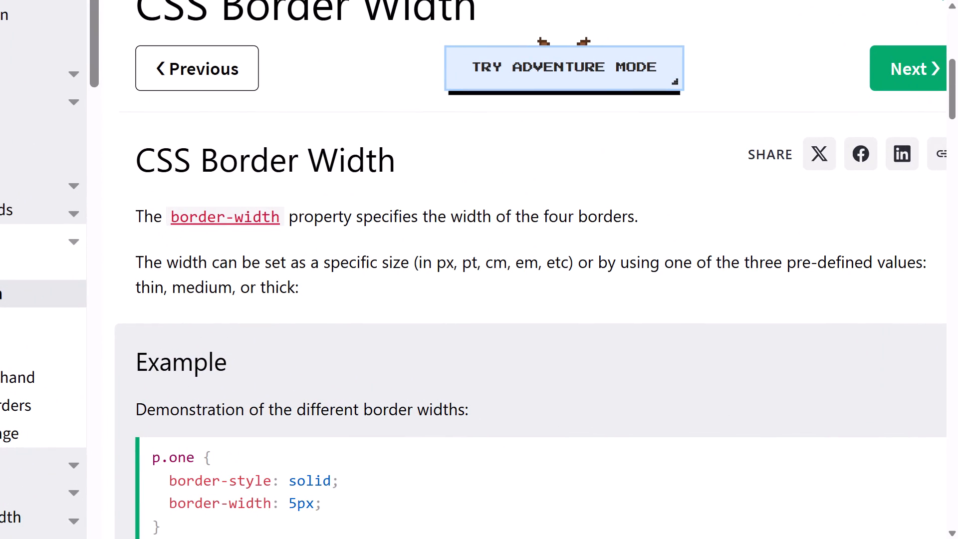
{"action": "left_click_drag", "start_coordinate": [138, 161], "coordinate": [397, 170]}
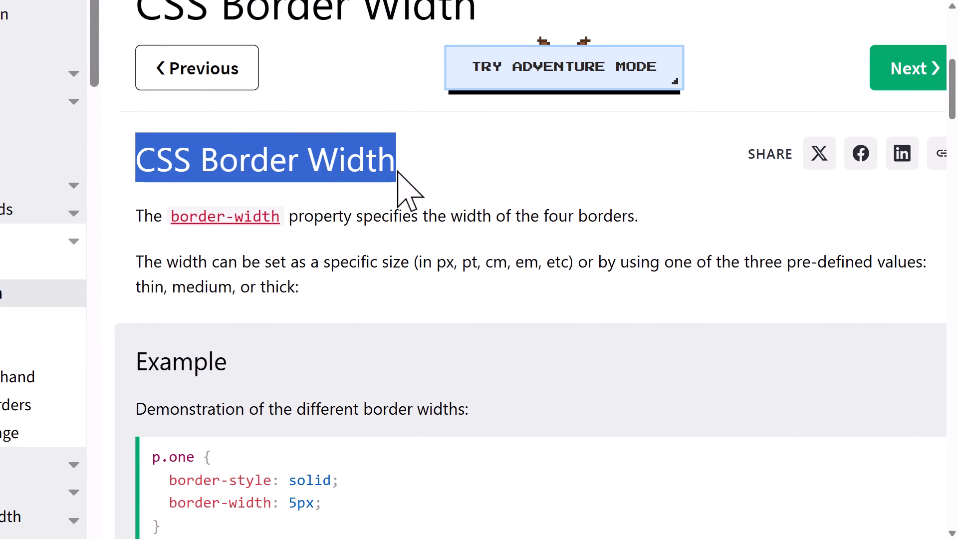
{"action": "key", "text": "ctrl+c"}
{"action": "key", "text": "ctrl+c"}
Switch to PowerPoint, add a new slide 18 after slide 17 and delete its title and content placeholders.
{"action": "key", "text": "alt+Tab"}
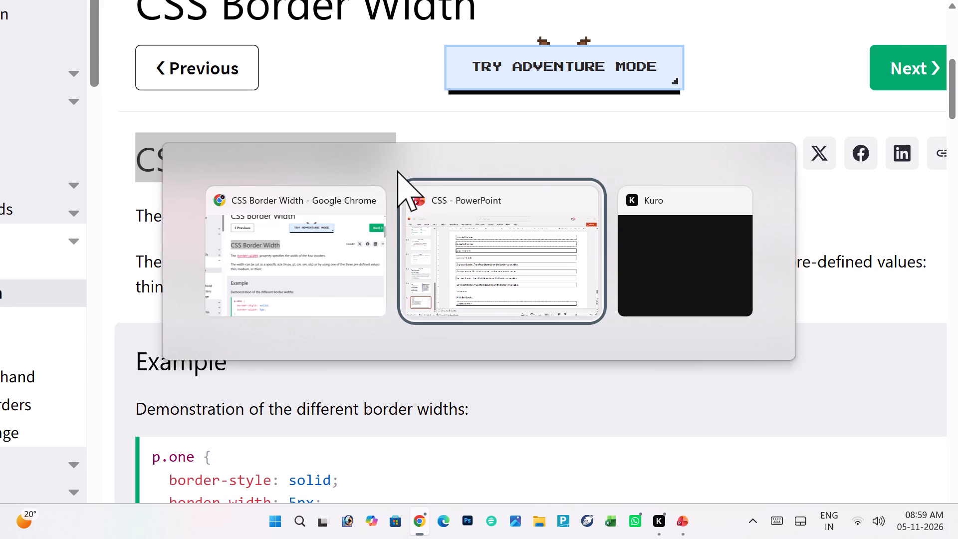
{"action": "left_click", "coordinate": [198, 206]}
{"action": "key", "text": "ctrl+m"}
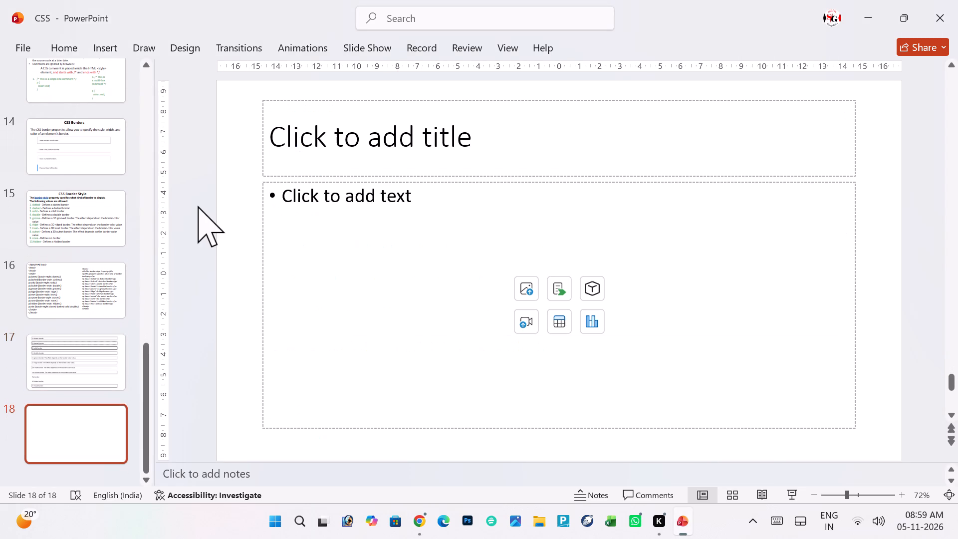
{"action": "left_click", "coordinate": [365, 101]}
{"action": "left_click", "coordinate": [358, 101]}
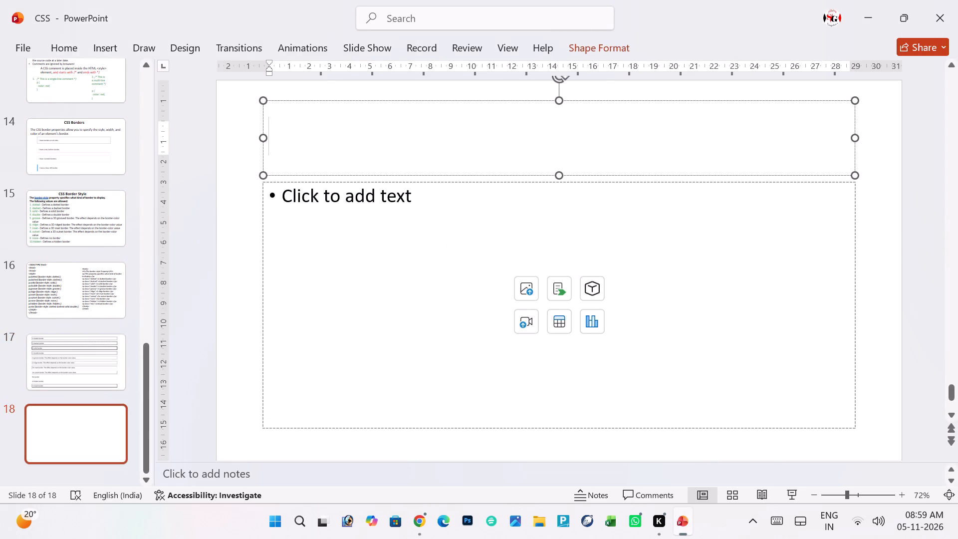
{"action": "key", "text": "Delete"}
{"action": "left_click", "coordinate": [389, 178]}
{"action": "key", "text": "Delete"}
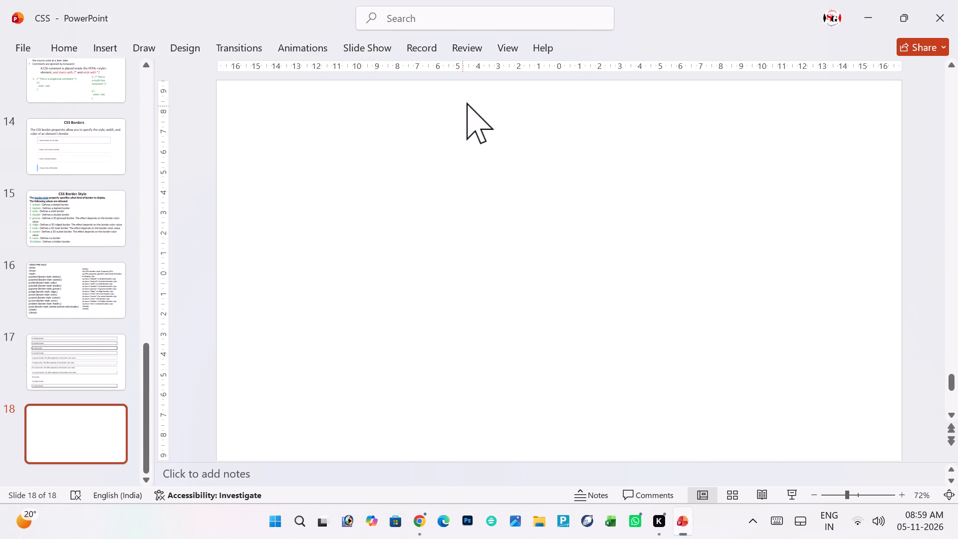
Paste the copied "CSS Border Width" heading into a new text box at the top of slide 18.
{"action": "double_click", "coordinate": [476, 90]}
{"action": "key", "text": "ctrl+v"}
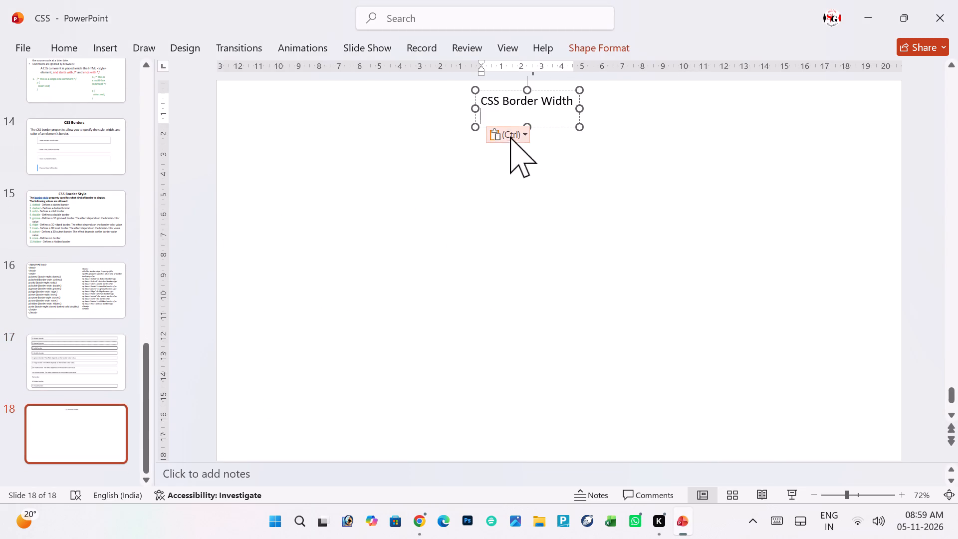
Remove the blank second line from the "CSS Border Width" heading, enlarge its text by five size increments and make it bold.
{"action": "key", "text": "BackSpace"}
{"action": "left_click", "coordinate": [542, 112]}
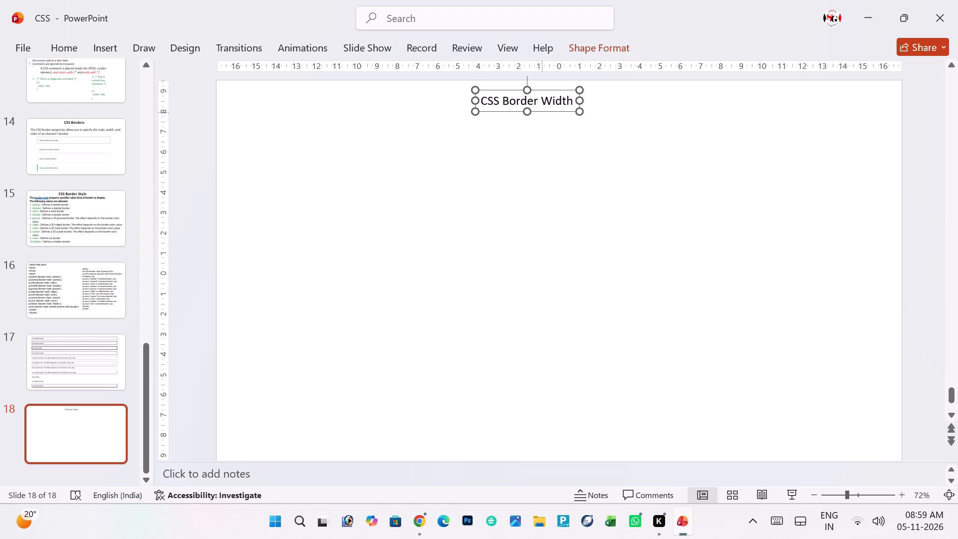
{"action": "key", "text": "ctrl+shift+period"}
{"action": "key", "text": "ctrl+shift+period"}
{"action": "key", "text": "ctrl+shift+period"}
{"action": "key", "text": "ctrl+shift+period"}
{"action": "key", "text": "ctrl+shift+period"}
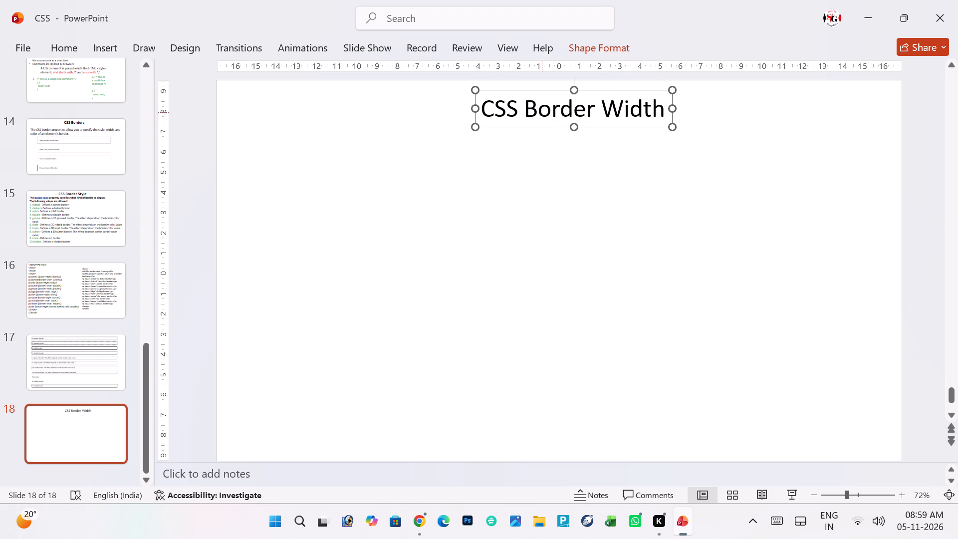
{"action": "key", "text": "ctrl+b"}
Duplicate the heading, enlarge the copy by two more font size increments and delete the smaller original overlapping it.
{"action": "left_click_drag", "start_coordinate": [545, 129], "coordinate": [509, 127]}
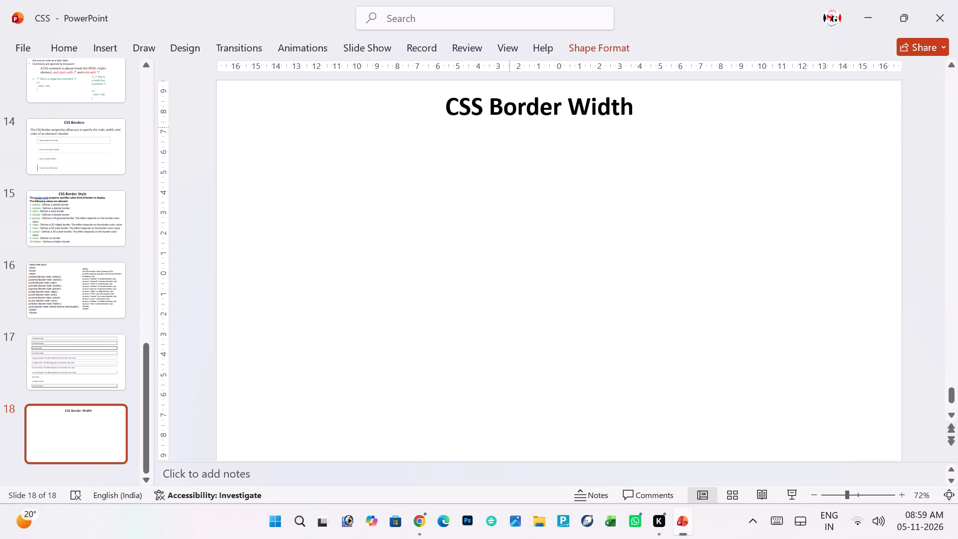
{"action": "left_click_drag", "start_coordinate": [509, 127], "coordinate": [505, 126]}
{"action": "key", "text": "ctrl+shift+period"}
{"action": "key", "text": "ctrl+shift+period"}
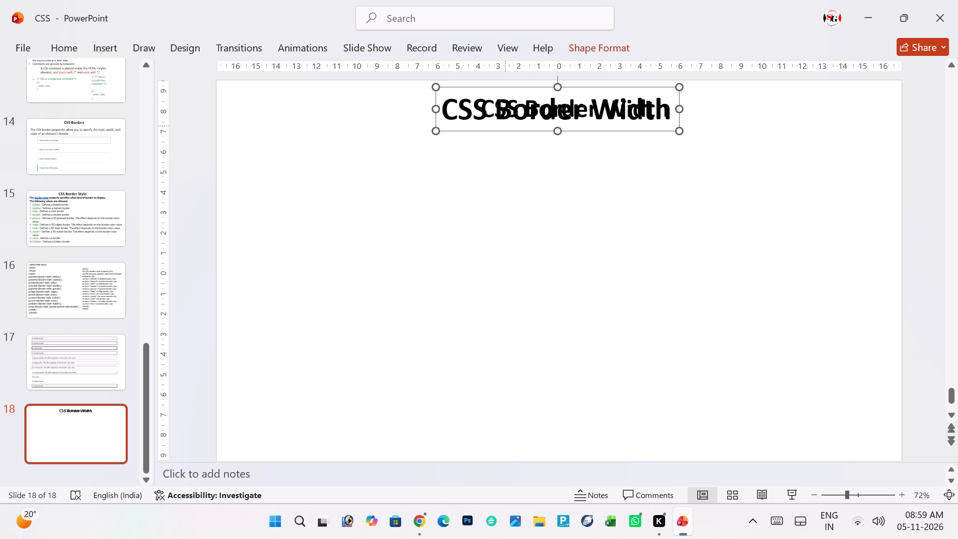
{"action": "left_click", "coordinate": [471, 120]}
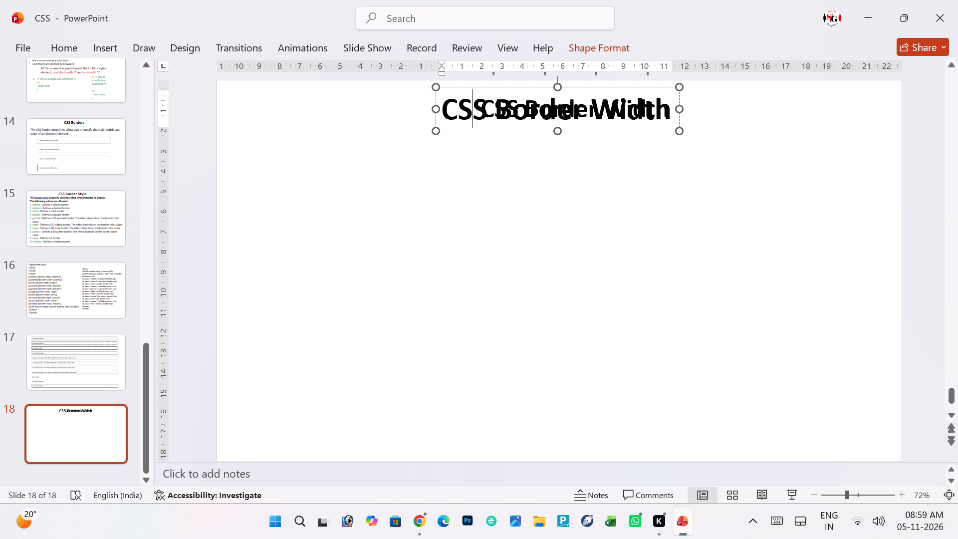
{"action": "left_click", "coordinate": [471, 163]}
{"action": "left_click", "coordinate": [463, 117]}
{"action": "left_click_drag", "start_coordinate": [474, 130], "coordinate": [445, 196]}
{"action": "left_click", "coordinate": [538, 110]}
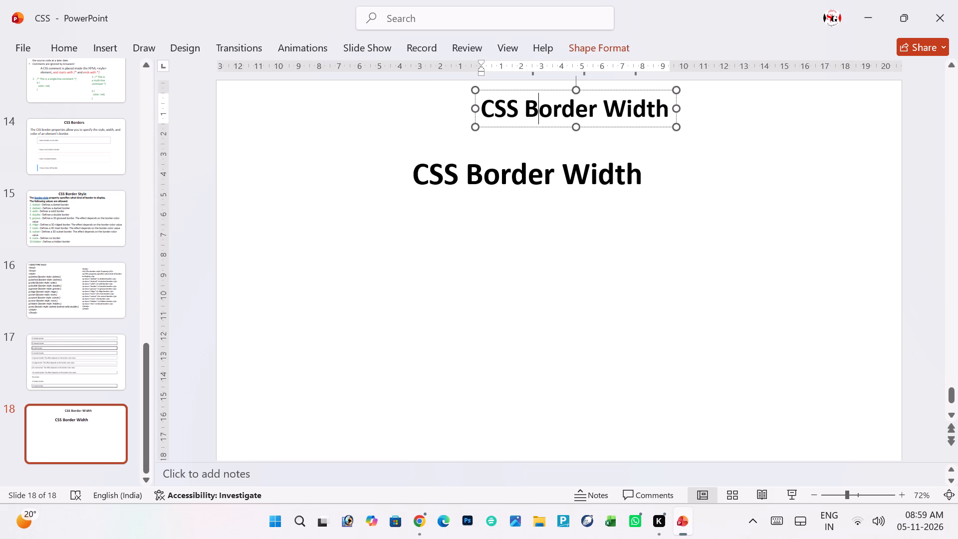
{"action": "left_click", "coordinate": [525, 89]}
{"action": "key", "text": "Delete"}
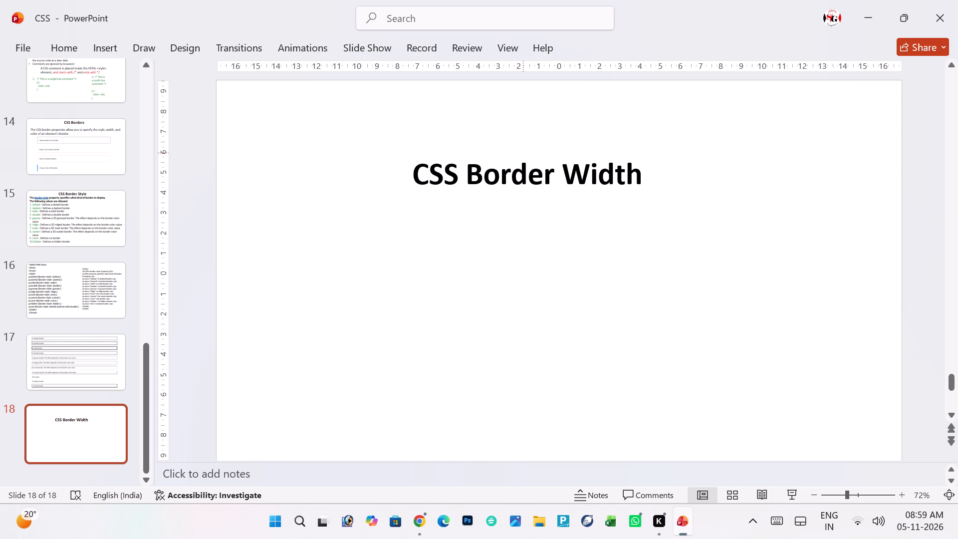
Move the remaining heading to the top edge of slide 18, centered horizontally.
{"action": "left_click", "coordinate": [523, 158]}
{"action": "left_click_drag", "start_coordinate": [498, 149], "coordinate": [527, 80]}
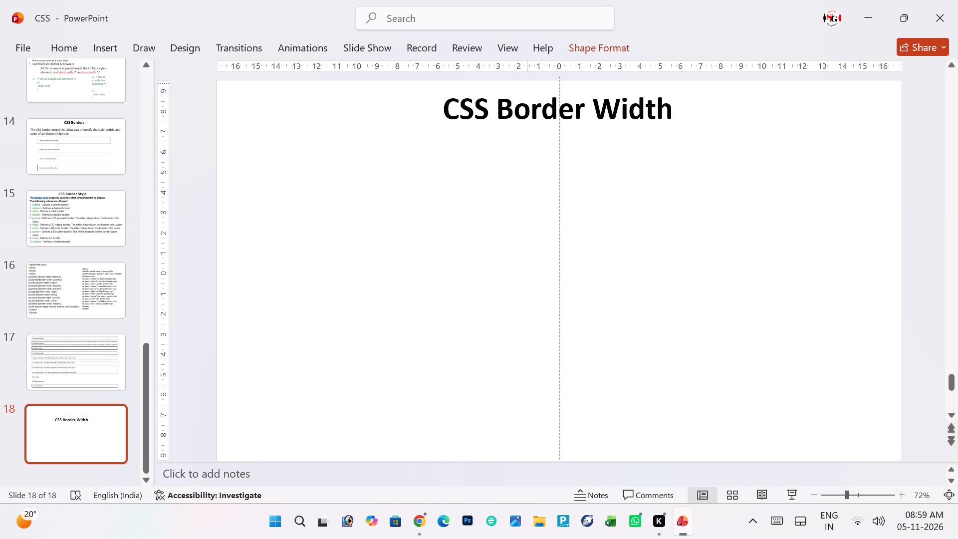
{"action": "left_click_drag", "start_coordinate": [527, 80], "coordinate": [527, 76]}
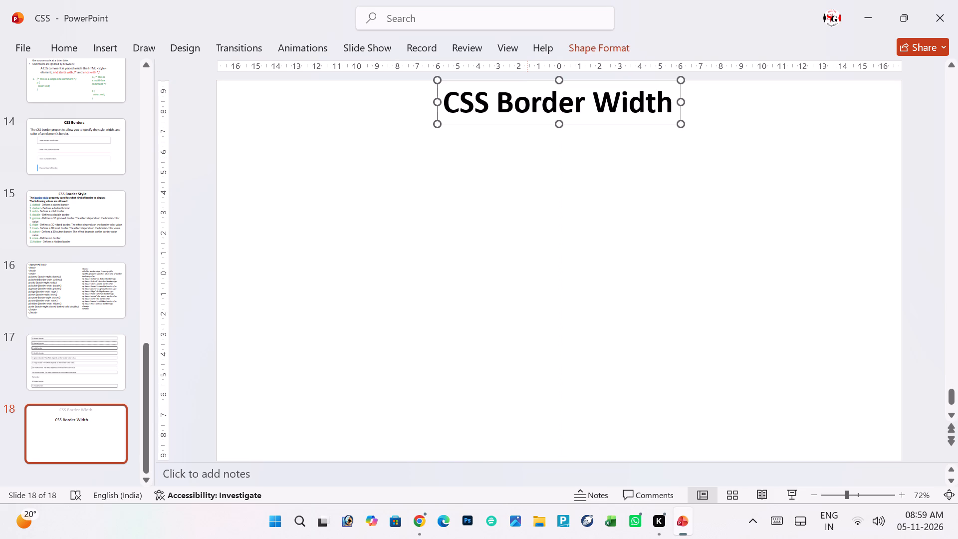
Copy the W3Schools sentence on what border-width specifies into a new text box below the heading, and enlarge it by two size increments.
{"action": "key", "text": "alt+Tab"}
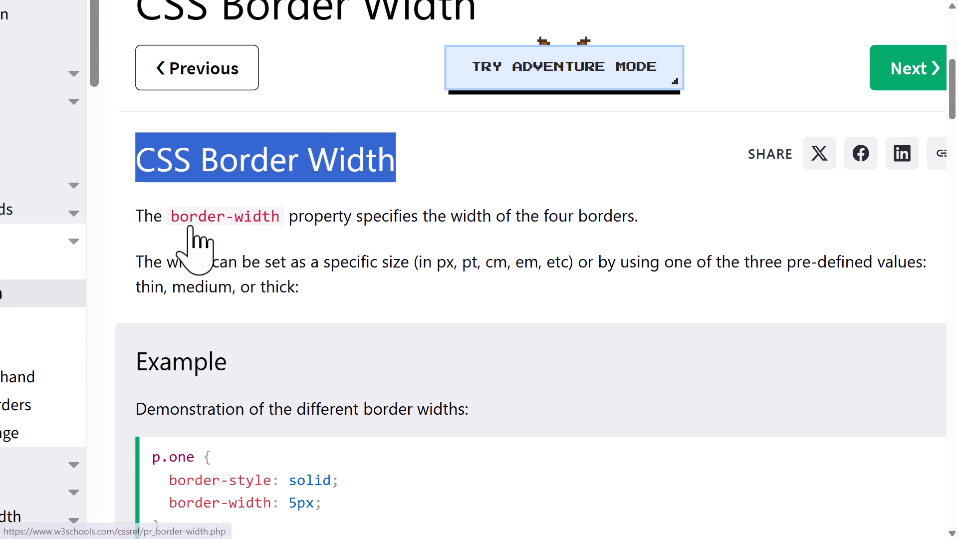
{"action": "left_click_drag", "start_coordinate": [136, 213], "coordinate": [650, 215]}
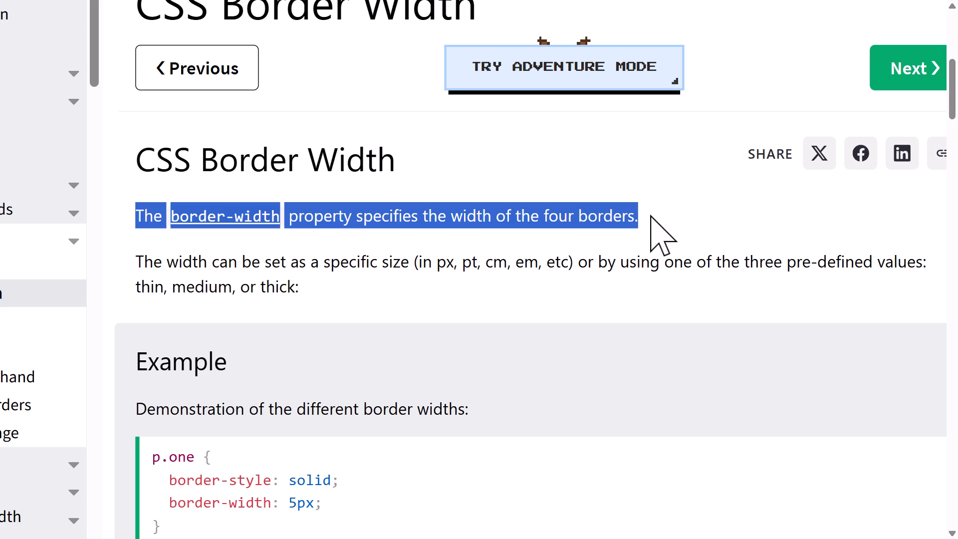
{"action": "key", "text": "ctrl+c"}
{"action": "key", "text": "alt+Tab"}
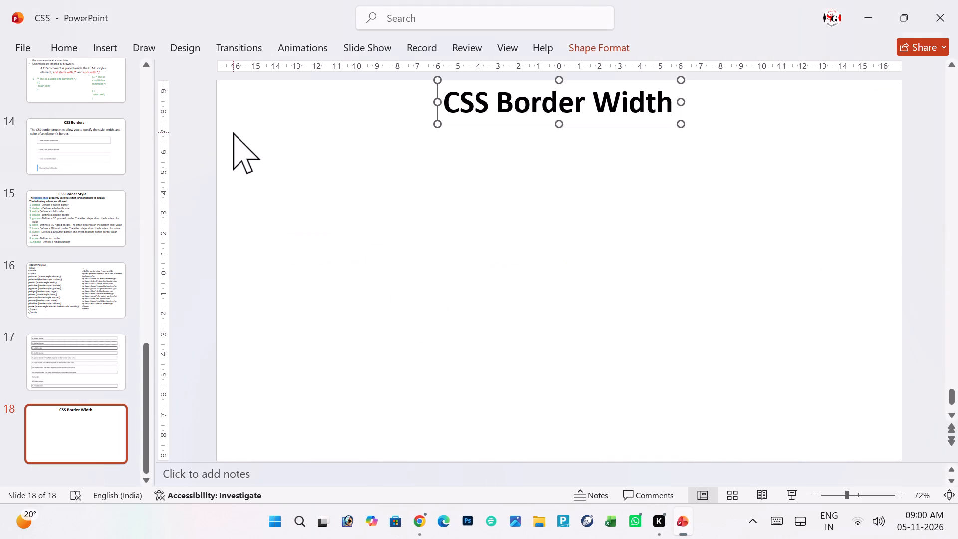
{"action": "left_click", "coordinate": [233, 132]}
{"action": "left_click_drag", "start_coordinate": [233, 132], "coordinate": [392, 159]}
{"action": "key", "text": "ctrl+v"}
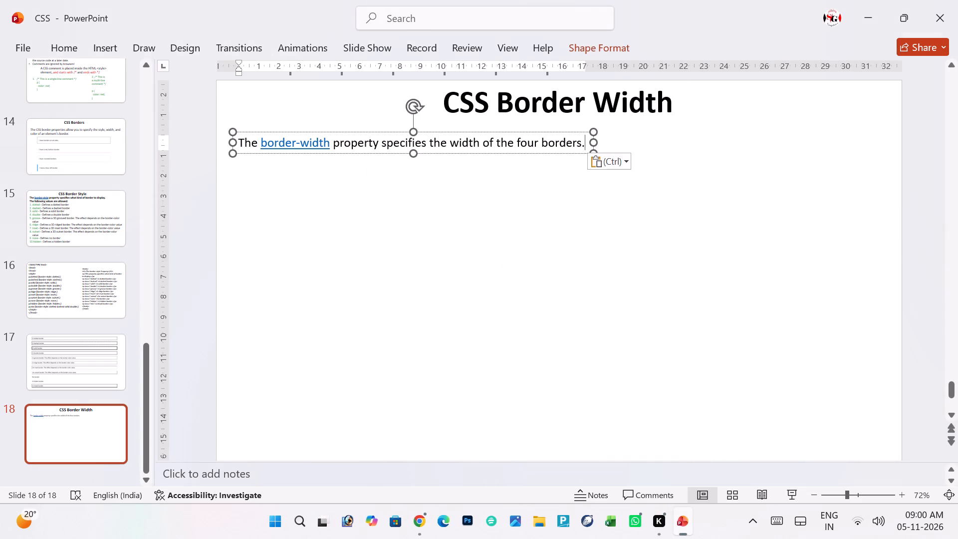
{"action": "left_click", "coordinate": [468, 130]}
{"action": "key", "text": "ctrl+shift+period"}
{"action": "key", "text": "ctrl+shift+period"}
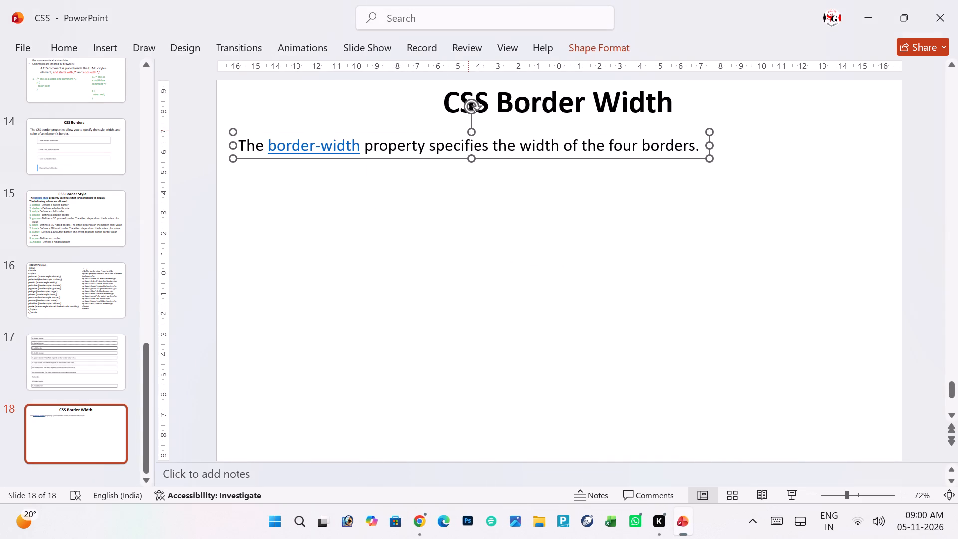
{"action": "left_click", "coordinate": [282, 186]}
Copy "The width can be set as a specific size (in px, pt, cm, em, etc)" from W3Schools into a new text box under the first sentence.
{"action": "key", "text": "alt+Tab"}
{"action": "scroll", "coordinate": [307, 258], "scroll_direction": "down", "scroll_amount": 1}
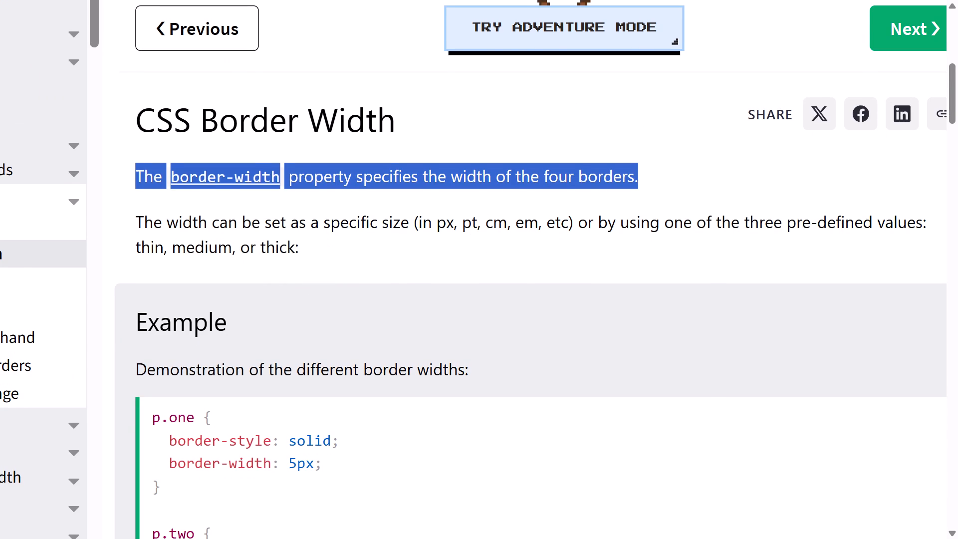
{"action": "left_click_drag", "start_coordinate": [136, 220], "coordinate": [575, 223]}
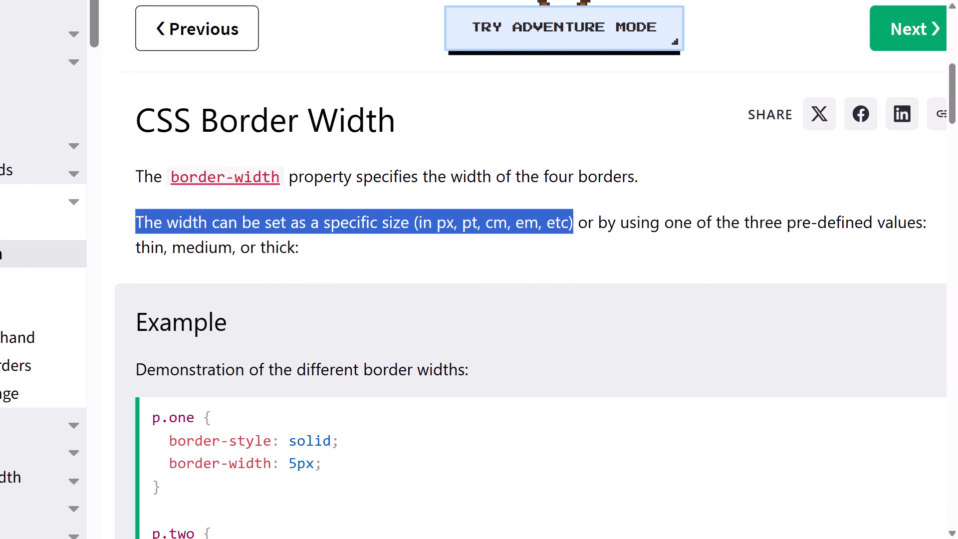
{"action": "left_click_drag", "start_coordinate": [575, 223], "coordinate": [574, 223]}
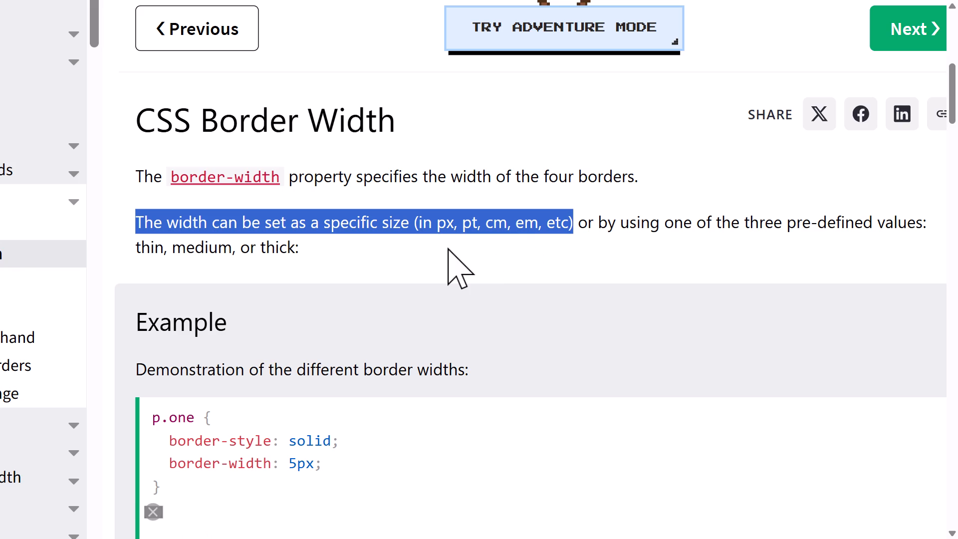
{"action": "key", "text": "ctrl+c"}
{"action": "key", "text": "alt+Tab"}
{"action": "double_click", "coordinate": [248, 166]}
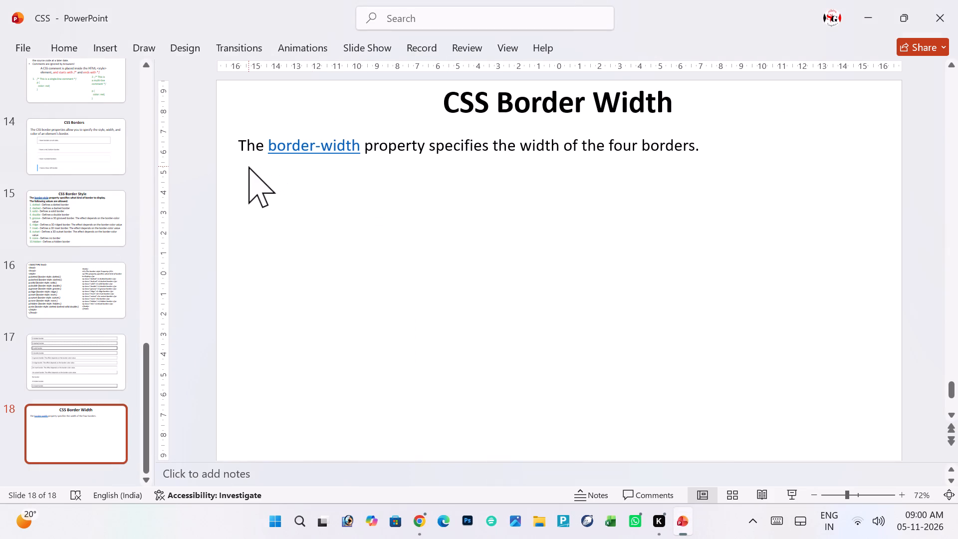
{"action": "key", "text": "ctrl+v"}
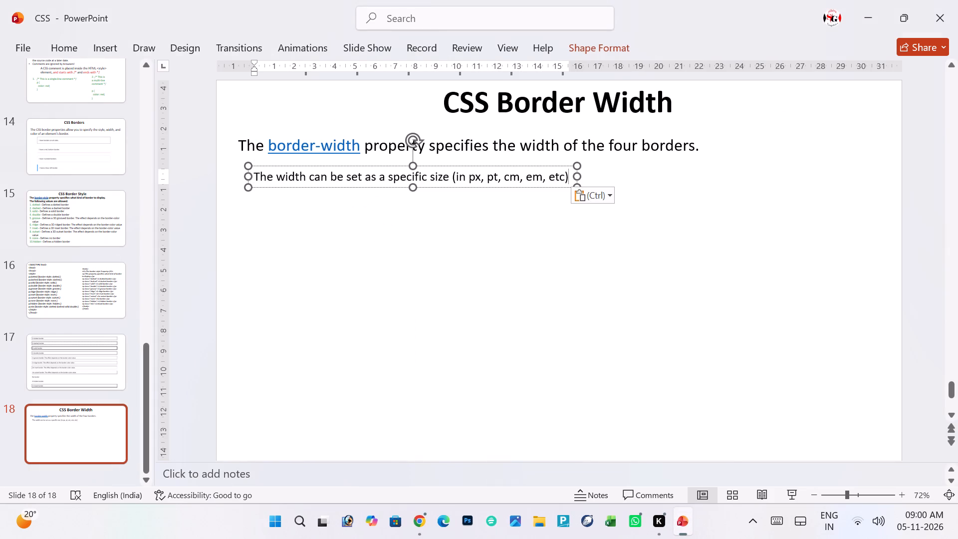
Enlarge the specific-size sentence to match the border-width sentence above and move it roughly in line with that sentence's start.
{"action": "left_click", "coordinate": [372, 188]}
{"action": "key", "text": "ctrl+shift+period"}
{"action": "key", "text": "ctrl+shift+period"}
{"action": "key", "text": "ctrl+shift+period"}
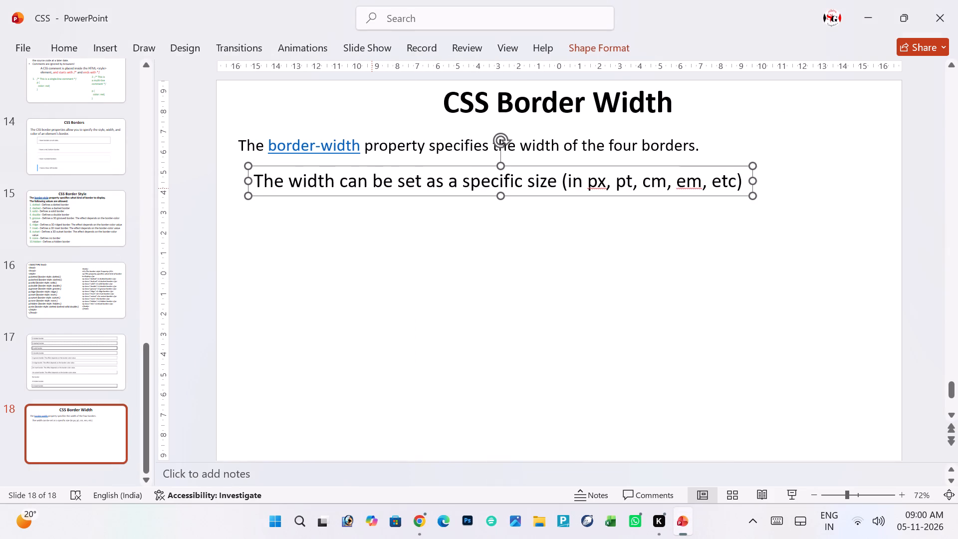
{"action": "key", "text": "ctrl+shift+comma"}
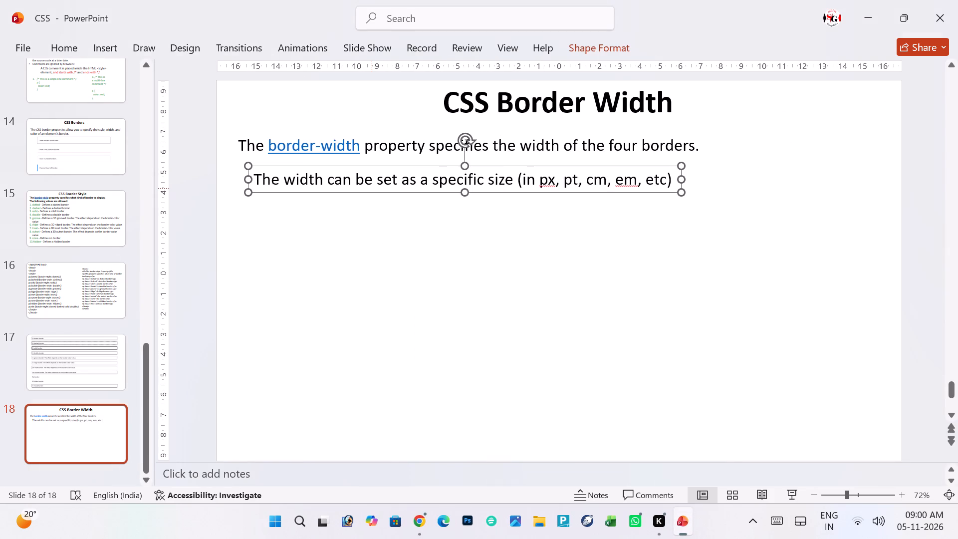
{"action": "left_click_drag", "start_coordinate": [362, 191], "coordinate": [347, 189]}
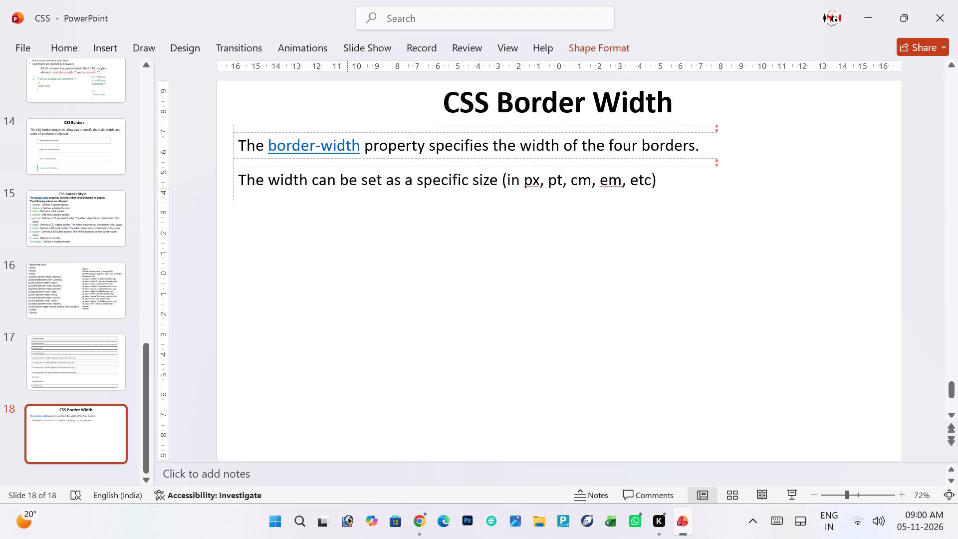
{"action": "left_click_drag", "start_coordinate": [347, 189], "coordinate": [350, 189]}
{"action": "left_click", "coordinate": [195, 146]}
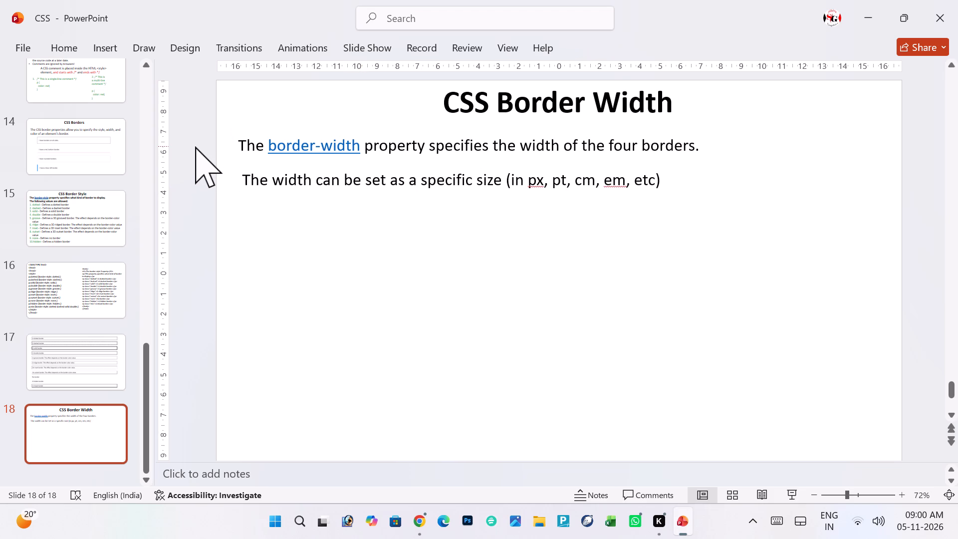
Copy the p.one rule through "border-width: 5px;" from the W3Schools example and paste it into a new text box below the sentences.
{"action": "key", "text": "alt+Tab"}
{"action": "scroll", "coordinate": [310, 233], "scroll_direction": "down", "scroll_amount": 2}
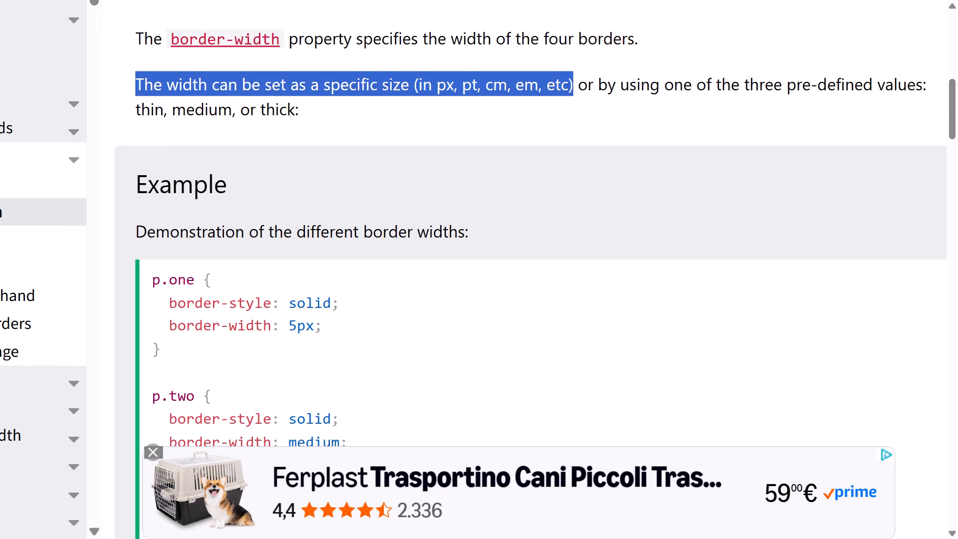
{"action": "left_click_drag", "start_coordinate": [151, 280], "coordinate": [335, 326]}
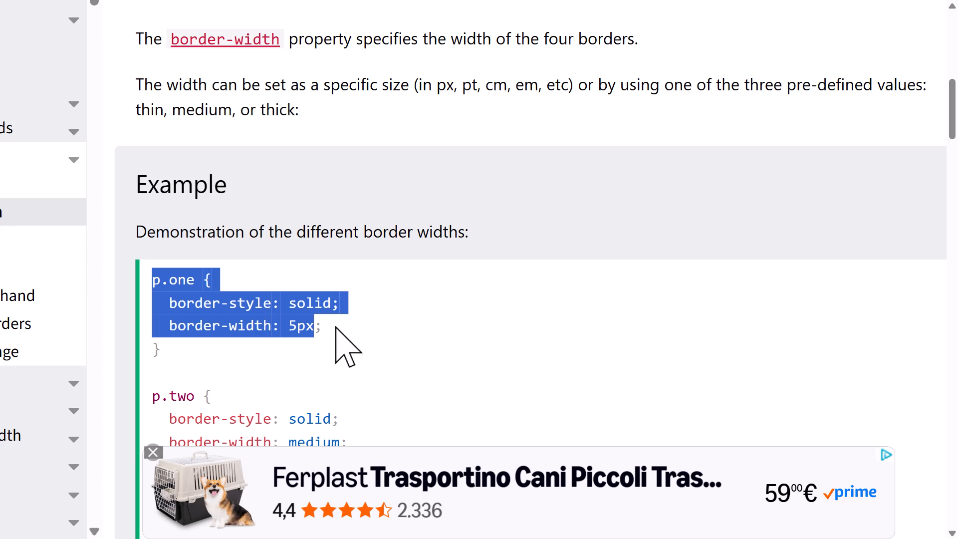
{"action": "key", "text": "ctrl+c"}
{"action": "key", "text": "alt+Tab"}
{"action": "left_click", "coordinate": [255, 215]}
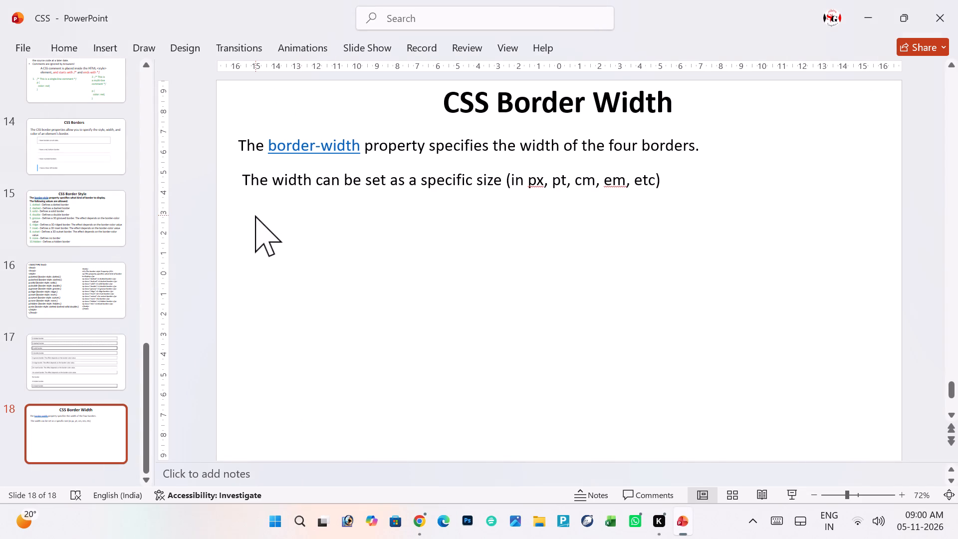
{"action": "left_click_drag", "start_coordinate": [255, 215], "coordinate": [342, 241]}
{"action": "key", "text": "ctrl+v"}
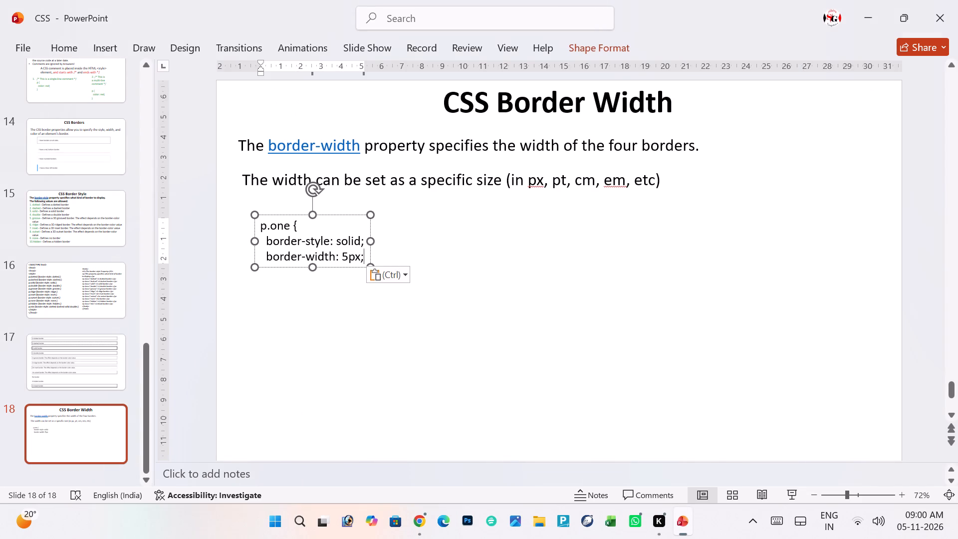
Shorten the selector in the pasted code from "p.one" to "p".
{"action": "left_click", "coordinate": [289, 226]}
{"action": "key", "text": "BackSpace"}
{"action": "key", "text": "BackSpace"}
{"action": "key", "text": "BackSpace"}
{"action": "key", "text": "BackSpace"}
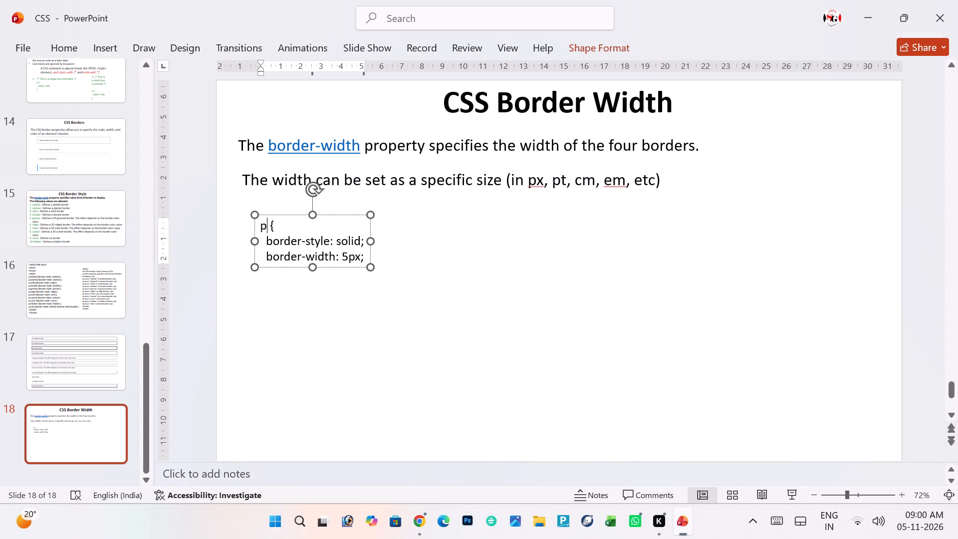
Enlarge the code text to size 28 and move its box slightly lower, aligning it near the sentences' starting edge.
{"action": "left_click", "coordinate": [369, 249]}
{"action": "key", "text": "ctrl+shift+period"}
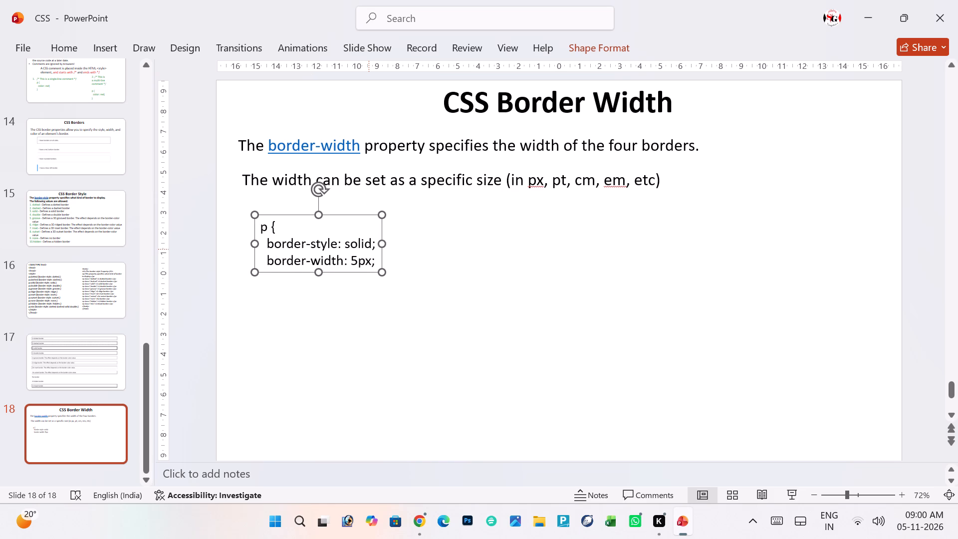
{"action": "key", "text": "ctrl+shift+period"}
{"action": "key", "text": "ctrl+shift+period"}
{"action": "left_click_drag", "start_coordinate": [430, 278], "coordinate": [430, 292]}
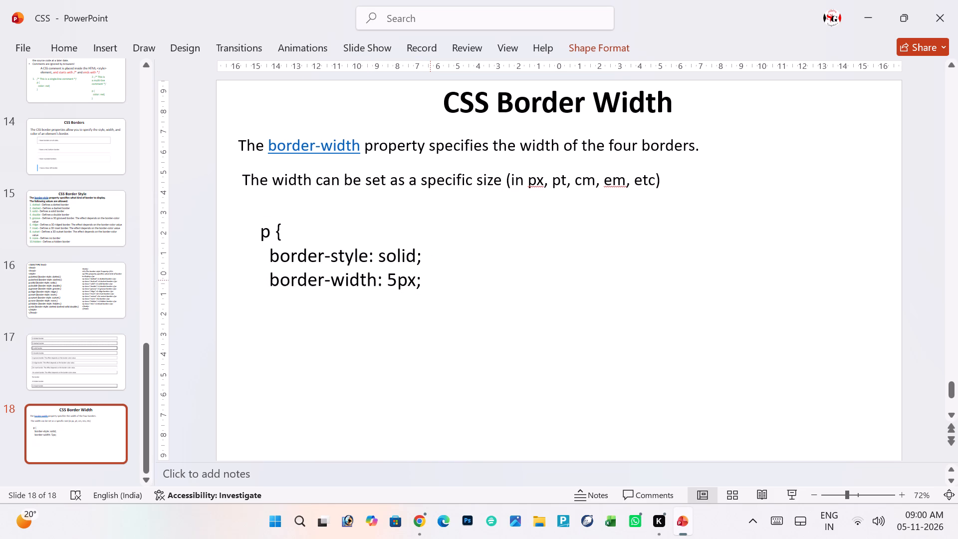
{"action": "left_click_drag", "start_coordinate": [430, 292], "coordinate": [418, 306]}
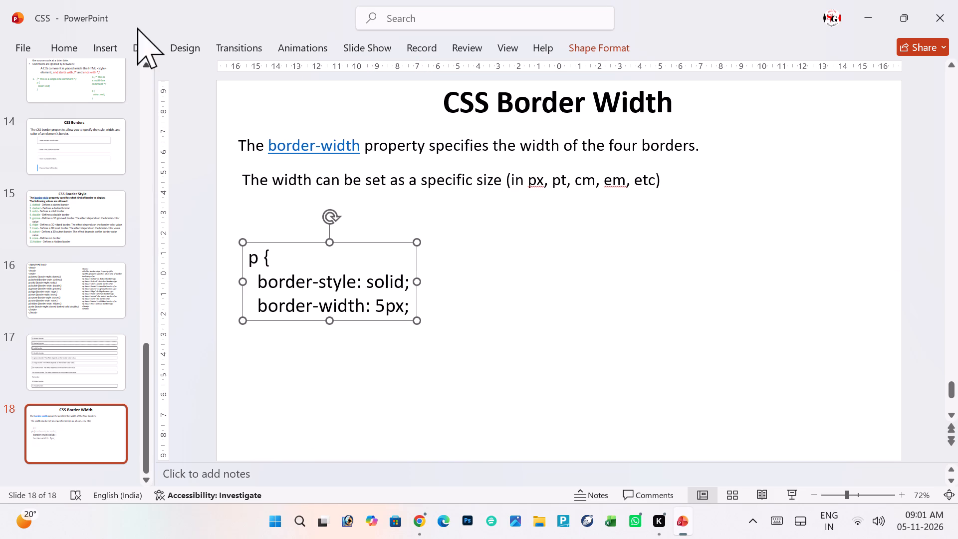
Color the border-style and border-width code text green.
{"action": "left_click", "coordinate": [68, 47]}
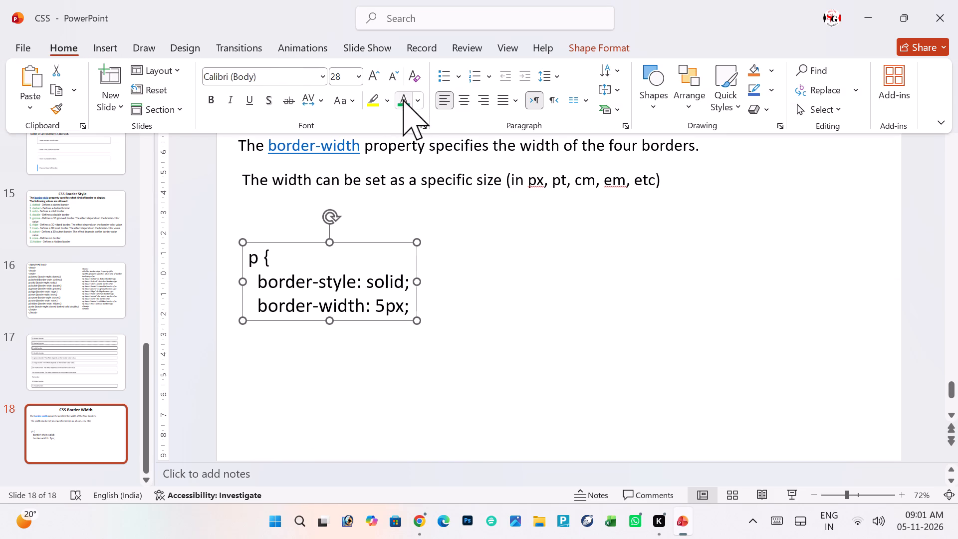
{"action": "left_click", "coordinate": [403, 99]}
{"action": "left_click", "coordinate": [198, 200]}
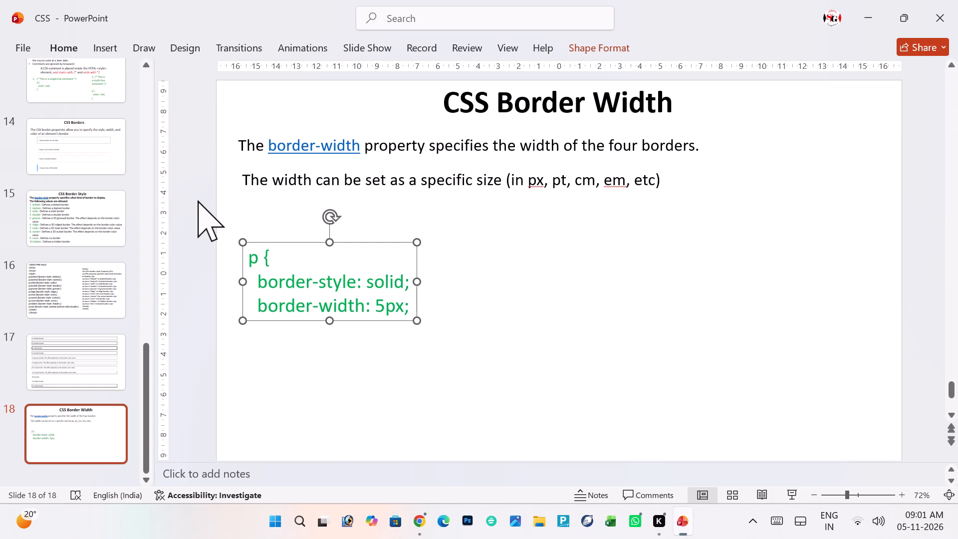
Copy the "Example" heading from the W3Schools page and paste it into a new text box above the green code, removing the extra line.
{"action": "key", "text": "alt+Tab"}
{"action": "left_click_drag", "start_coordinate": [135, 184], "coordinate": [232, 185]}
{"action": "key", "text": "ctrl+c"}
{"action": "key", "text": "alt+Tab"}
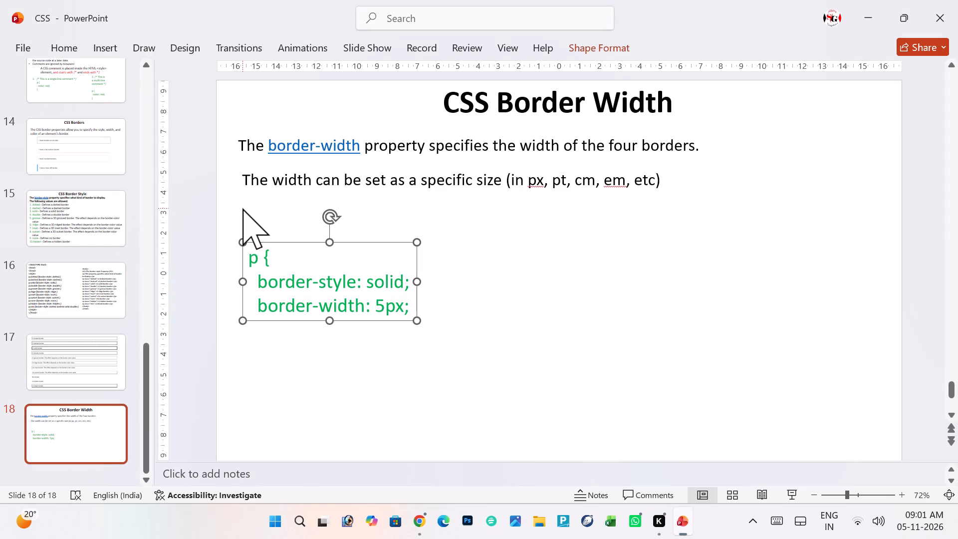
{"action": "double_click", "coordinate": [242, 208]}
{"action": "key", "text": "ctrl+v"}
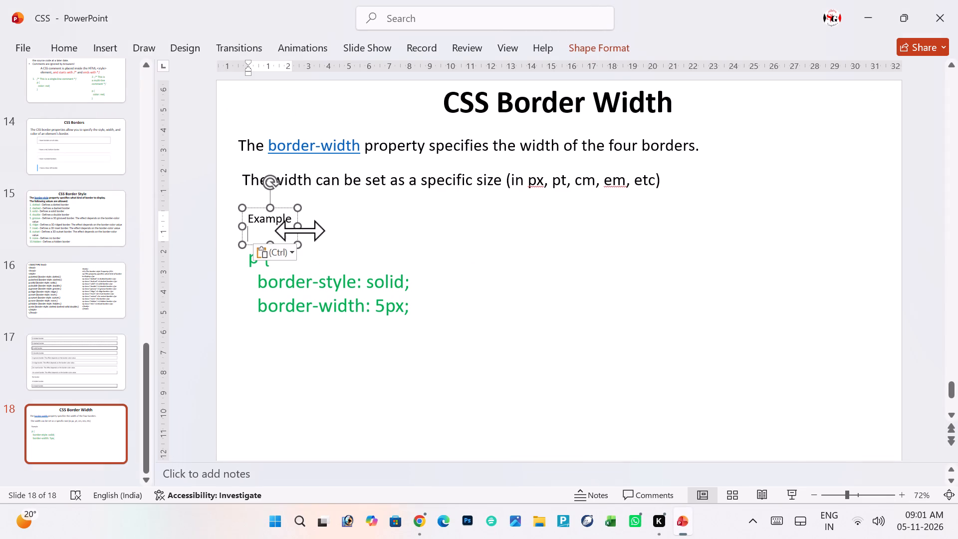
{"action": "key", "text": "BackSpace"}
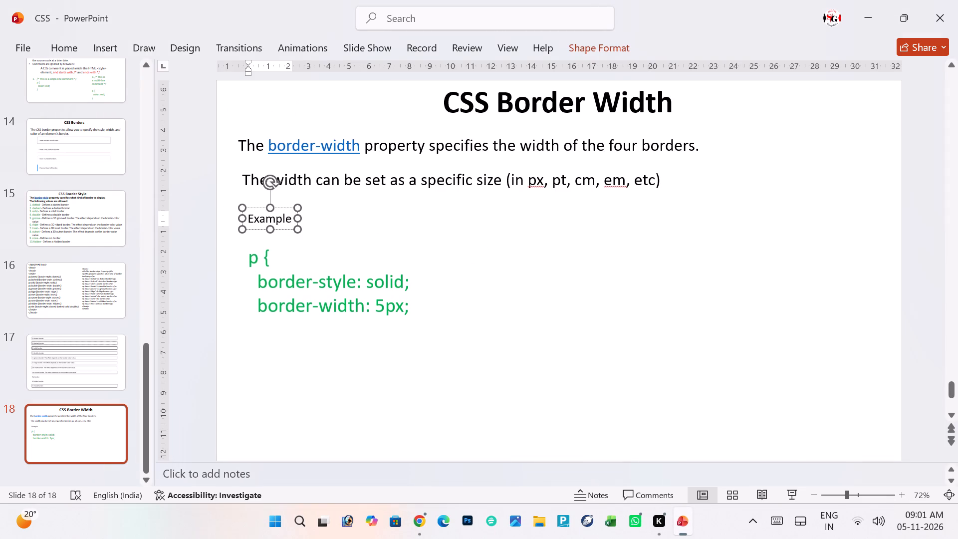
Enlarge the "Example" label by two font-size steps and make it bold.
{"action": "left_click", "coordinate": [285, 230]}
{"action": "key", "text": "ctrl+shift+period"}
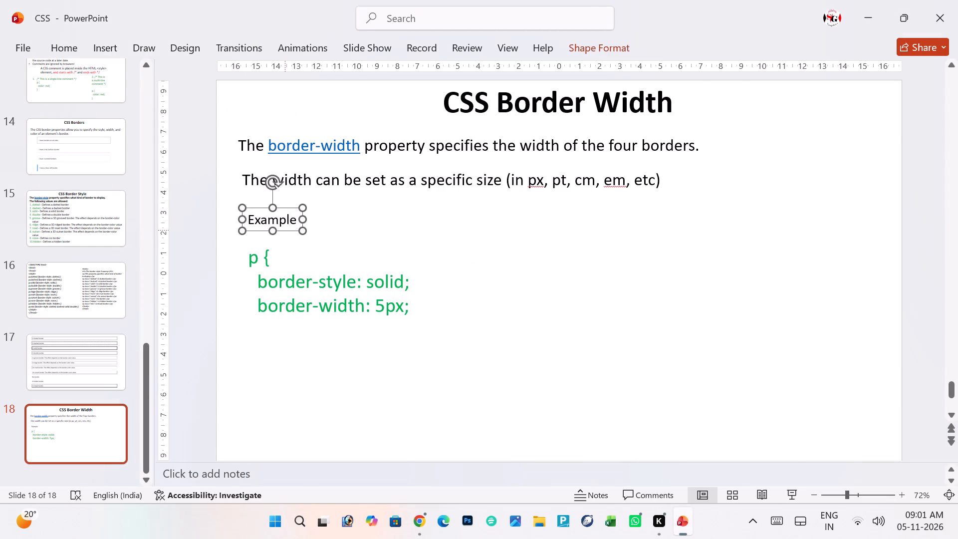
{"action": "key", "text": "ctrl+shift+period"}
{"action": "key", "text": "ctrl+b"}
{"action": "left_click", "coordinate": [200, 223]}
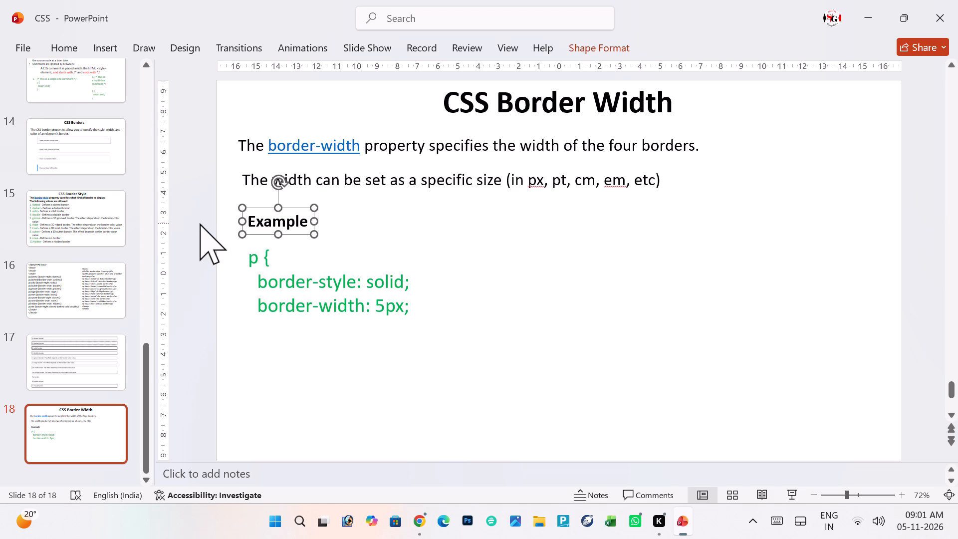
Examine the remaining border-width example rules and their rendered result on the W3Schools page, ending back on slide 18.
{"action": "key", "text": "alt+Tab"}
{"action": "scroll", "coordinate": [323, 304], "scroll_direction": "down", "scroll_amount": 2}
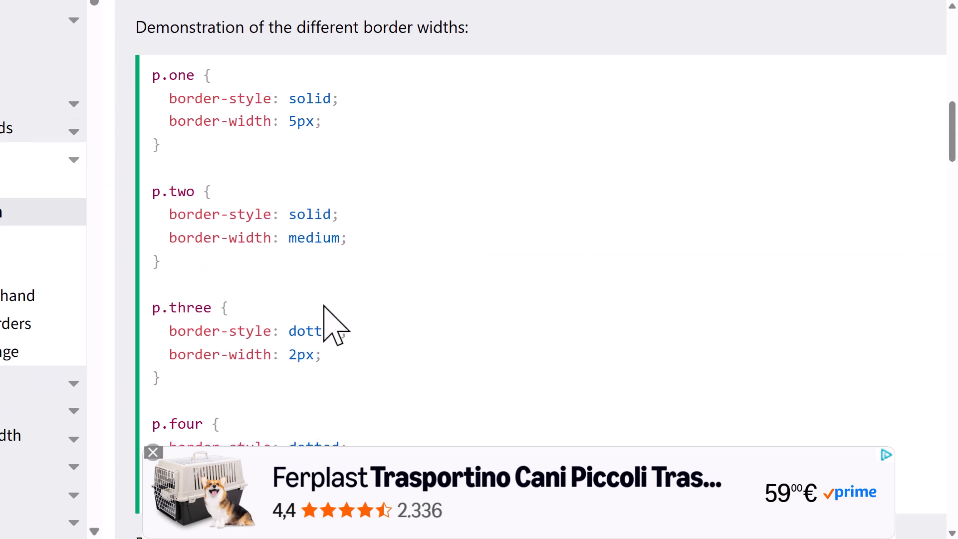
{"action": "scroll", "coordinate": [323, 304], "scroll_direction": "down", "scroll_amount": 5}
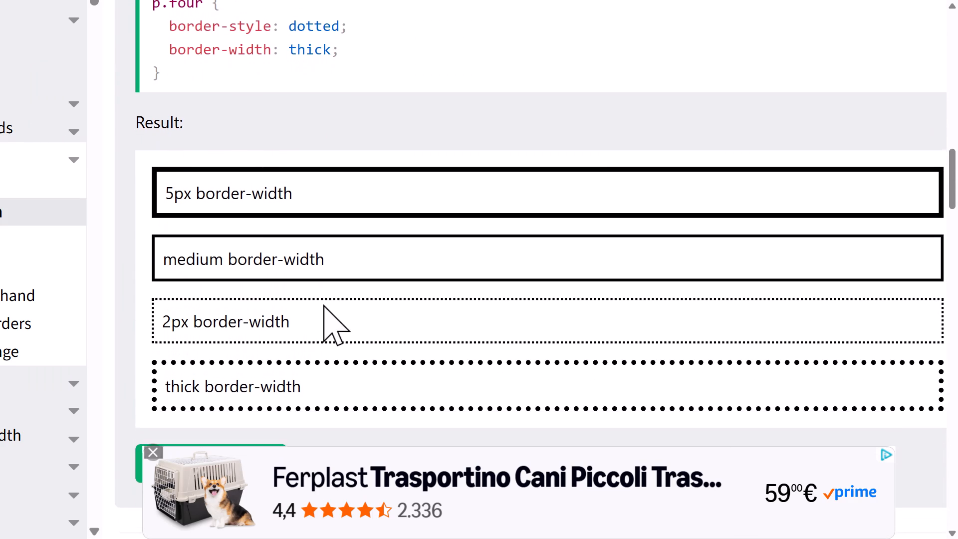
{"action": "scroll", "coordinate": [323, 304], "scroll_direction": "down", "scroll_amount": 1}
{"action": "scroll", "coordinate": [323, 304], "scroll_direction": "up", "scroll_amount": 1}
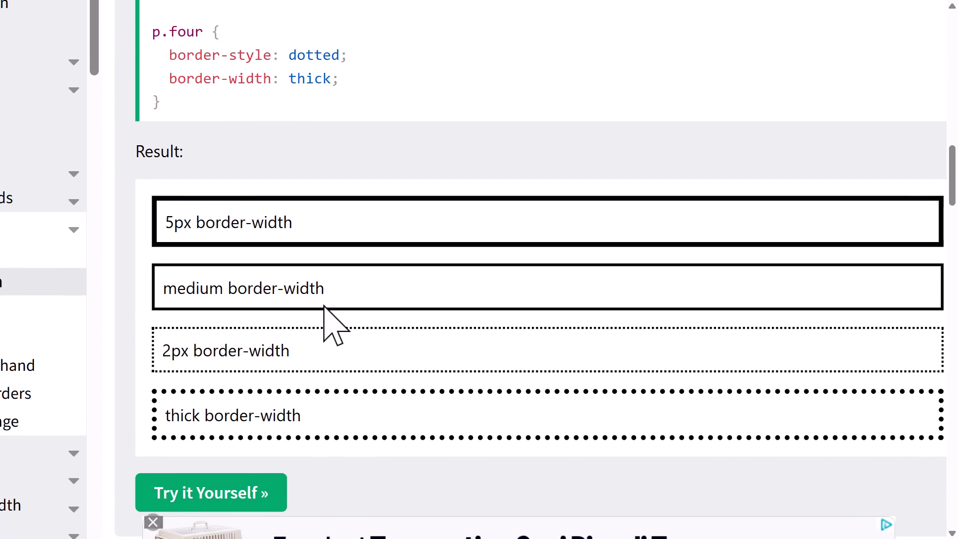
{"action": "key", "text": "alt+Tab"}
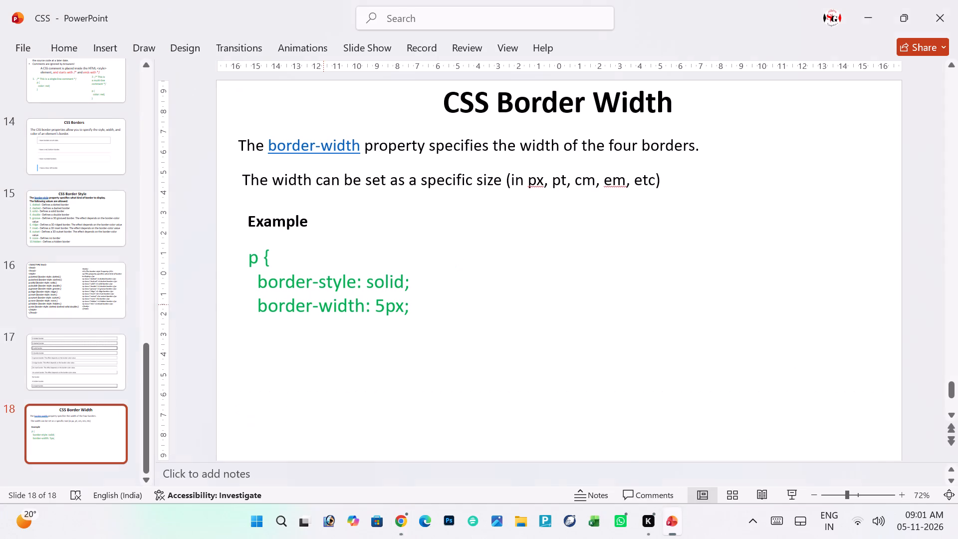
{"action": "left_click", "coordinate": [179, 208]}
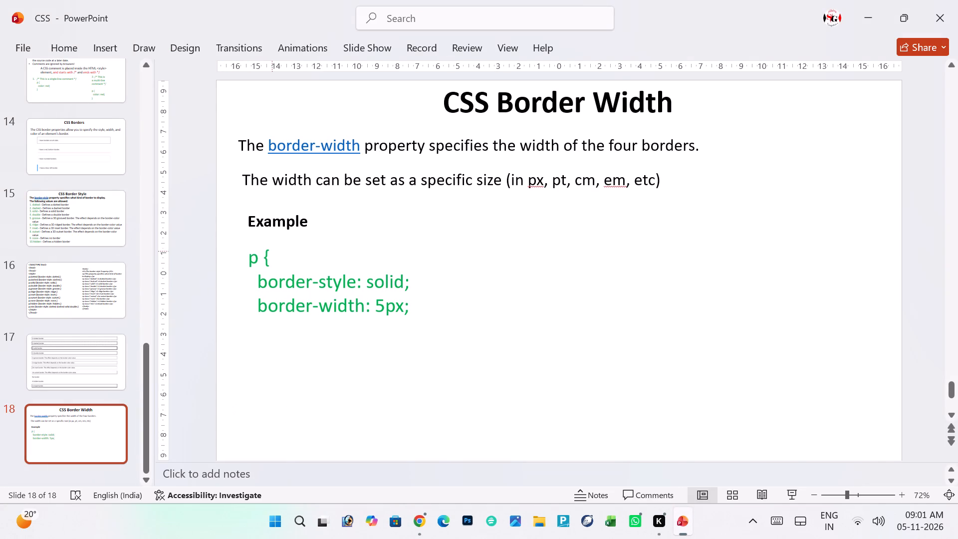
Move the green code box to the lower part of the slide and place the "Example" label just above it.
{"action": "left_click", "coordinate": [269, 282]}
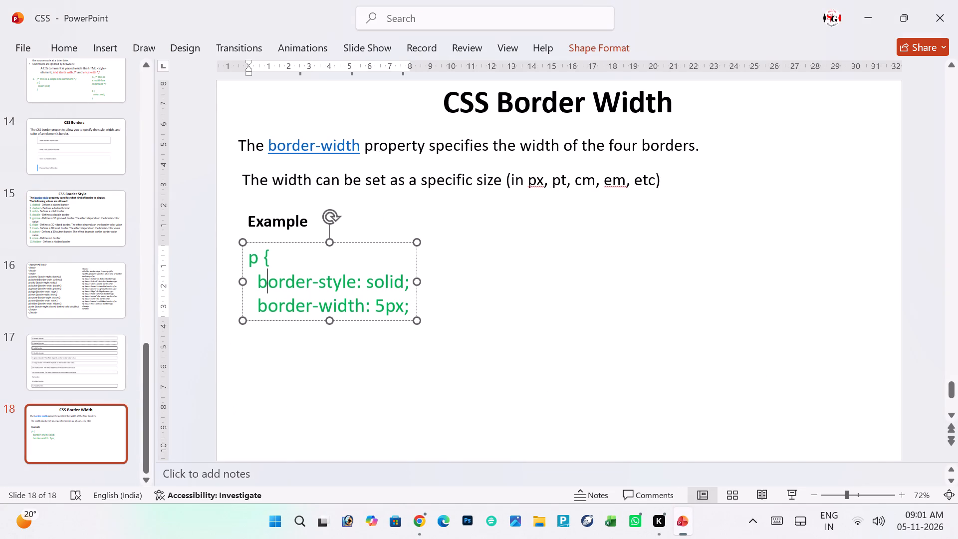
{"action": "left_click_drag", "start_coordinate": [284, 319], "coordinate": [276, 397]}
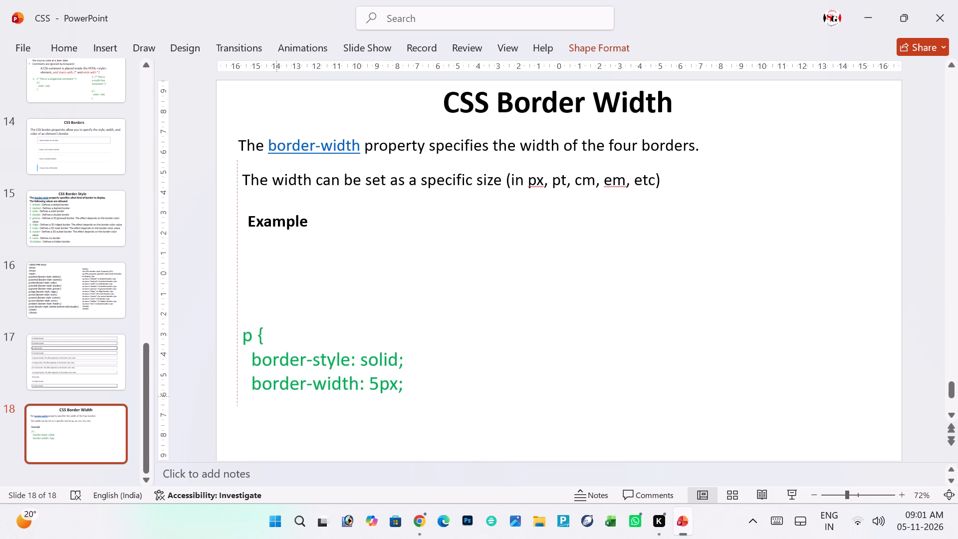
{"action": "left_click_drag", "start_coordinate": [276, 397], "coordinate": [286, 405]}
{"action": "left_click", "coordinate": [279, 212]}
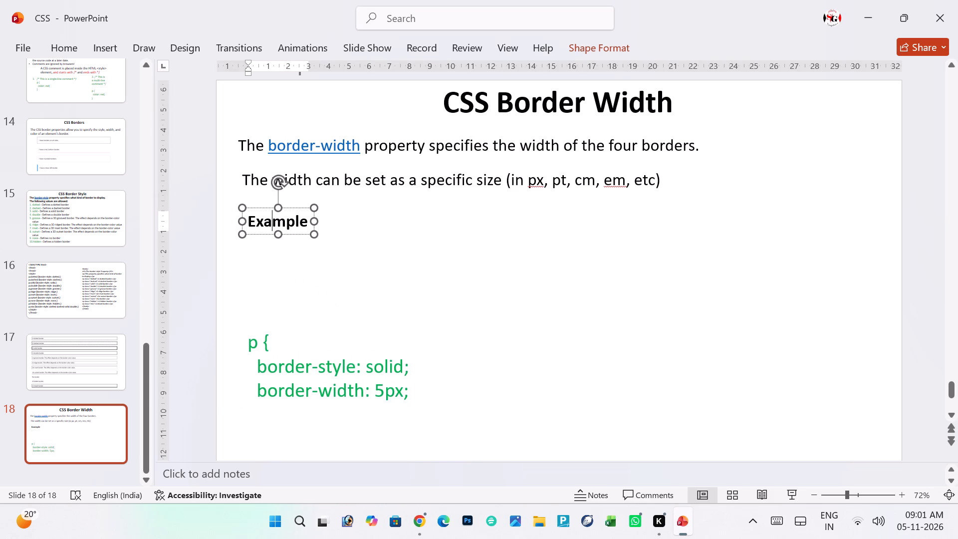
{"action": "left_click_drag", "start_coordinate": [293, 238], "coordinate": [292, 317]}
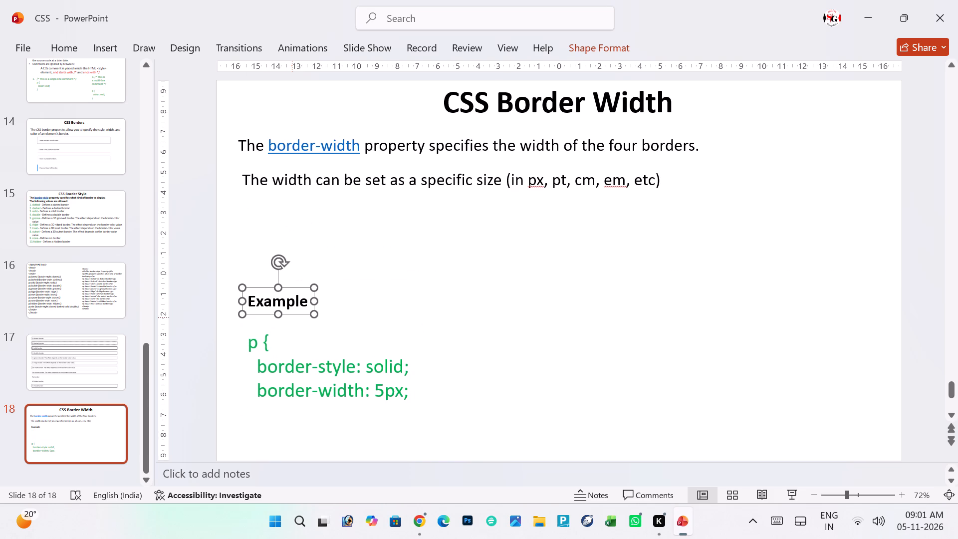
Enlarge both explanatory sentences together by two font-size steps.
{"action": "left_click", "coordinate": [324, 170]}
{"action": "left_click", "coordinate": [358, 147], "text": "shift"}
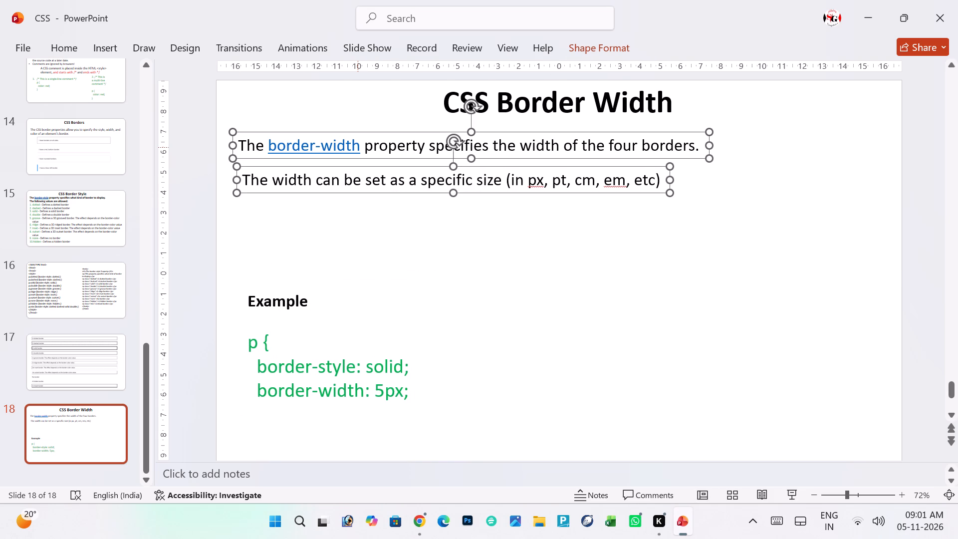
{"action": "key", "text": "ctrl+shift+period"}
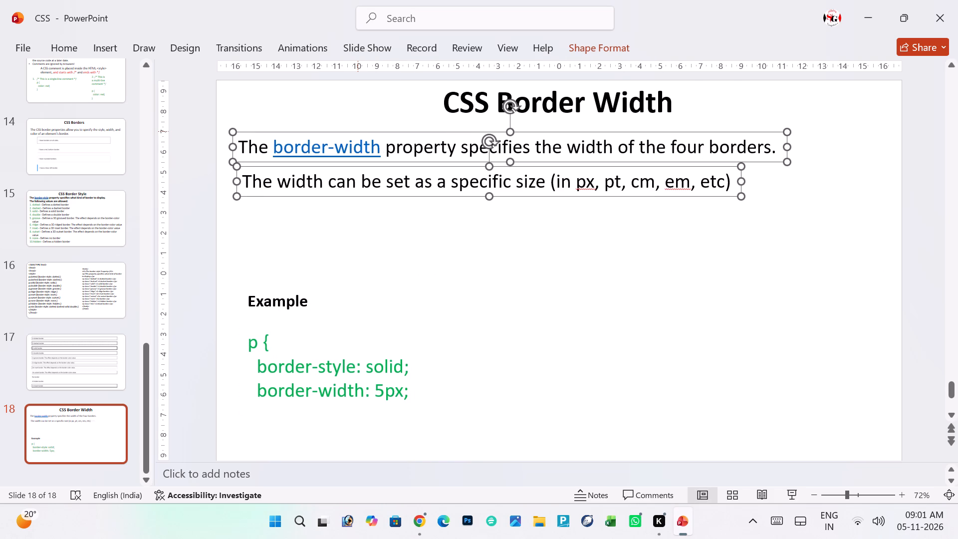
{"action": "key", "text": "ctrl+shift+period"}
{"action": "key", "text": "ctrl+shift+period"}
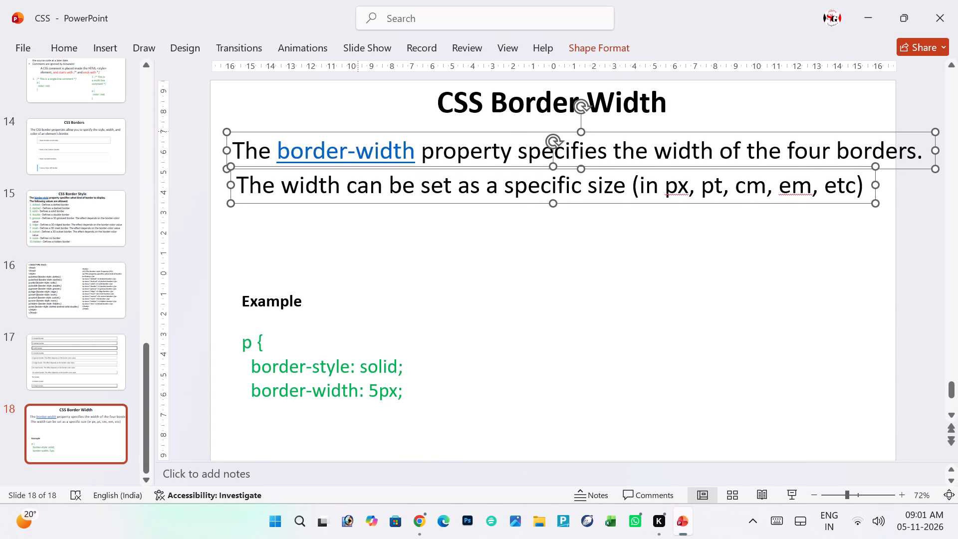
{"action": "key", "text": "ctrl+shift+comma"}
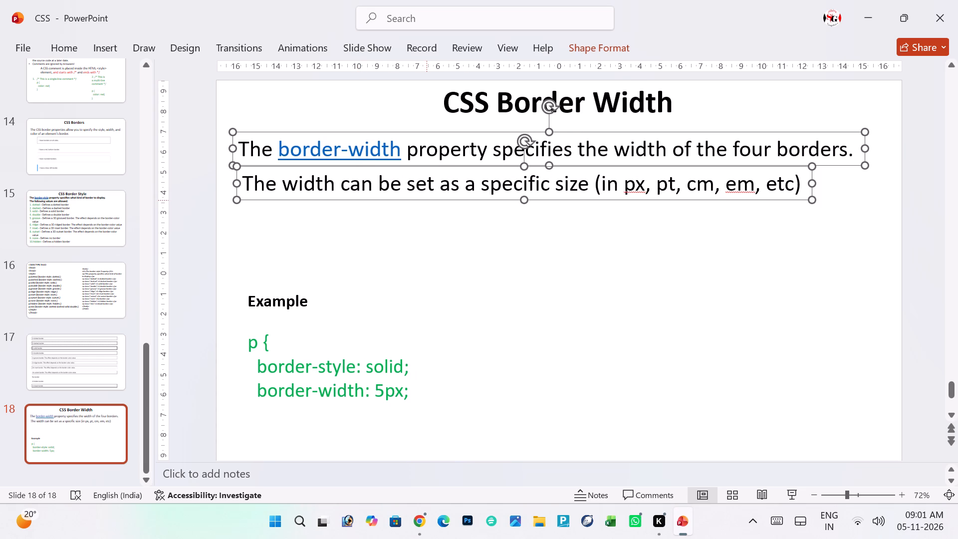
{"action": "left_click", "coordinate": [427, 200]}
{"action": "left_click", "coordinate": [423, 243]}
Move the "The width can be set" sentence down to just above the "Example" label, aligned with the first sentence's starting edge.
{"action": "left_click", "coordinate": [443, 180]}
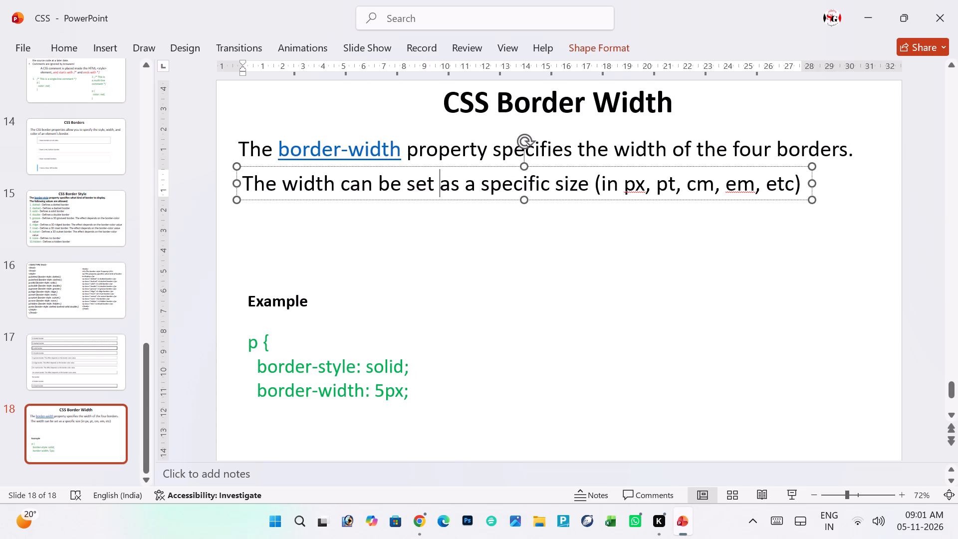
{"action": "left_click_drag", "start_coordinate": [447, 201], "coordinate": [447, 219]}
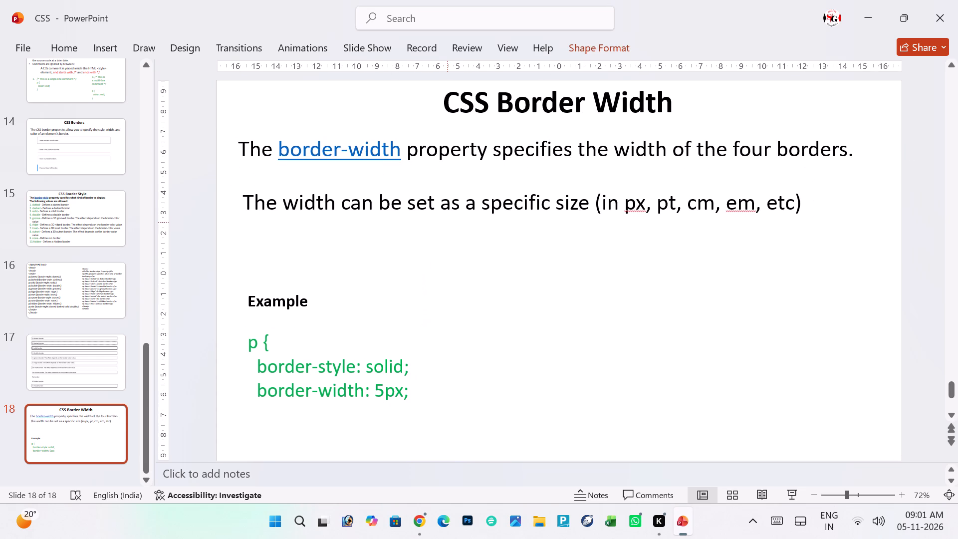
{"action": "left_click_drag", "start_coordinate": [447, 219], "coordinate": [484, 207]}
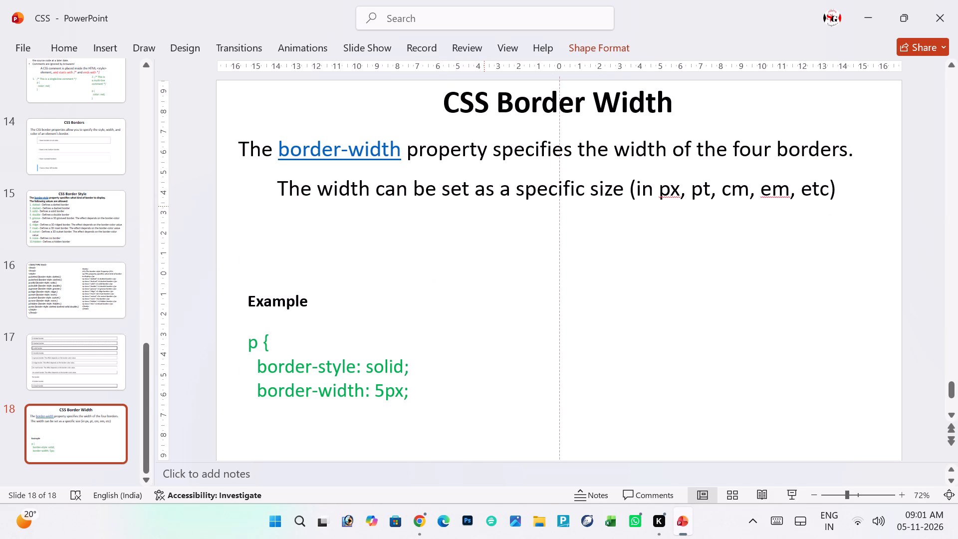
{"action": "left_click_drag", "start_coordinate": [484, 207], "coordinate": [479, 217]}
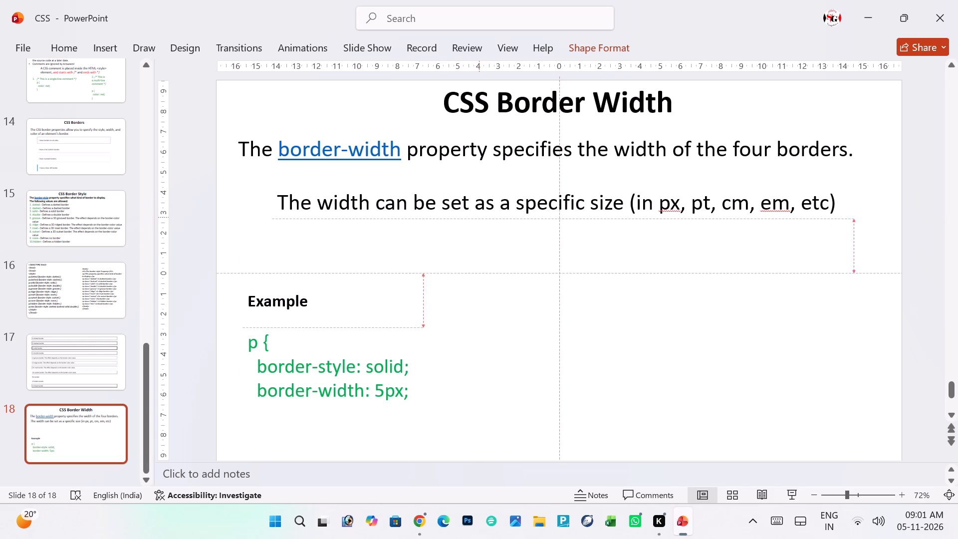
{"action": "left_click_drag", "start_coordinate": [479, 217], "coordinate": [479, 214]}
{"action": "left_click_drag", "start_coordinate": [479, 214], "coordinate": [438, 258]}
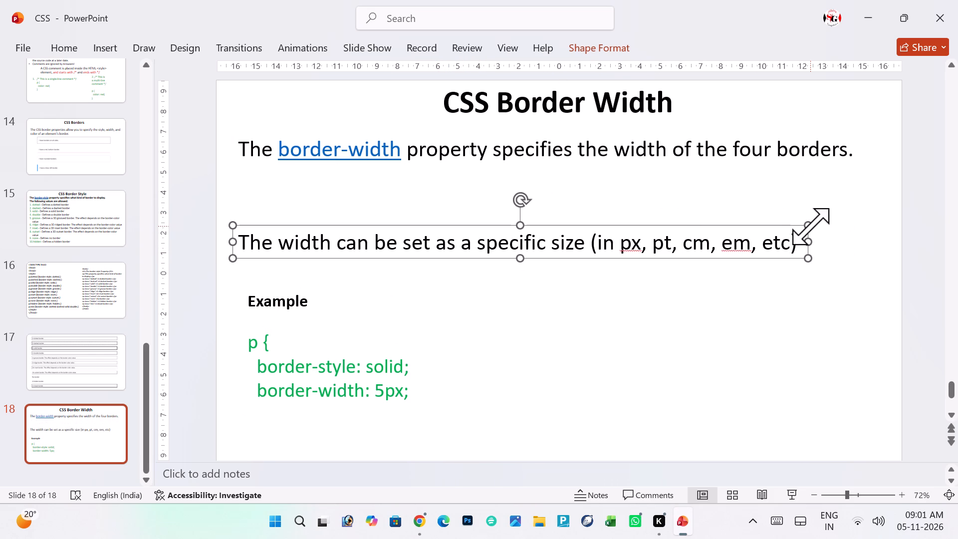
Widen the second sentence's box slightly, enlarge its text by two font-size steps, and raise it clear of the "Example" label.
{"action": "left_click_drag", "start_coordinate": [810, 226], "coordinate": [819, 223]}
{"action": "key", "text": "ctrl+shift+period"}
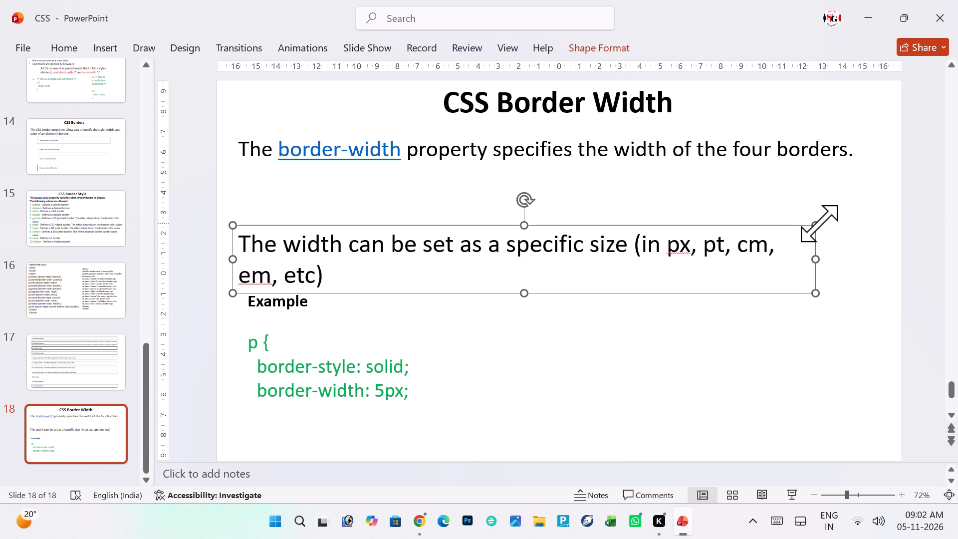
{"action": "key", "text": "ctrl+shift+period"}
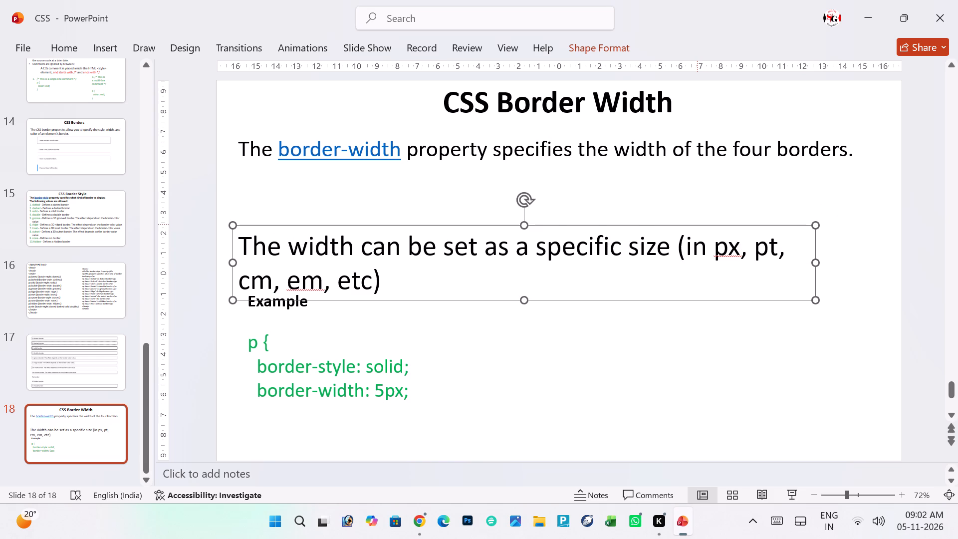
{"action": "left_click_drag", "start_coordinate": [697, 223], "coordinate": [698, 209]}
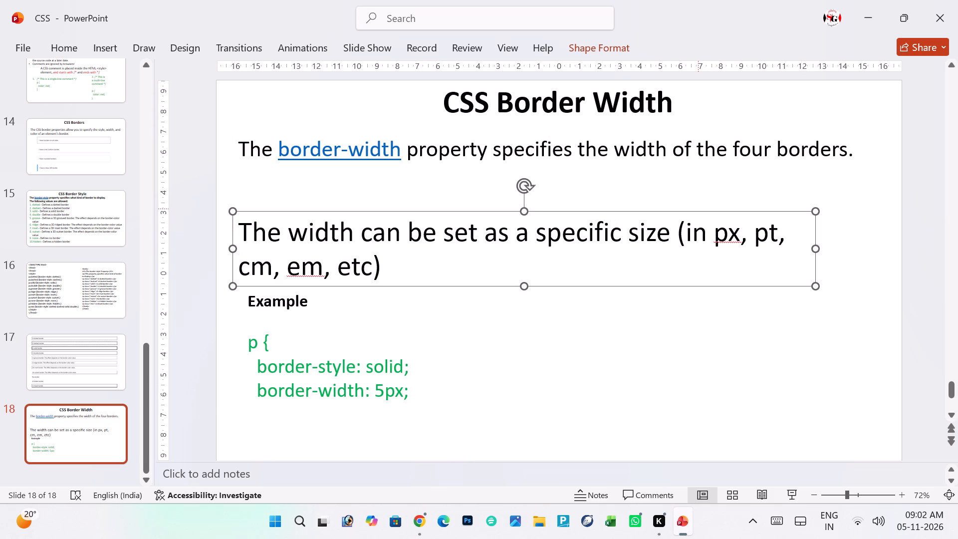
Widen the border-width sentence's box slightly and enlarge its text by two font-size steps.
{"action": "left_click", "coordinate": [512, 134]}
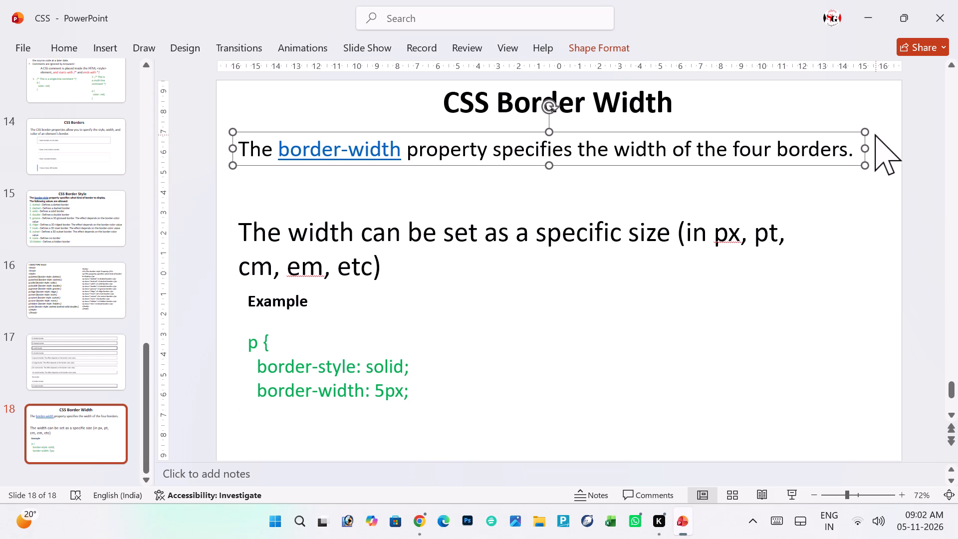
{"action": "left_click_drag", "start_coordinate": [866, 132], "coordinate": [877, 132]}
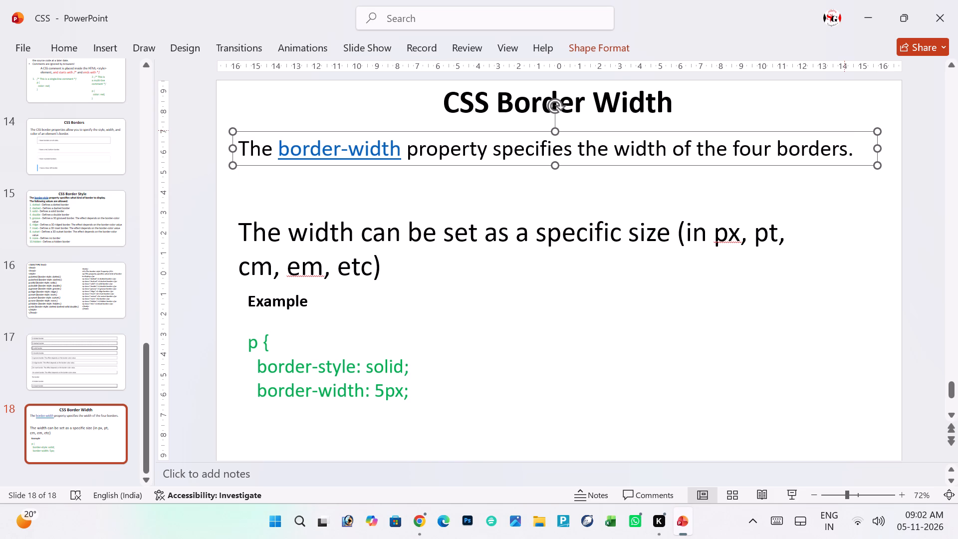
{"action": "left_click", "coordinate": [844, 130]}
{"action": "key", "text": "ctrl+shift+period"}
{"action": "key", "text": "ctrl+shift+period"}
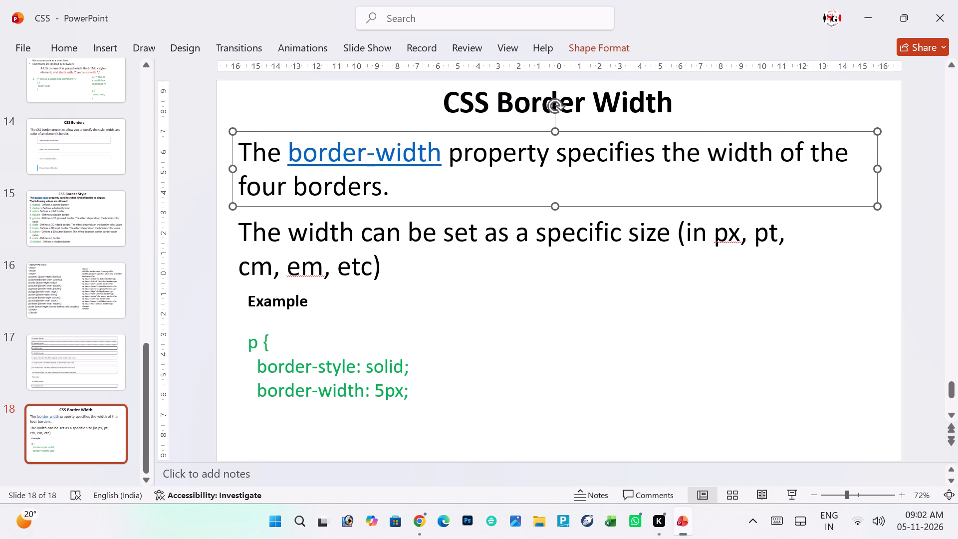
{"action": "left_click", "coordinate": [208, 128]}
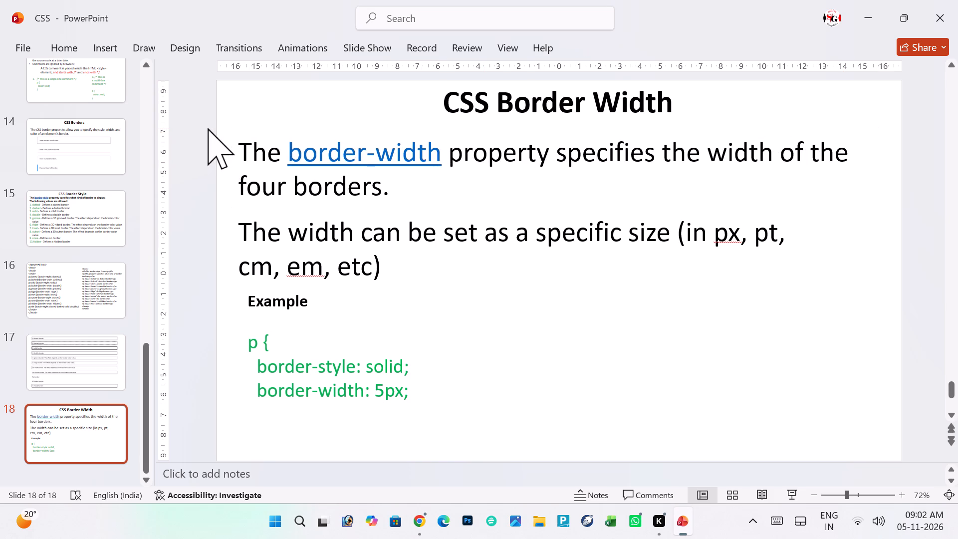
Save the presentation.
{"action": "key", "text": "ctrl+s"}
Switch to the browser and open the W3Schools Border Color page at its CSS Border Color explanation.
{"action": "key", "text": "alt+Tab"}
{"action": "scroll", "coordinate": [141, 192], "scroll_direction": "right", "scroll_amount": 3}
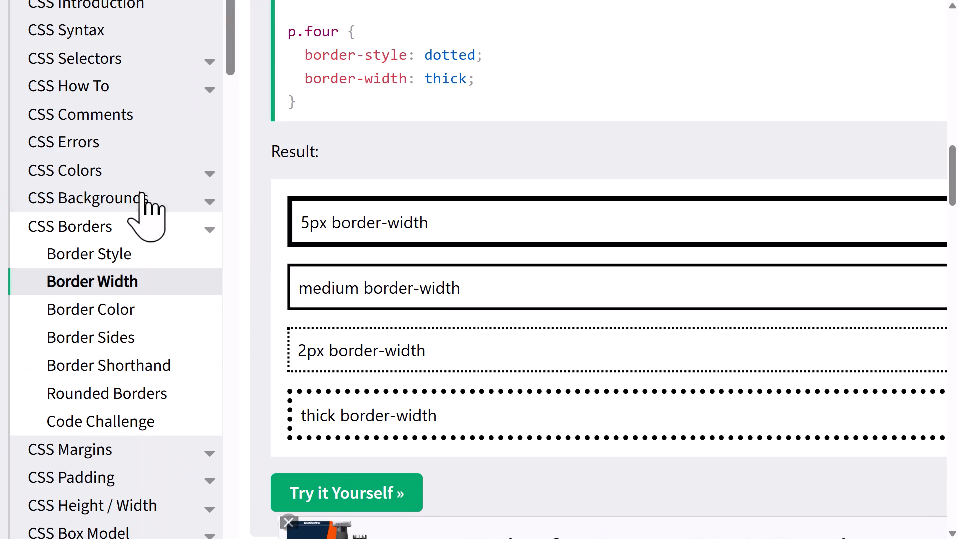
{"action": "left_click", "coordinate": [107, 308]}
{"action": "scroll", "coordinate": [403, 225], "scroll_direction": "down", "scroll_amount": 1}
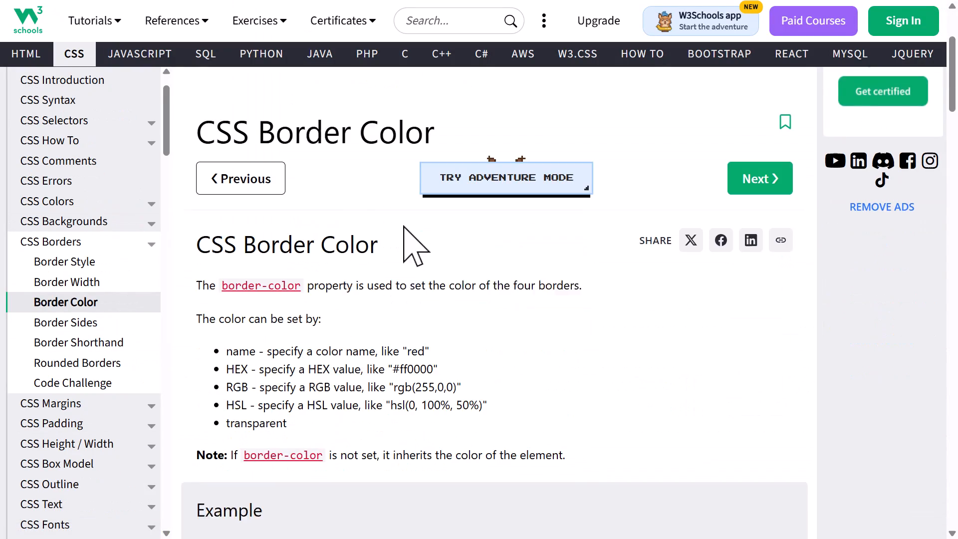
{"action": "scroll", "coordinate": [403, 225], "scroll_direction": "down", "scroll_amount": 2}
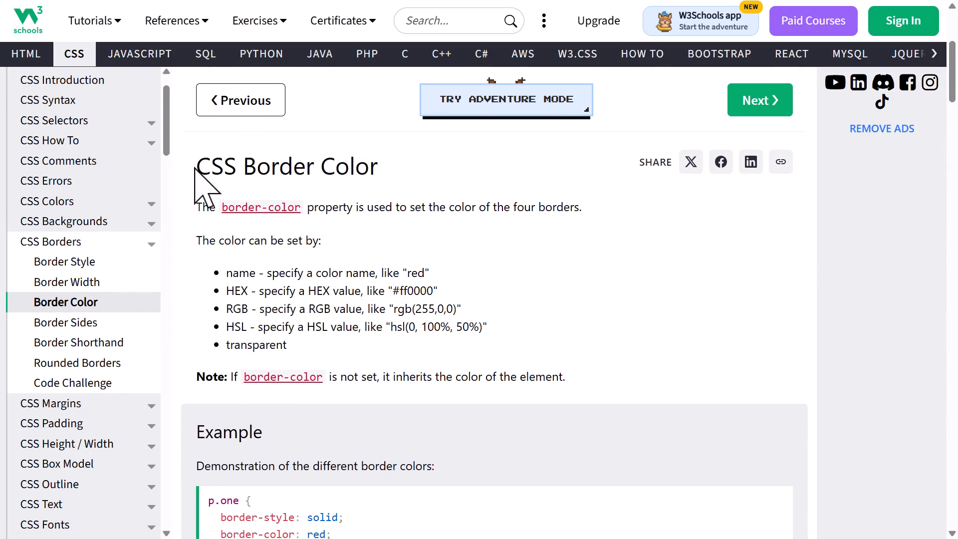
Copy the "CSS Border Color" heading from the W3Schools page.
{"action": "left_click_drag", "start_coordinate": [201, 166], "coordinate": [597, 215]}
{"action": "left_click", "coordinate": [385, 167]}
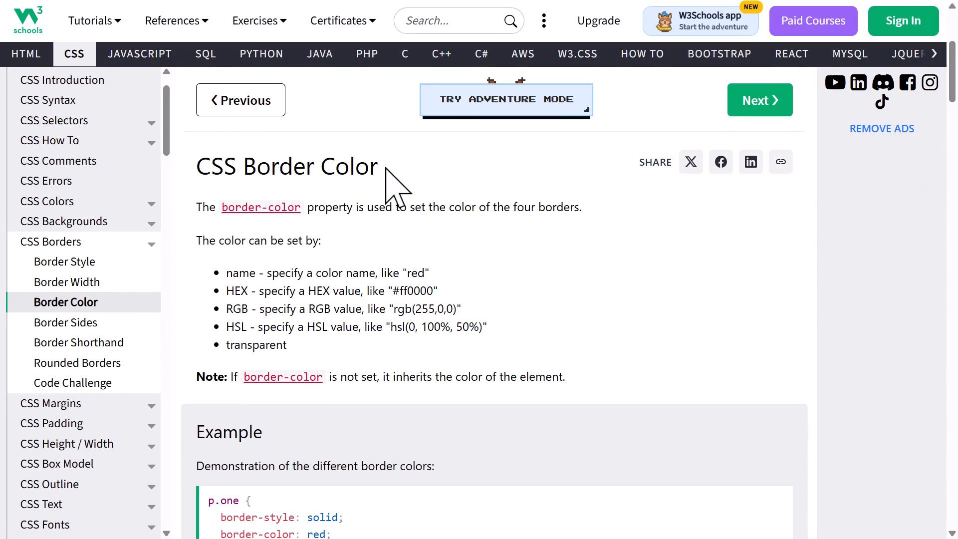
{"action": "left_click_drag", "start_coordinate": [375, 166], "coordinate": [167, 166]}
{"action": "left_click", "coordinate": [167, 166]}
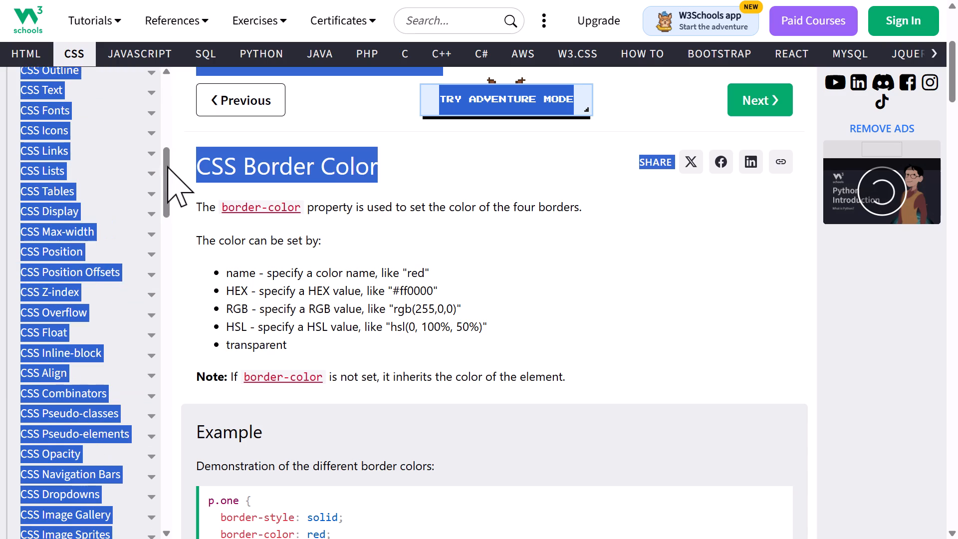
{"action": "left_click", "coordinate": [202, 166]}
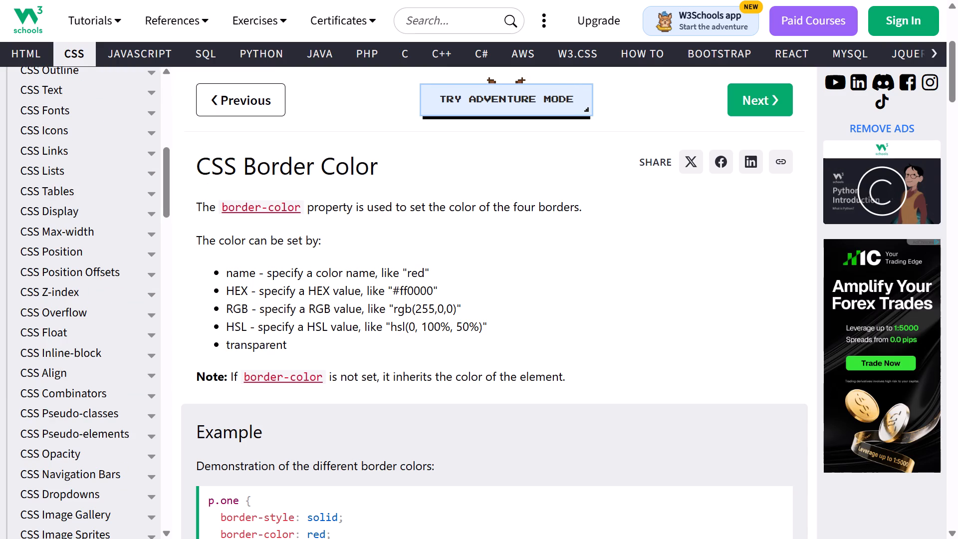
{"action": "left_click_drag", "start_coordinate": [198, 163], "coordinate": [388, 165]}
{"action": "key", "text": "ctrl+c"}
Switch to the PowerPoint presentation, add a slide after slide 18, and delete its title and content placeholders.
{"action": "key", "text": "alt+Tab"}
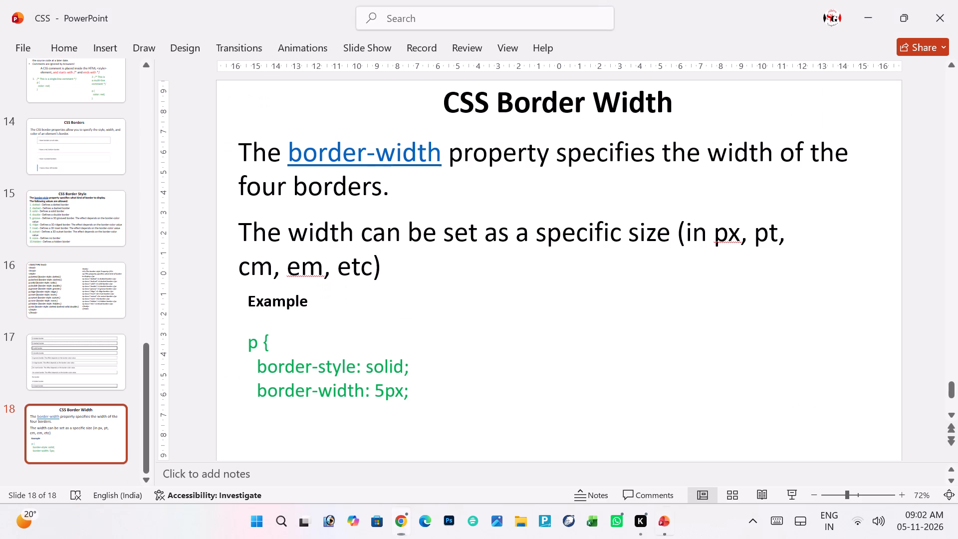
{"action": "left_click", "coordinate": [192, 201]}
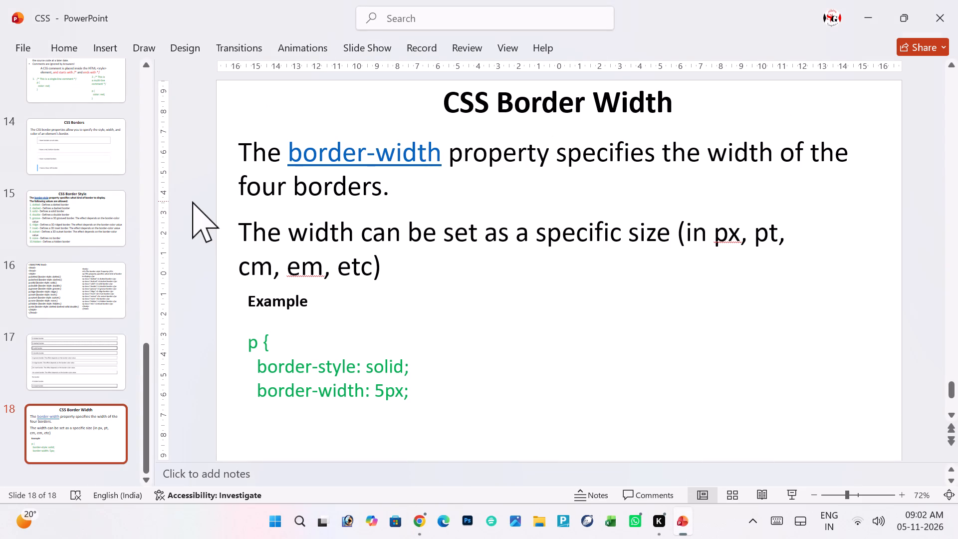
{"action": "key", "text": "ctrl+m"}
{"action": "left_click", "coordinate": [417, 98]}
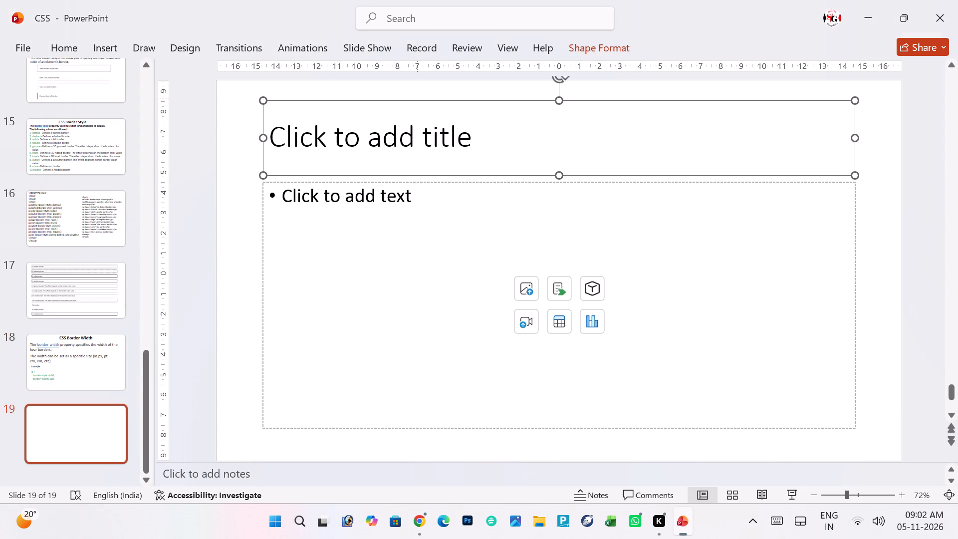
{"action": "key", "text": "Delete"}
{"action": "left_click", "coordinate": [478, 176]}
{"action": "key", "text": "Delete"}
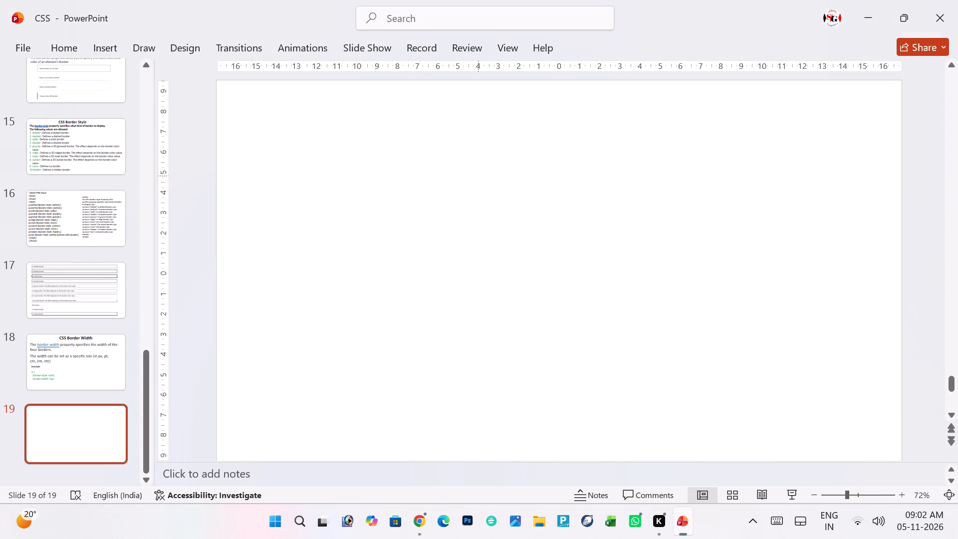
Paste the "CSS Border Color" heading into a new text box near the slide's top edge, without the trailing blank line.
{"action": "double_click", "coordinate": [481, 91]}
{"action": "key", "text": "ctrl+v"}
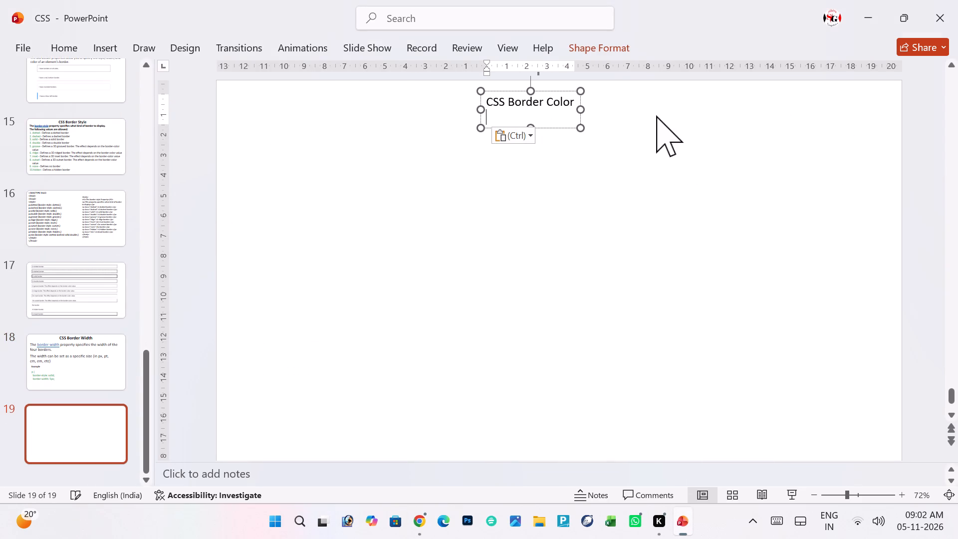
{"action": "key", "text": "BackSpace"}
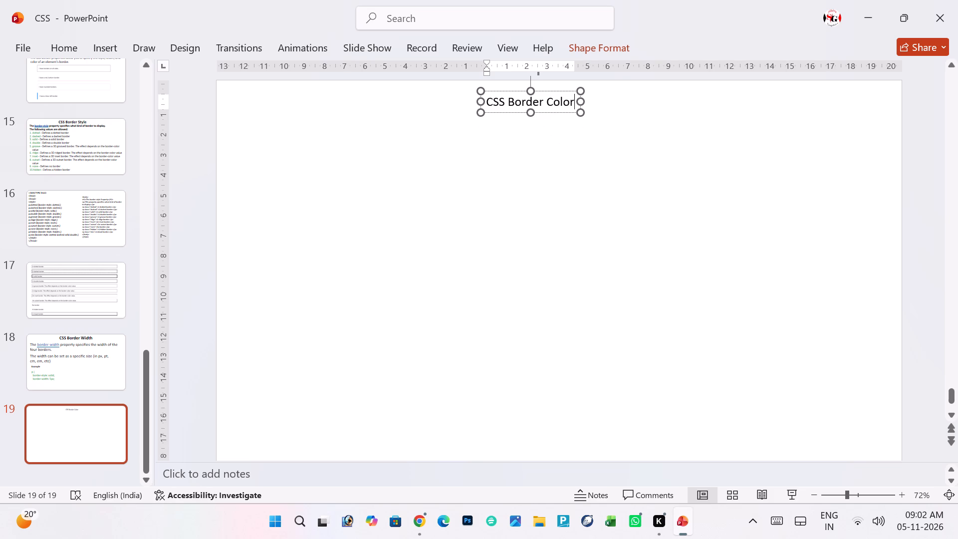
Enlarge the heading by six font-size steps, make it bold, and centre it roughly along the slide's top.
{"action": "left_click", "coordinate": [548, 113]}
{"action": "key", "text": "ctrl+shift+period"}
{"action": "key", "text": "ctrl+shift+period"}
{"action": "key", "text": "ctrl+shift+period"}
{"action": "key", "text": "ctrl+shift+period"}
{"action": "key", "text": "ctrl+shift+period"}
{"action": "key", "text": "ctrl+shift+period"}
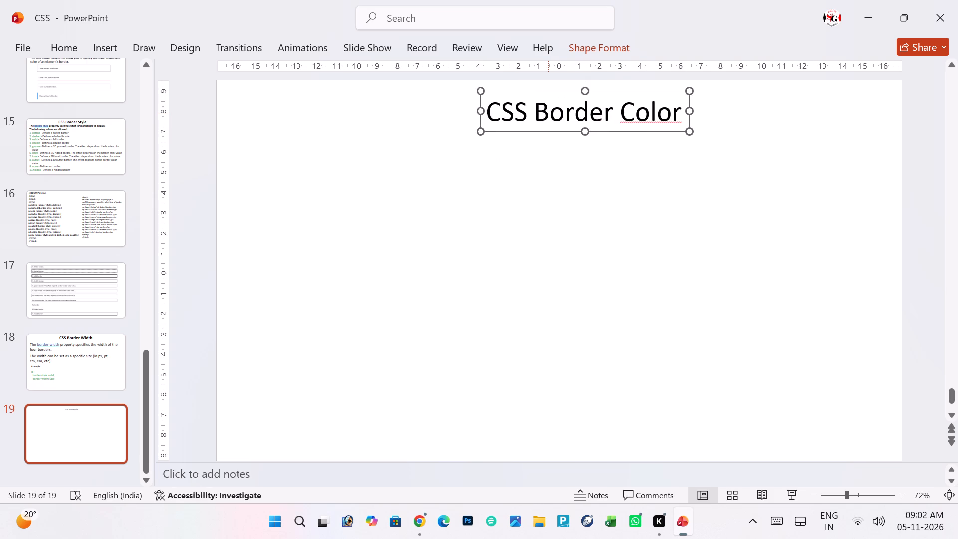
{"action": "key", "text": "ctrl+b"}
{"action": "left_click_drag", "start_coordinate": [550, 130], "coordinate": [501, 125]}
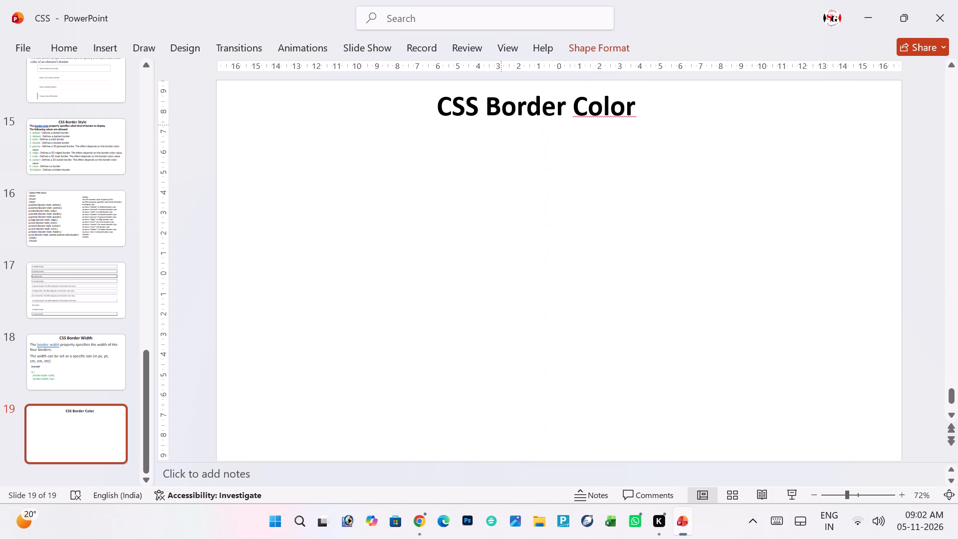
{"action": "left_click_drag", "start_coordinate": [501, 125], "coordinate": [501, 124]}
Copy the page's opening sentence about the border-color property into a new text box below the slide heading.
{"action": "double_click", "coordinate": [242, 138]}
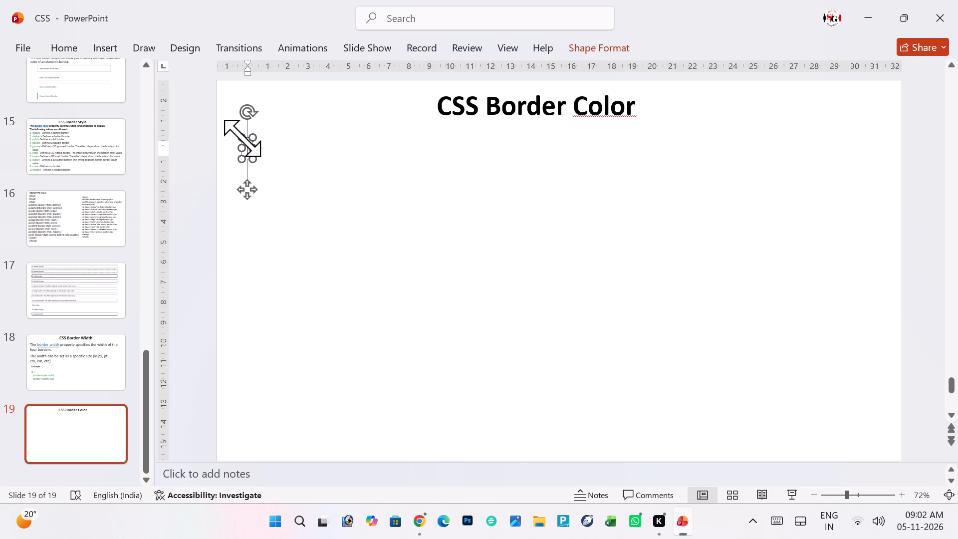
{"action": "key", "text": "alt+Tab"}
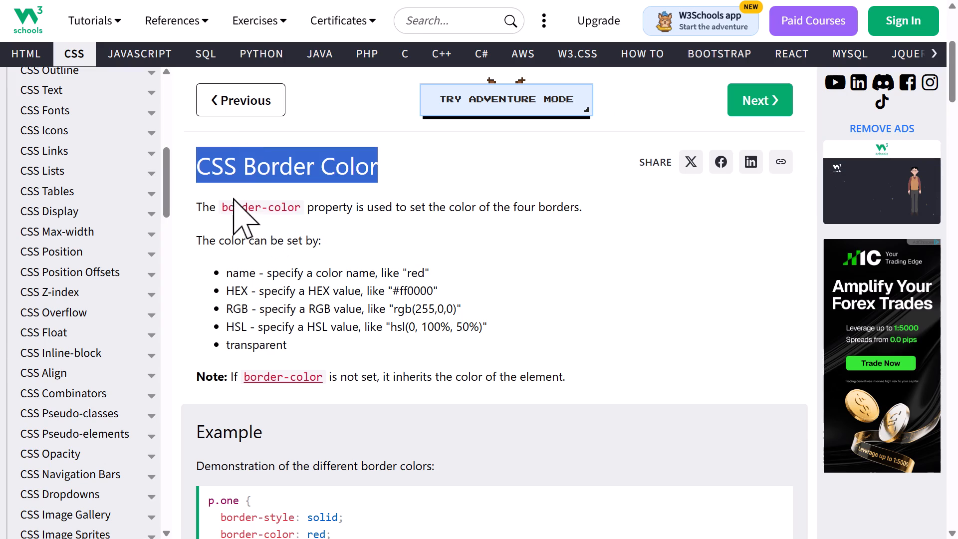
{"action": "left_click_drag", "start_coordinate": [197, 208], "coordinate": [526, 235]}
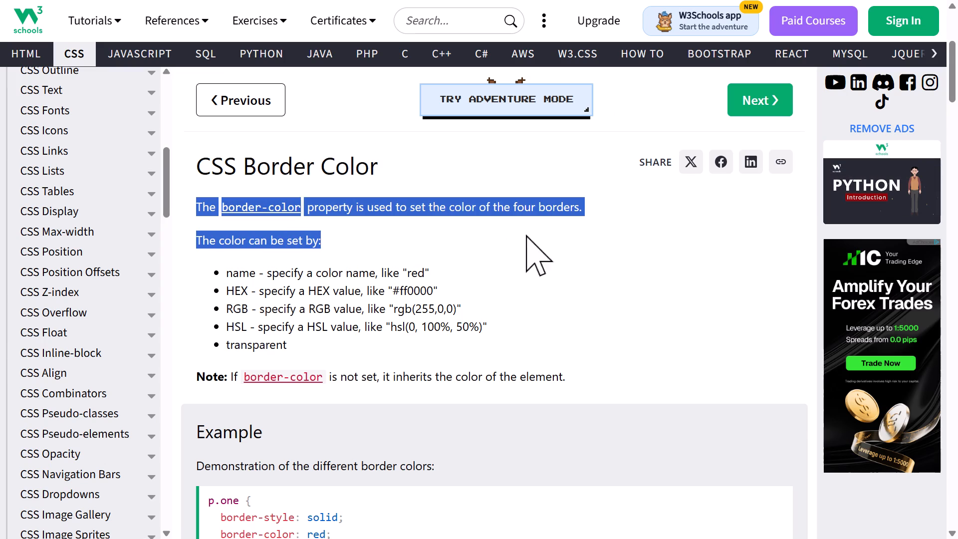
{"action": "left_click_drag", "start_coordinate": [526, 235], "coordinate": [663, 202]}
{"action": "key", "text": "ctrl+c"}
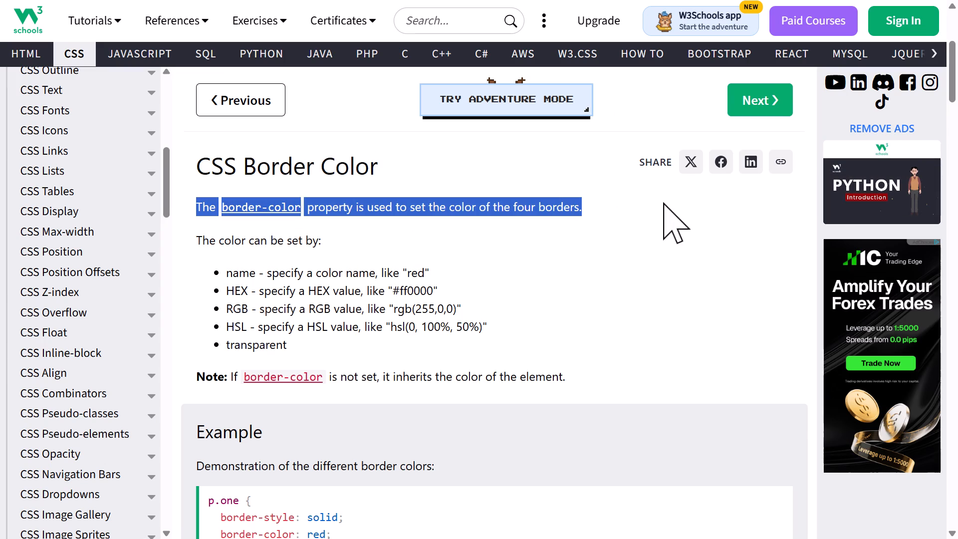
{"action": "key", "text": "alt+Tab"}
{"action": "key", "text": "ctrl+v"}
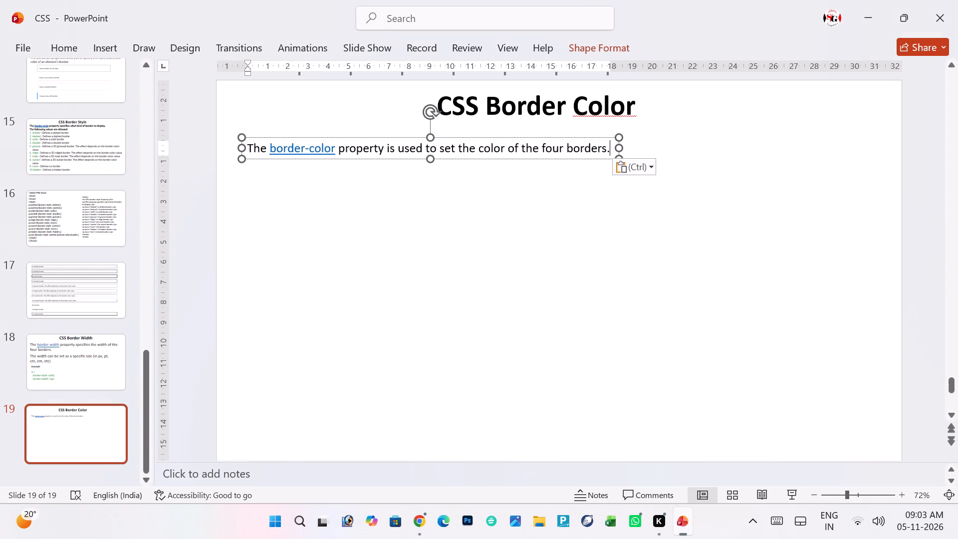
Enlarge the border-color sentence by six font-size steps and widen its box almost to the slide's right edge.
{"action": "left_click", "coordinate": [377, 159]}
{"action": "left_click_drag", "start_coordinate": [619, 137], "coordinate": [621, 137]}
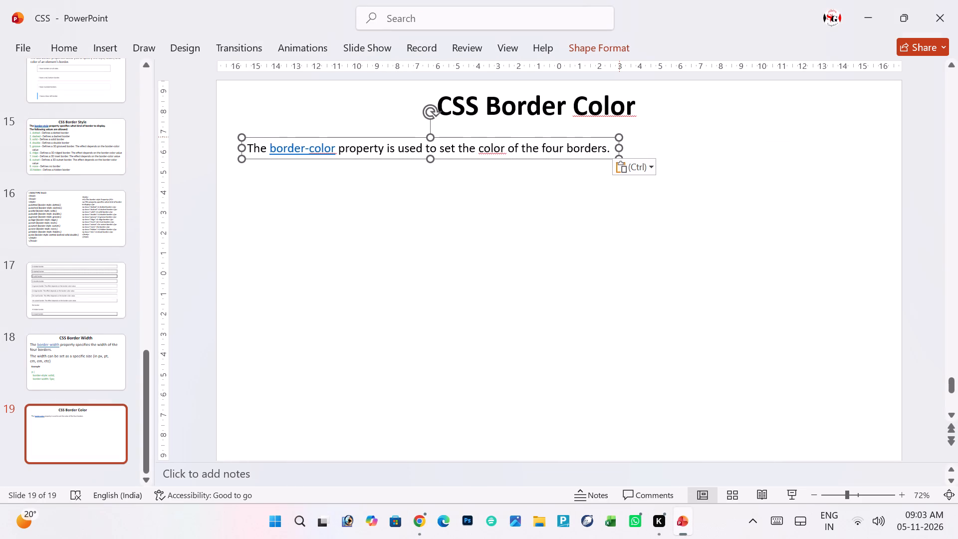
{"action": "left_click_drag", "start_coordinate": [621, 137], "coordinate": [624, 137]}
{"action": "key", "text": "ctrl+shift+period"}
{"action": "key", "text": "ctrl+shift+period"}
{"action": "key", "text": "ctrl+shift+period"}
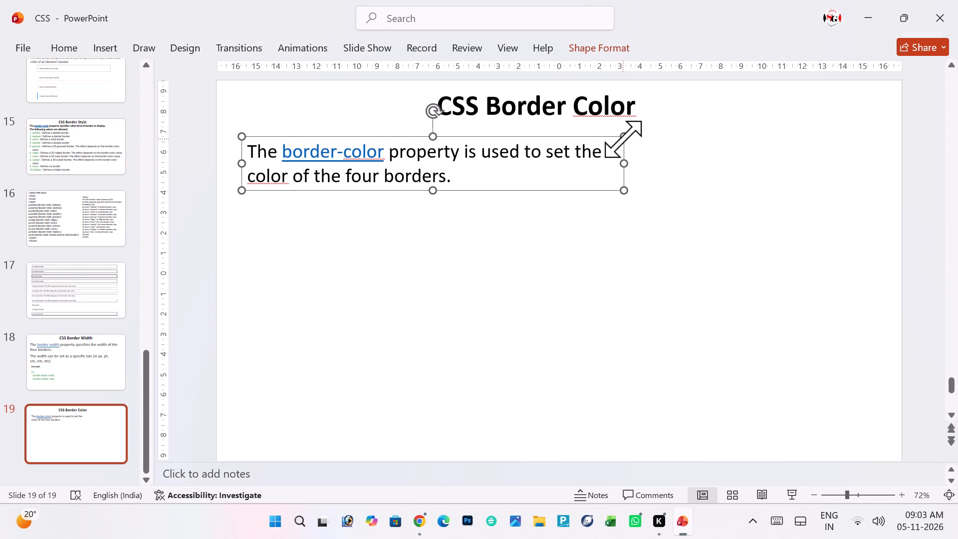
{"action": "left_click_drag", "start_coordinate": [623, 138], "coordinate": [892, 137]}
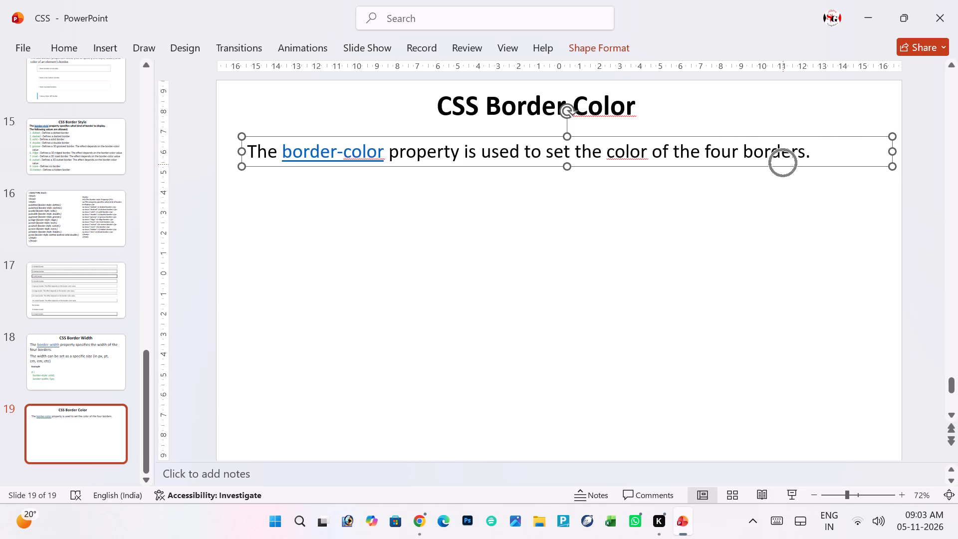
{"action": "left_click", "coordinate": [783, 165]}
{"action": "key", "text": "ctrl+shift+period"}
{"action": "key", "text": "ctrl+shift+period"}
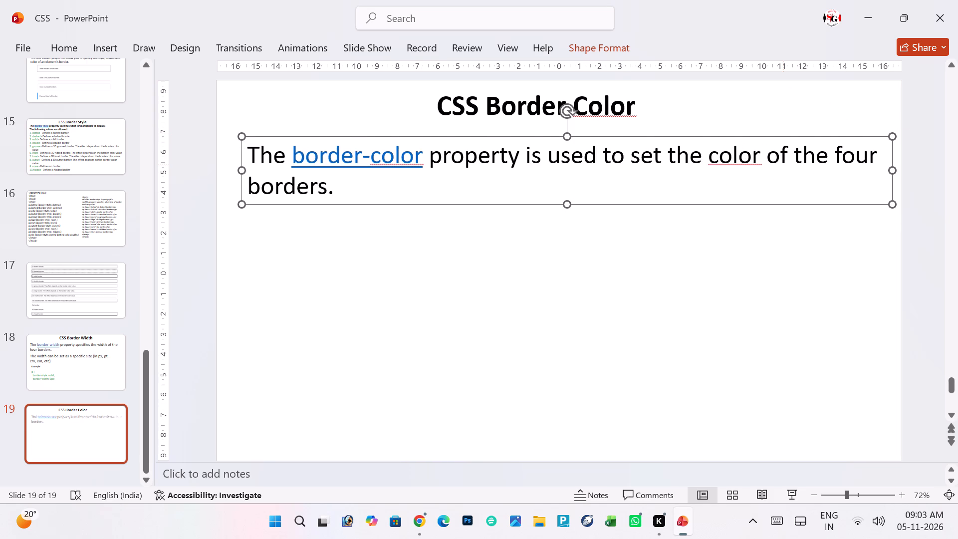
{"action": "key", "text": "ctrl+shift+period"}
{"action": "left_click", "coordinate": [328, 284]}
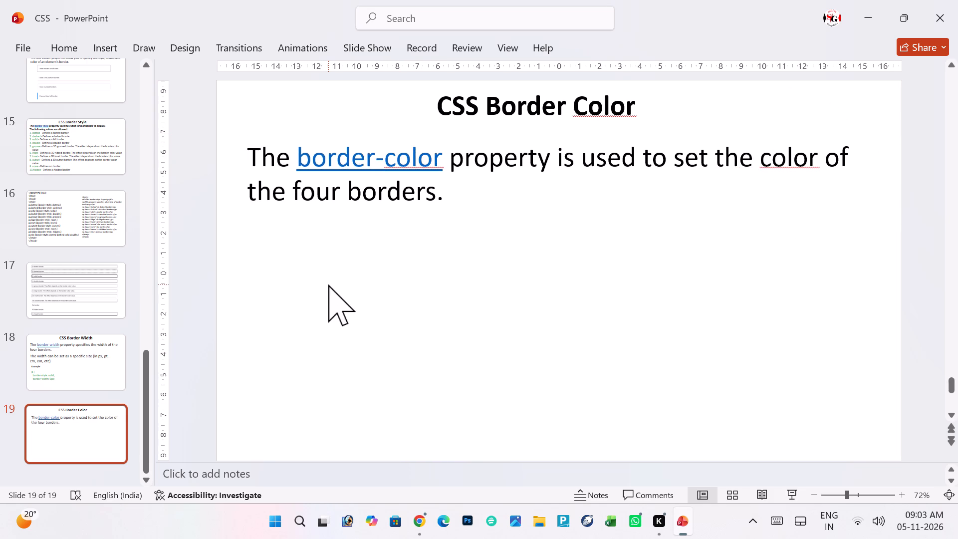
Copy the page's "Example" heading into a new text box below the border-color sentence, without the trailing blank line.
{"action": "key", "text": "alt+Tab"}
{"action": "scroll", "coordinate": [285, 292], "scroll_direction": "down", "scroll_amount": 2}
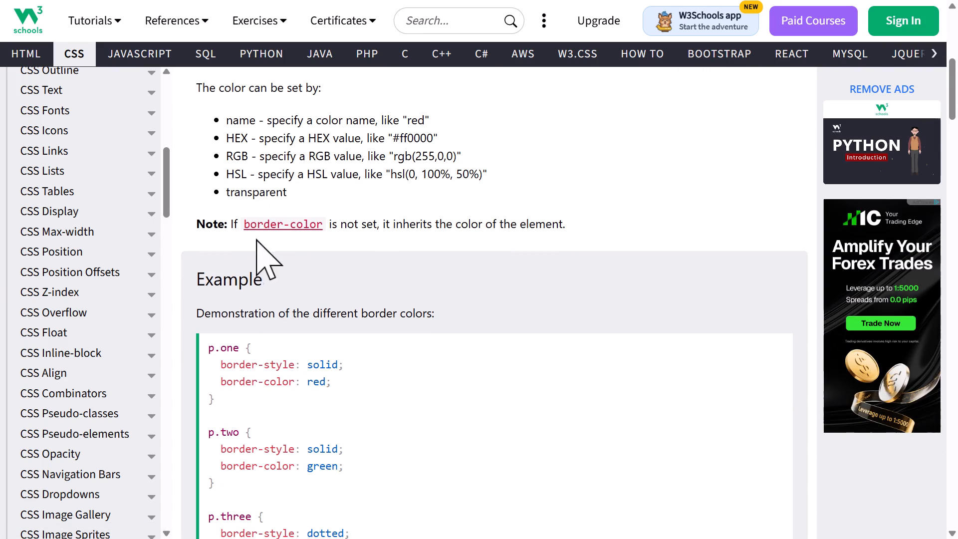
{"action": "scroll", "coordinate": [241, 222], "scroll_direction": "down", "scroll_amount": 1}
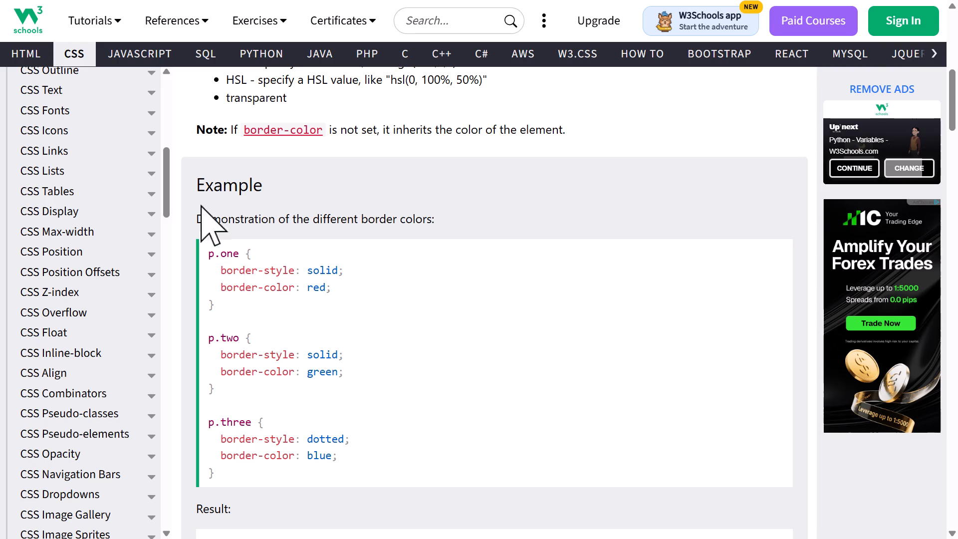
{"action": "left_click_drag", "start_coordinate": [195, 183], "coordinate": [268, 184]}
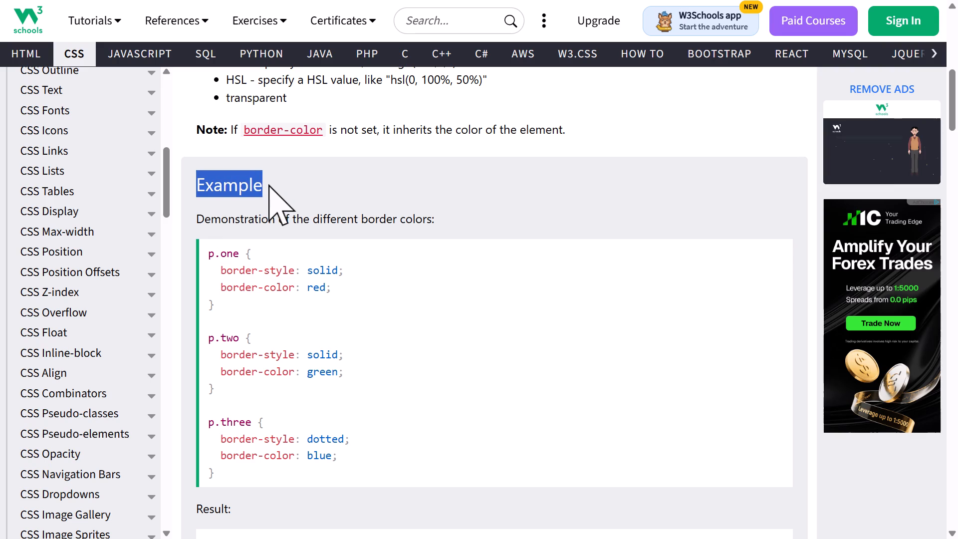
{"action": "key", "text": "ctrl+c"}
{"action": "key", "text": "alt+Tab"}
{"action": "left_click", "coordinate": [242, 262]}
{"action": "left_click_drag", "start_coordinate": [242, 262], "coordinate": [343, 277]}
{"action": "key", "text": "ctrl+v"}
{"action": "key", "text": "BackSpace"}
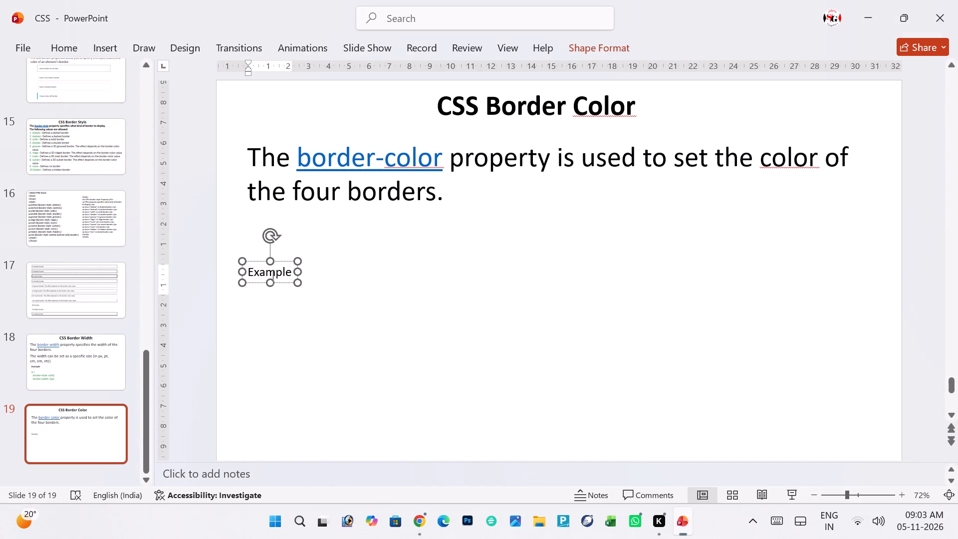
Enlarge the "Example" label by two font-size steps, make it bold, and move it up beneath the sentence, aligned with its left edge.
{"action": "left_click", "coordinate": [255, 280]}
{"action": "key", "text": "ctrl+shift+period"}
{"action": "key", "text": "ctrl+shift+period"}
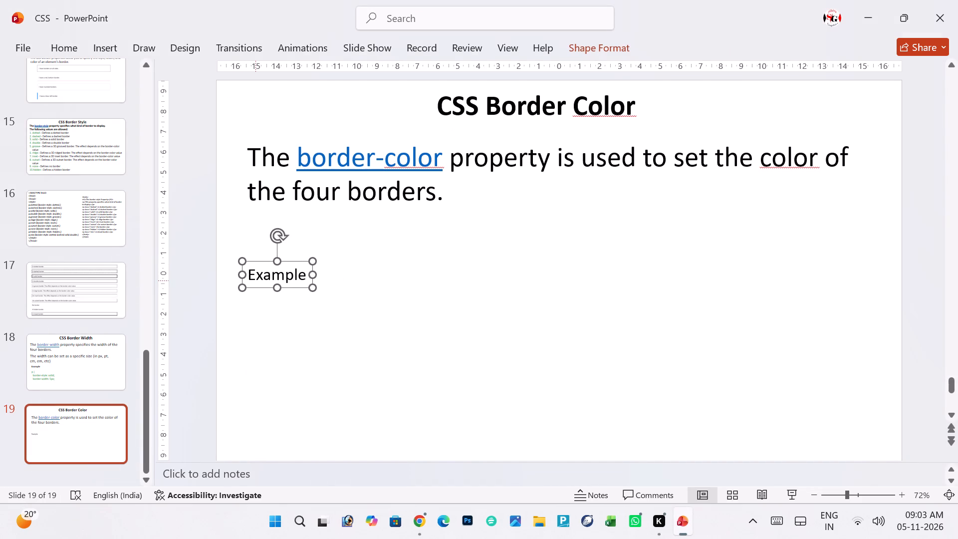
{"action": "key", "text": "ctrl+v"}
{"action": "key", "text": "ctrl+z"}
{"action": "key", "text": "ctrl+b"}
{"action": "left_click_drag", "start_coordinate": [266, 287], "coordinate": [261, 255]}
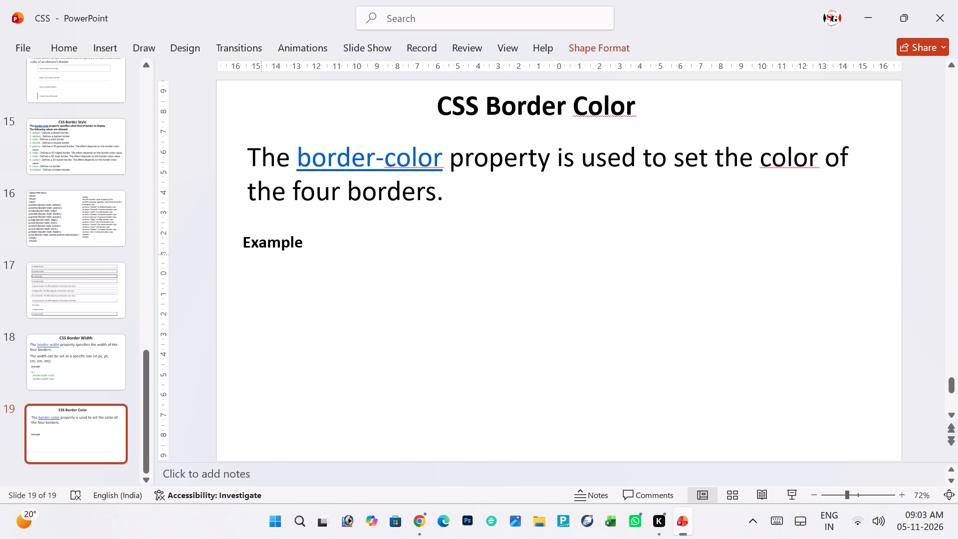
{"action": "left_click_drag", "start_coordinate": [261, 255], "coordinate": [265, 257]}
Copy the p.one rule through "border-color: red;", without its closing brace, into a new text box below the "Example" label.
{"action": "key", "text": "alt+Tab"}
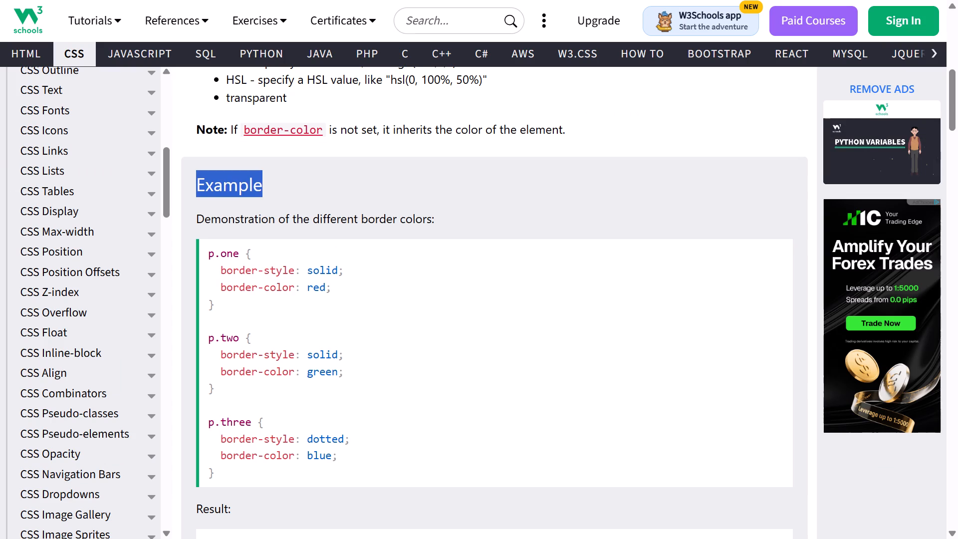
{"action": "left_click_drag", "start_coordinate": [209, 254], "coordinate": [344, 289]}
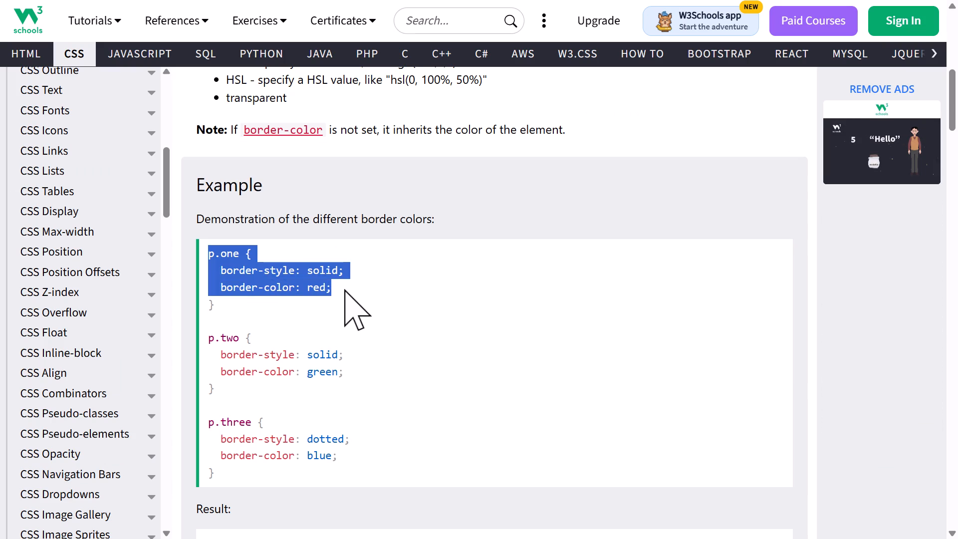
{"action": "left_click_drag", "start_coordinate": [344, 289], "coordinate": [344, 286]}
{"action": "key", "text": "ctrl+c"}
{"action": "key", "text": "alt+Tab"}
{"action": "left_click", "coordinate": [261, 282]}
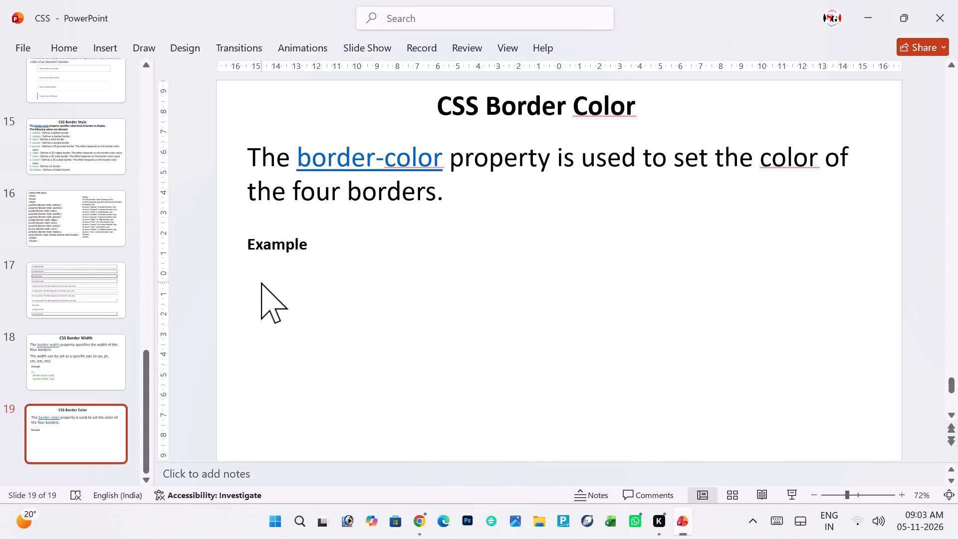
{"action": "left_click", "coordinate": [261, 282]}
{"action": "left_click_drag", "start_coordinate": [261, 282], "coordinate": [325, 306]}
{"action": "key", "text": "ctrl+v"}
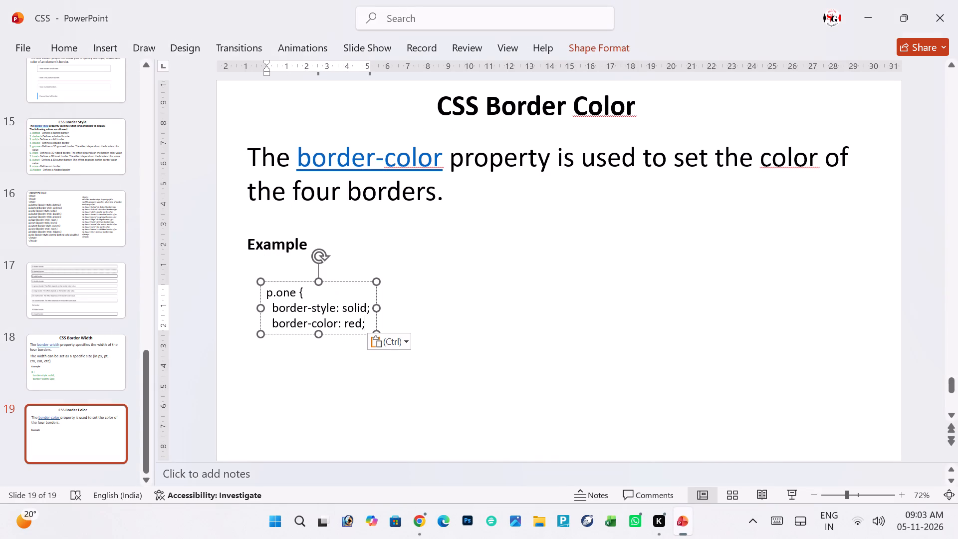
Shorten the selector in the pasted code from "p.one" to "p".
{"action": "left_click", "coordinate": [295, 291]}
{"action": "key", "text": "BackSpace"}
{"action": "key", "text": "BackSpace"}
{"action": "key", "text": "BackSpace"}
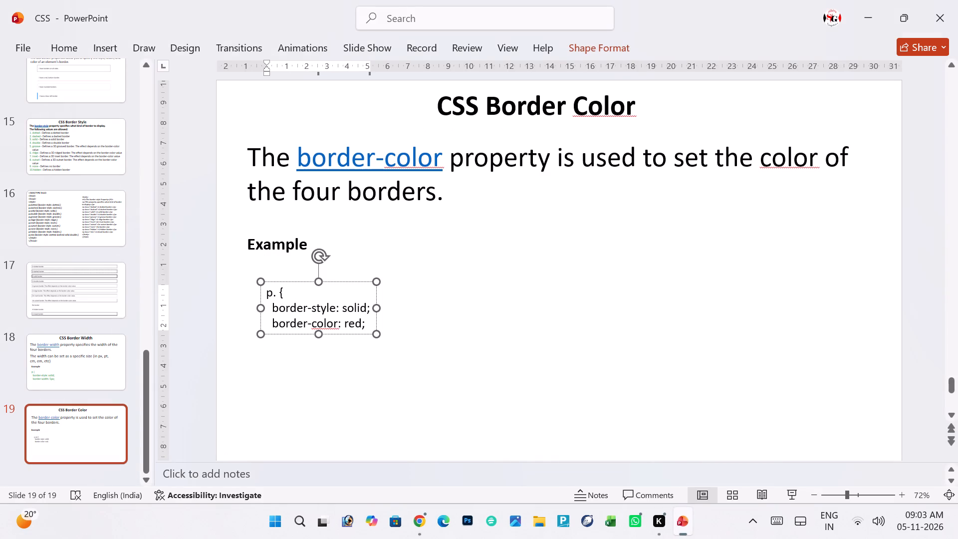
{"action": "key", "text": "BackSpace"}
Enlarge the p code text by four font-size steps to 32 and move it up closer beneath the "Example" label.
{"action": "left_click", "coordinate": [282, 281]}
{"action": "key", "text": "ctrl+shift+period"}
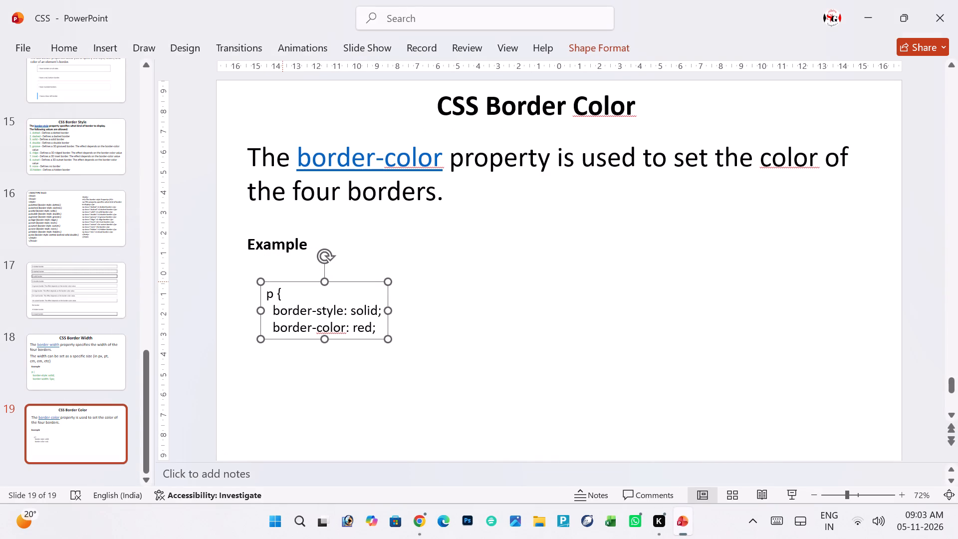
{"action": "key", "text": "ctrl+shift+period"}
{"action": "key", "text": "ctrl+shift+period"}
{"action": "key", "text": "ctrl+shift+period"}
{"action": "left_click_drag", "start_coordinate": [307, 284], "coordinate": [303, 284]}
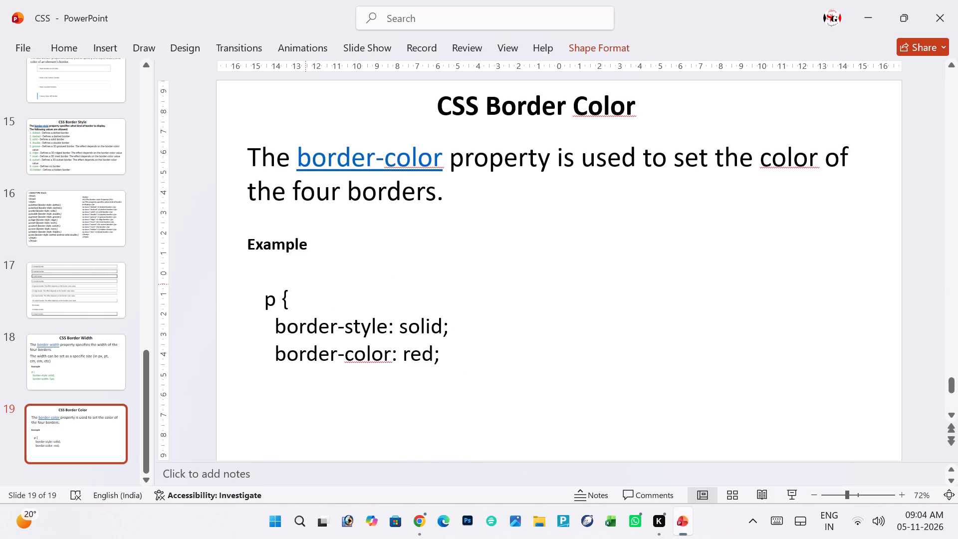
{"action": "left_click_drag", "start_coordinate": [303, 284], "coordinate": [303, 274]}
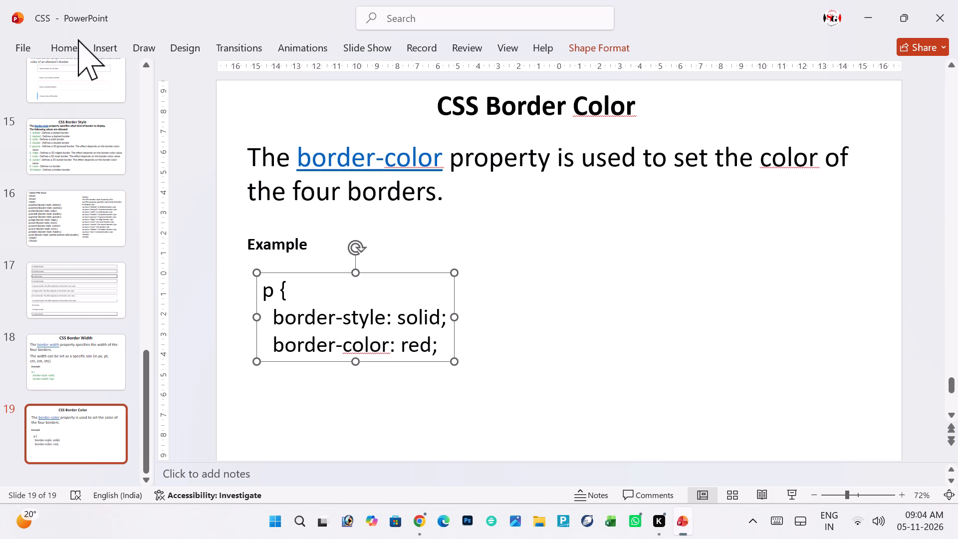
Color the code text on the CSS Border Color slide green and deselect its text box.
{"action": "left_click", "coordinate": [71, 47]}
{"action": "left_click", "coordinate": [402, 91]}
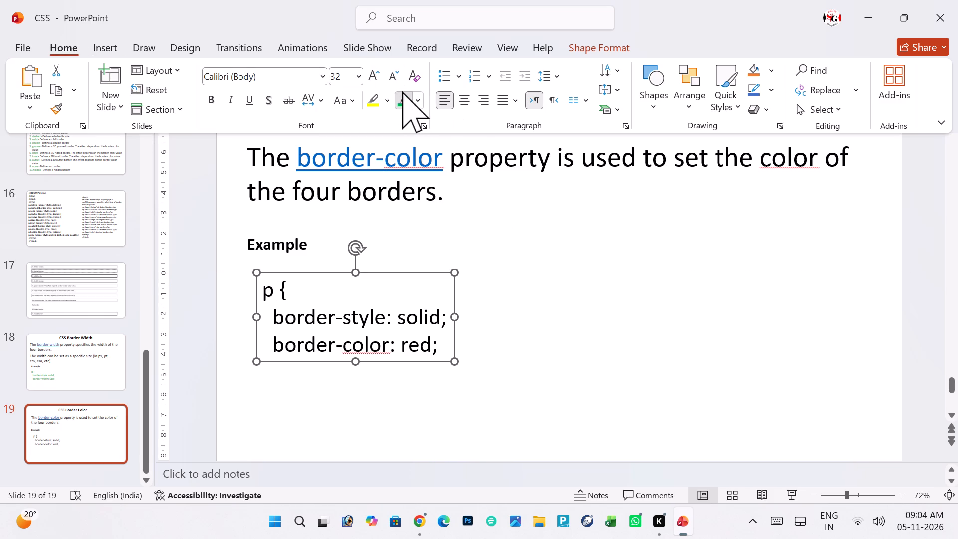
{"action": "left_click", "coordinate": [195, 204]}
{"action": "left_click", "coordinate": [195, 204]}
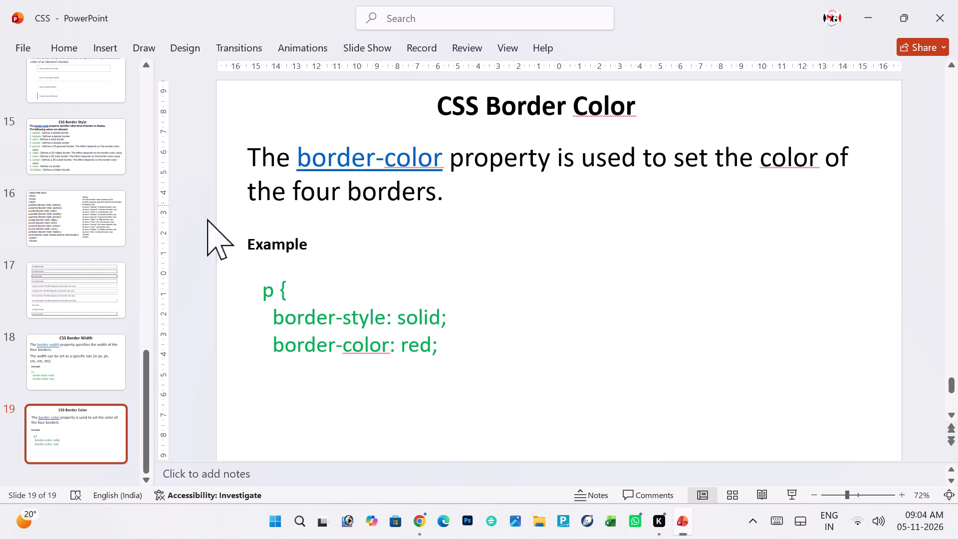
{"action": "left_click", "coordinate": [188, 213]}
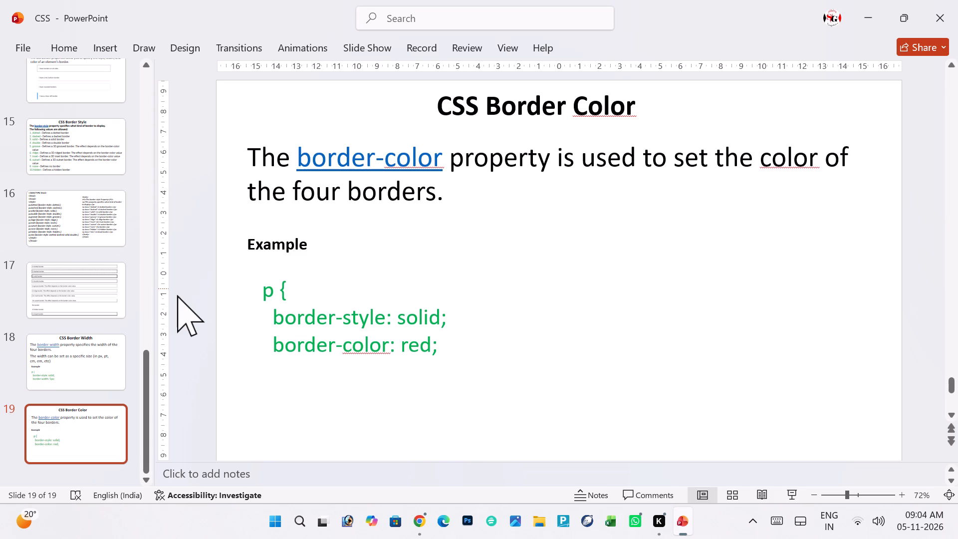
{"action": "left_click", "coordinate": [177, 295]}
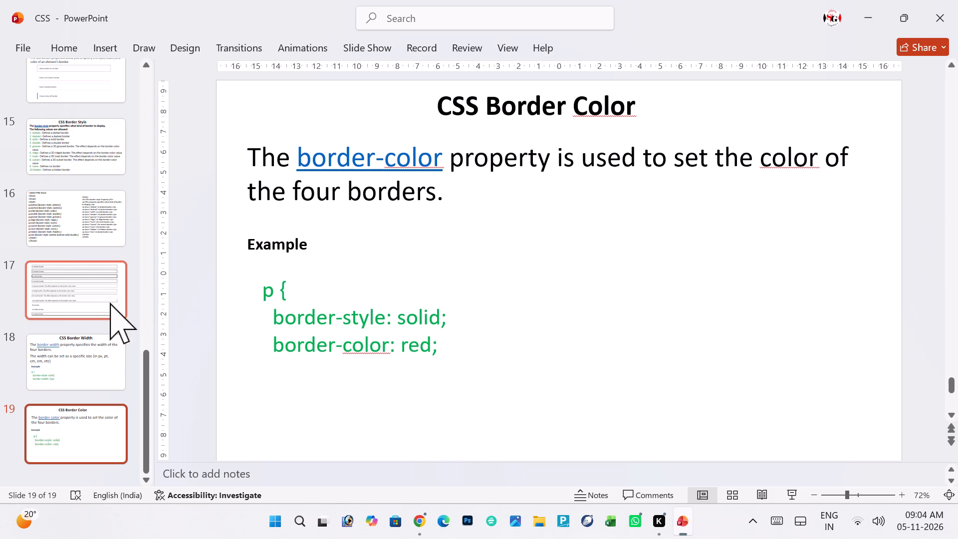
Look back through slides 17 to 19 to compare the border slides, ending on slide 19.
{"action": "key", "text": "Up"}
{"action": "key", "text": "Up"}
{"action": "key", "text": "Down"}
{"action": "key", "text": "Down"}
{"action": "key", "text": "Down"}
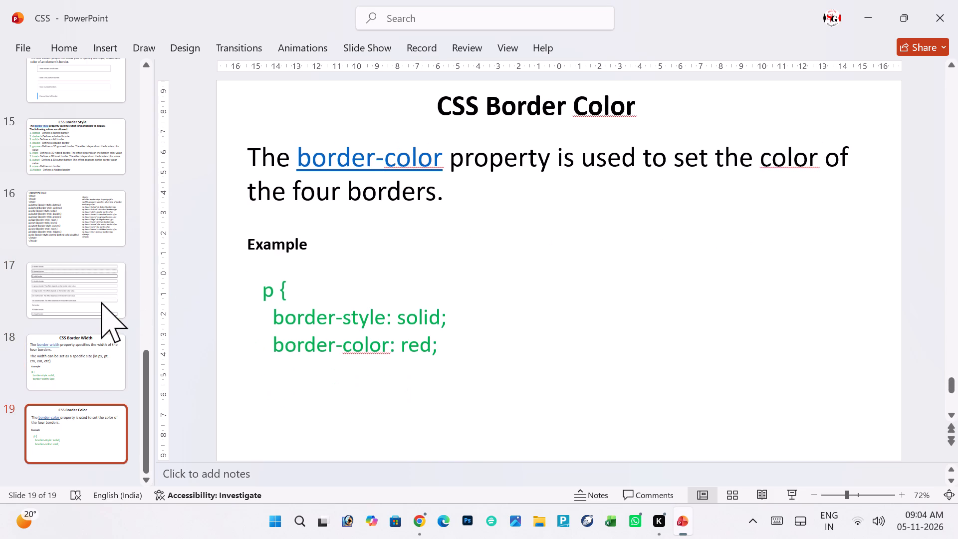
{"action": "key", "text": "Up"}
{"action": "key", "text": "Up"}
{"action": "key", "text": "Up"}
{"action": "key", "text": "Down"}
{"action": "key", "text": "Down"}
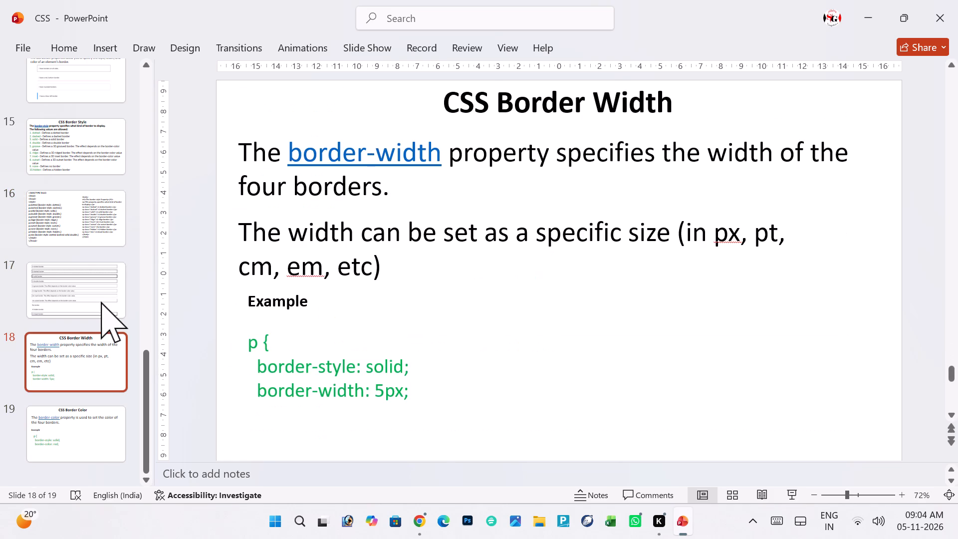
{"action": "key", "text": "Down"}
{"action": "key", "text": "Down"}
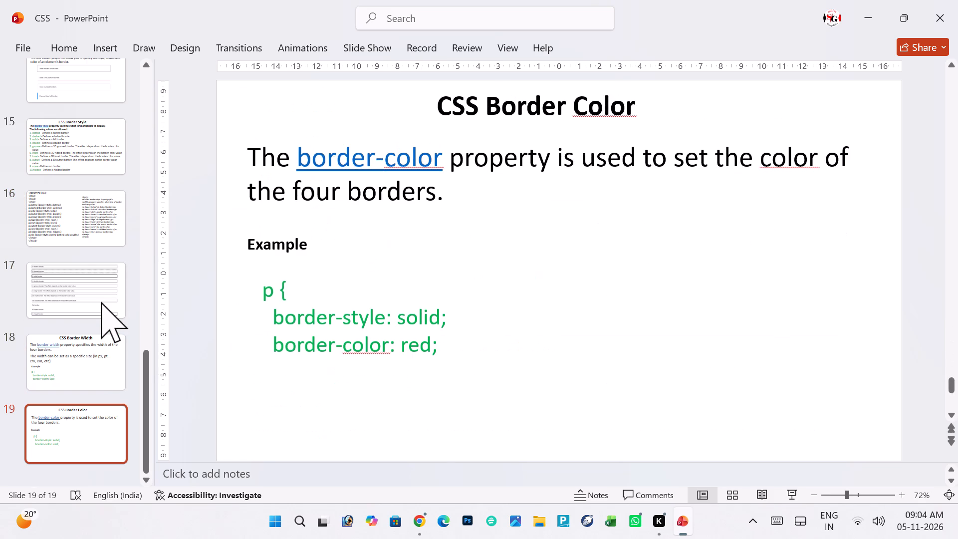
Add a new slide after slide 19 and delete its title and content placeholders.
{"action": "key", "text": "ctrl+m"}
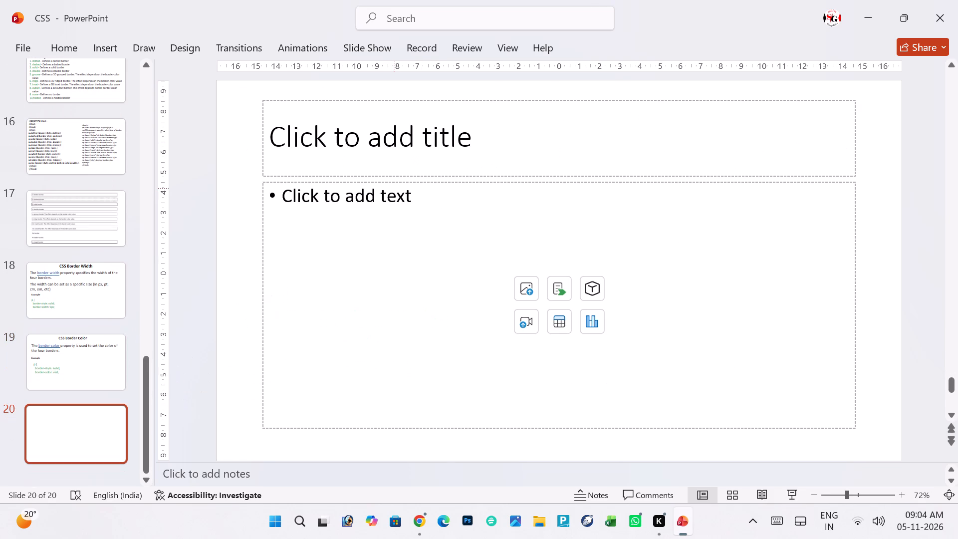
{"action": "left_click", "coordinate": [399, 98]}
{"action": "key", "text": "Delete"}
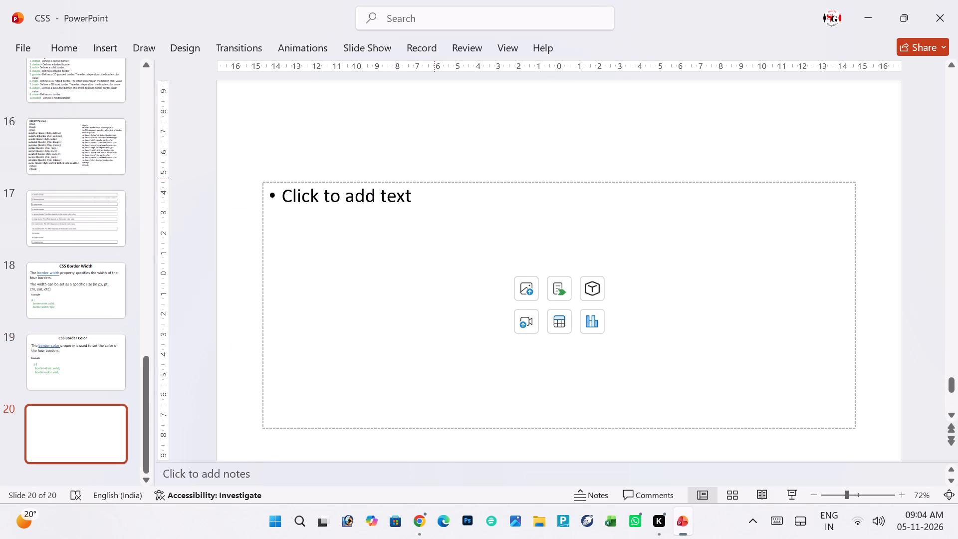
{"action": "left_click", "coordinate": [434, 179]}
{"action": "key", "text": "Delete"}
Switch to Chrome and look through the rest of the W3Schools Border Color page and the Border Sides page.
{"action": "key", "text": "alt+Tab"}
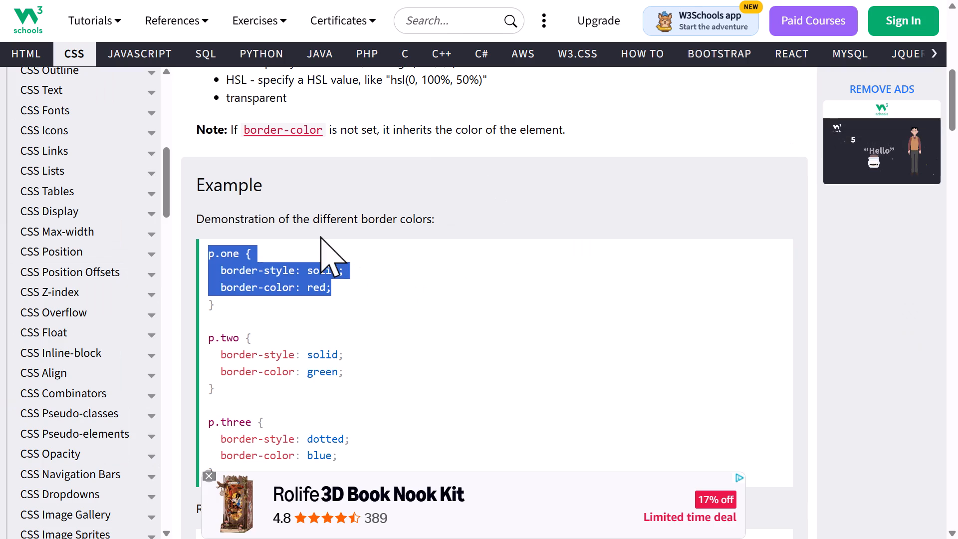
{"action": "scroll", "coordinate": [320, 236], "scroll_direction": "down", "scroll_amount": 4}
{"action": "scroll", "coordinate": [168, 322], "scroll_direction": "down", "scroll_amount": 1}
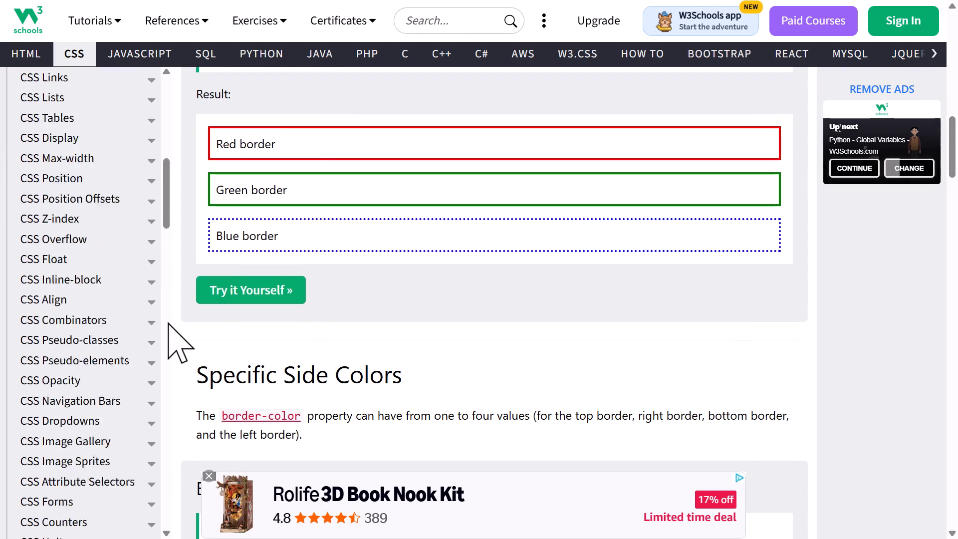
{"action": "scroll", "coordinate": [168, 322], "scroll_direction": "down", "scroll_amount": 1}
{"action": "scroll", "coordinate": [292, 344], "scroll_direction": "down", "scroll_amount": 3}
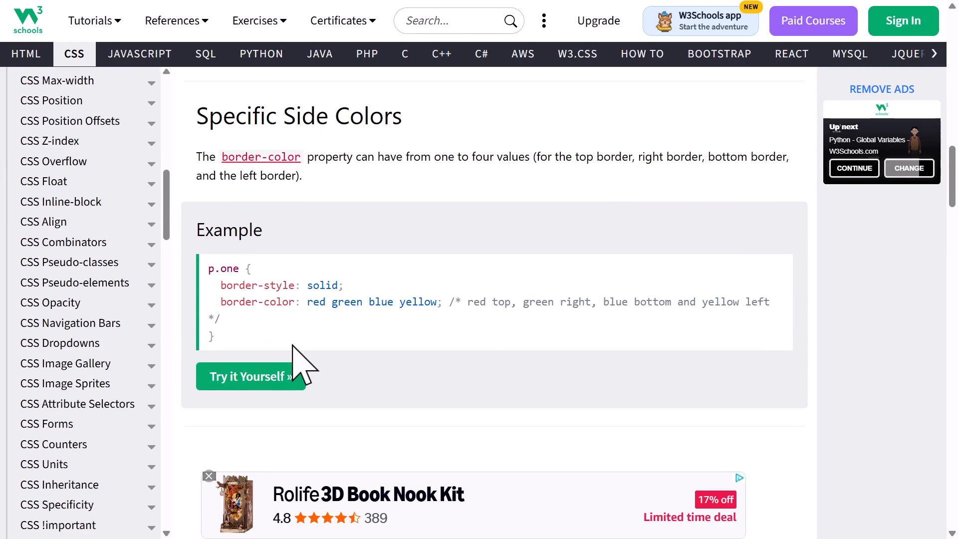
{"action": "scroll", "coordinate": [292, 344], "scroll_direction": "down", "scroll_amount": 1}
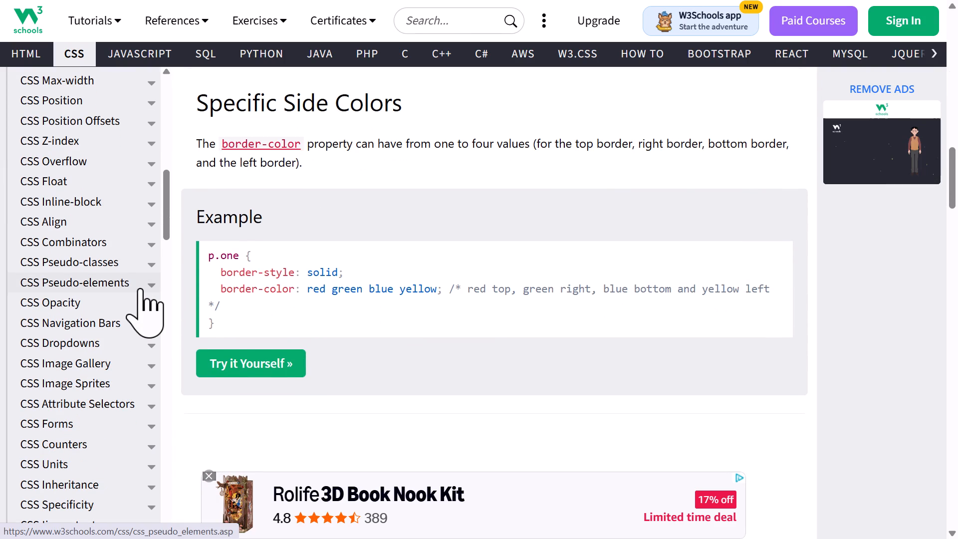
{"action": "scroll", "coordinate": [313, 250], "scroll_direction": "down", "scroll_amount": 2}
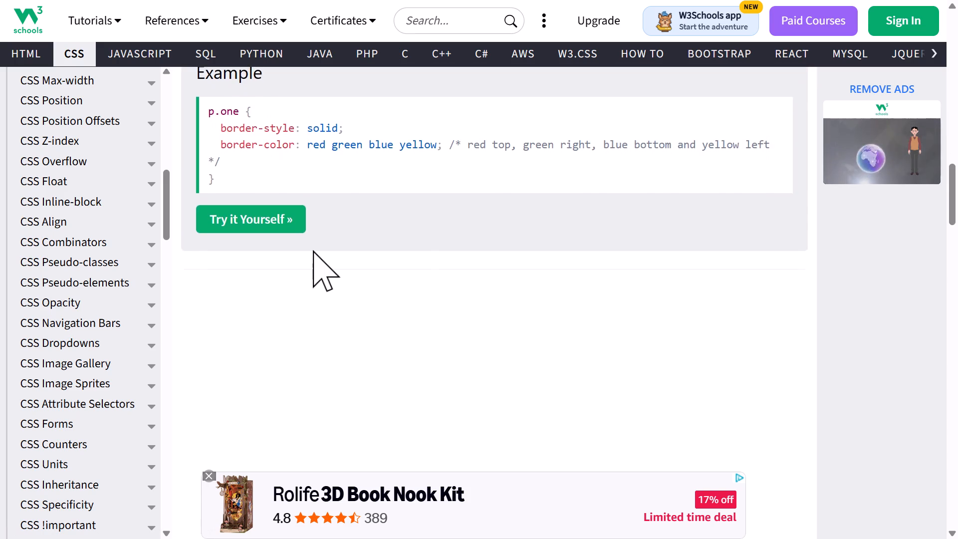
{"action": "scroll", "coordinate": [313, 250], "scroll_direction": "down", "scroll_amount": 2}
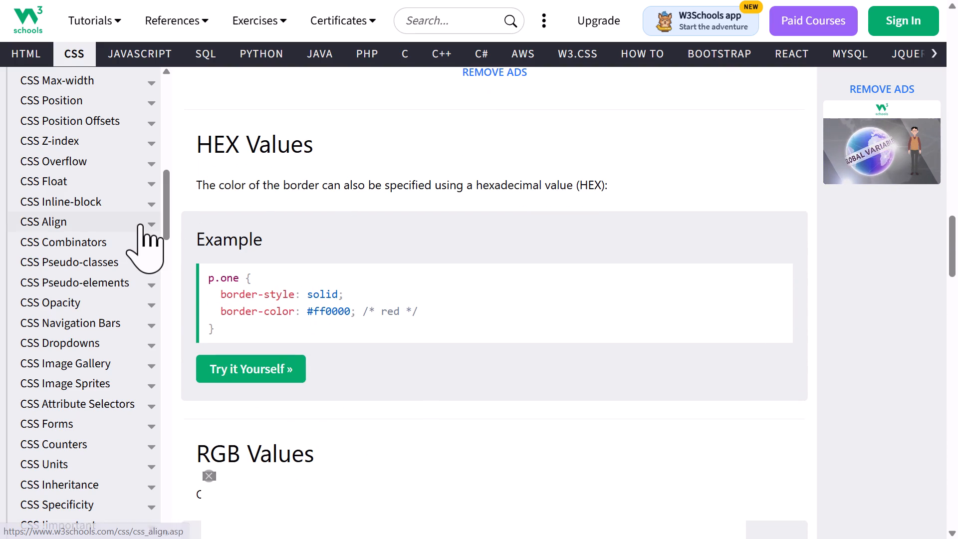
{"action": "scroll", "coordinate": [140, 224], "scroll_direction": "up", "scroll_amount": 5}
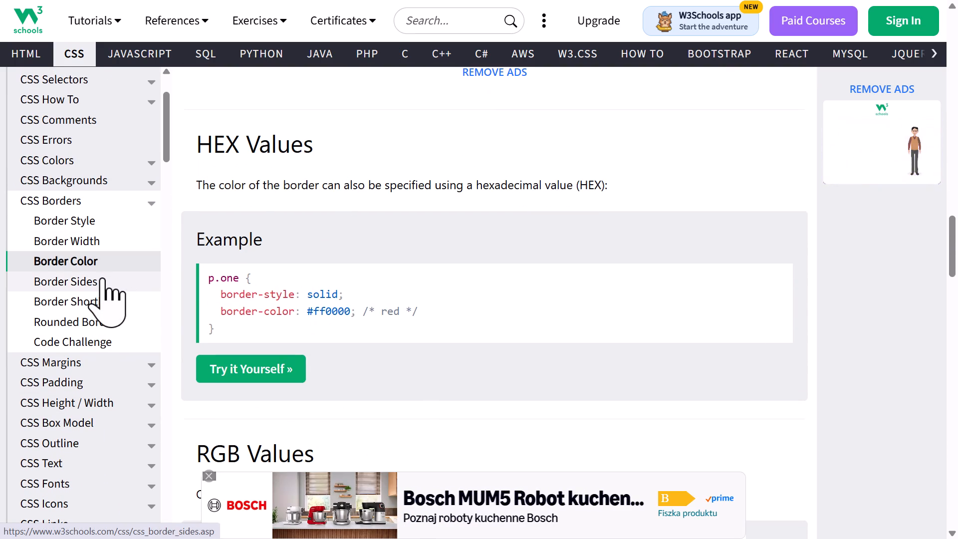
{"action": "left_click", "coordinate": [102, 277]}
{"action": "scroll", "coordinate": [354, 246], "scroll_direction": "down", "scroll_amount": 3}
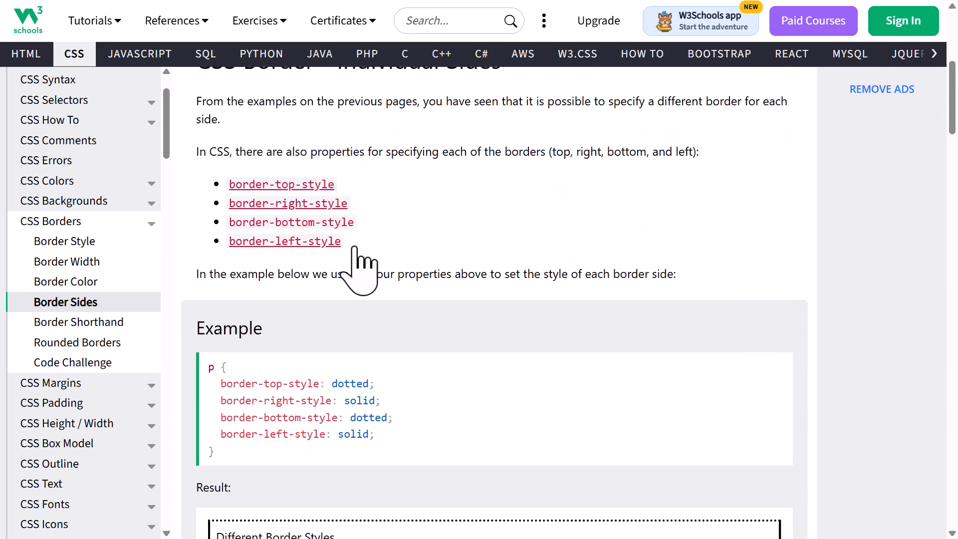
{"action": "scroll", "coordinate": [354, 246], "scroll_direction": "down", "scroll_amount": 2}
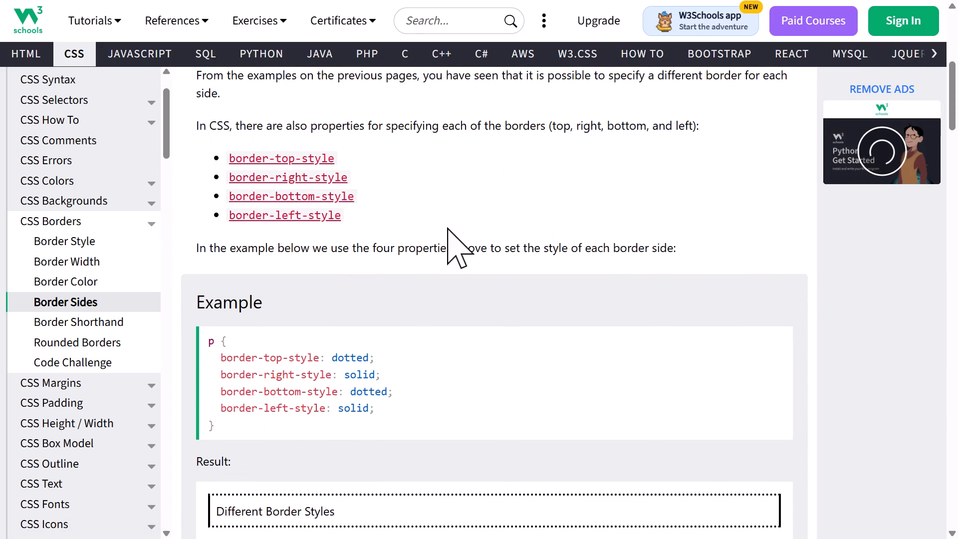
{"action": "scroll", "coordinate": [447, 227], "scroll_direction": "down", "scroll_amount": 1}
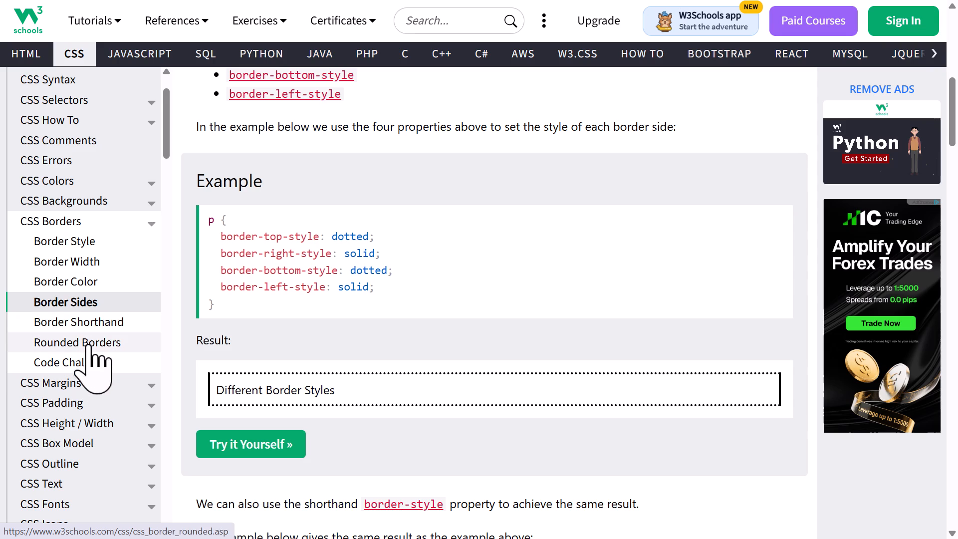
Copy the "CSS Rounded Borders" heading from the Rounded Borders page into a new text box atop slide 20 in PowerPoint, without the trailing blank line.
{"action": "left_click", "coordinate": [88, 344]}
{"action": "scroll", "coordinate": [355, 282], "scroll_direction": "down", "scroll_amount": 4}
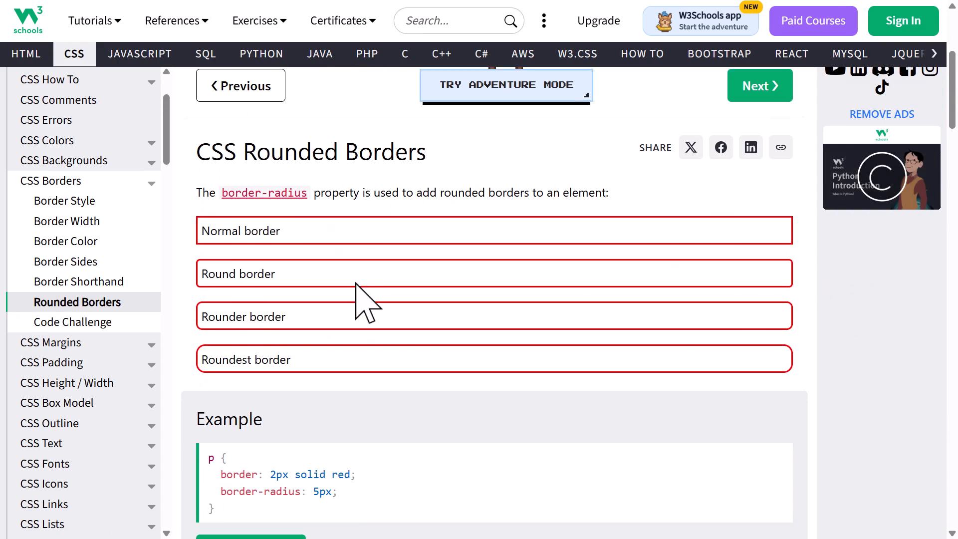
{"action": "scroll", "coordinate": [355, 282], "scroll_direction": "down", "scroll_amount": 2}
{"action": "scroll", "coordinate": [355, 282], "scroll_direction": "up", "scroll_amount": 1}
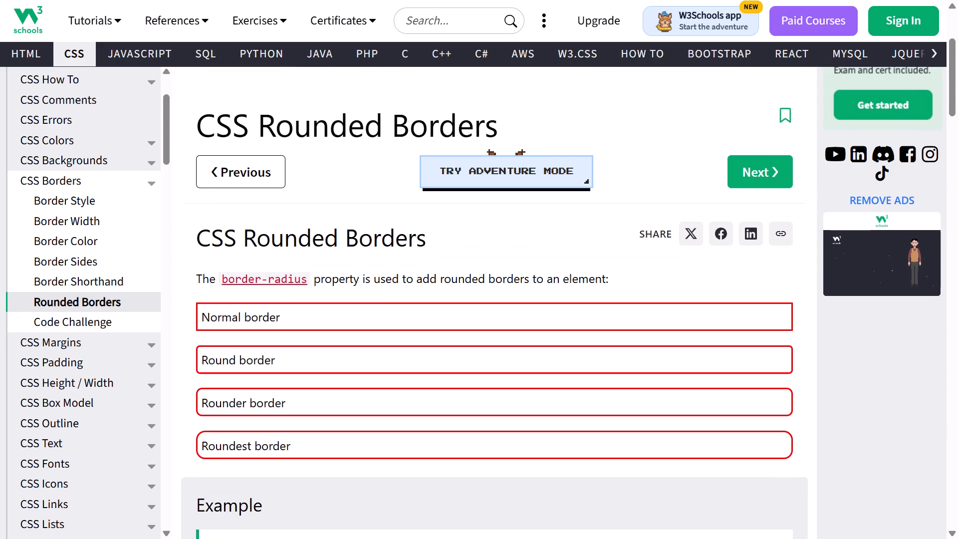
{"action": "left_click_drag", "start_coordinate": [198, 239], "coordinate": [448, 241]}
{"action": "key", "text": "ctrl+c"}
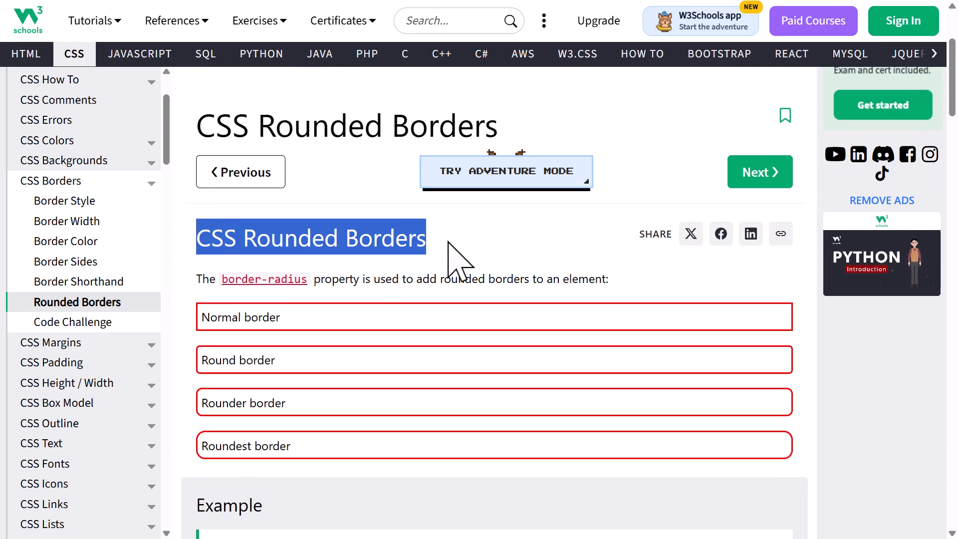
{"action": "key", "text": "alt+Tab"}
{"action": "double_click", "coordinate": [434, 94]}
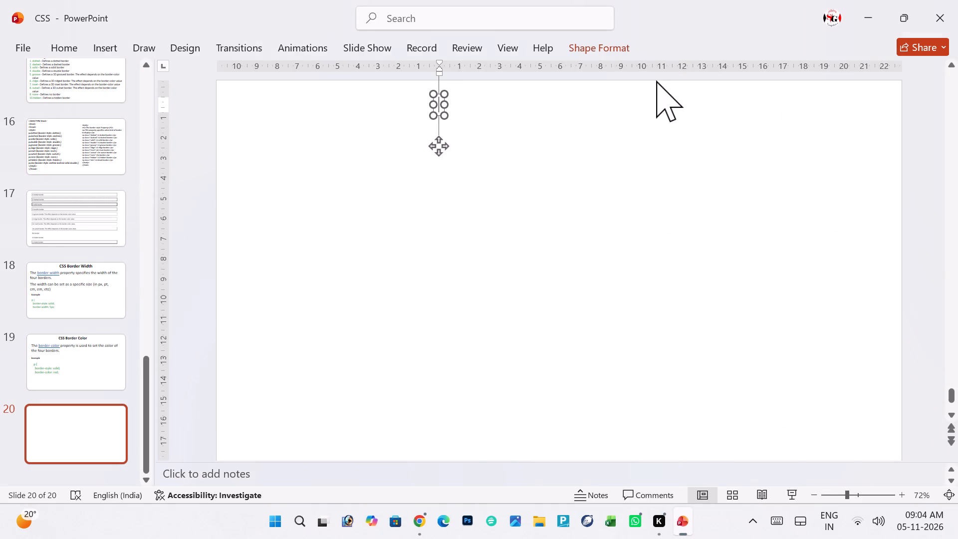
{"action": "key", "text": "ctrl+v"}
{"action": "key", "text": "BackSpace"}
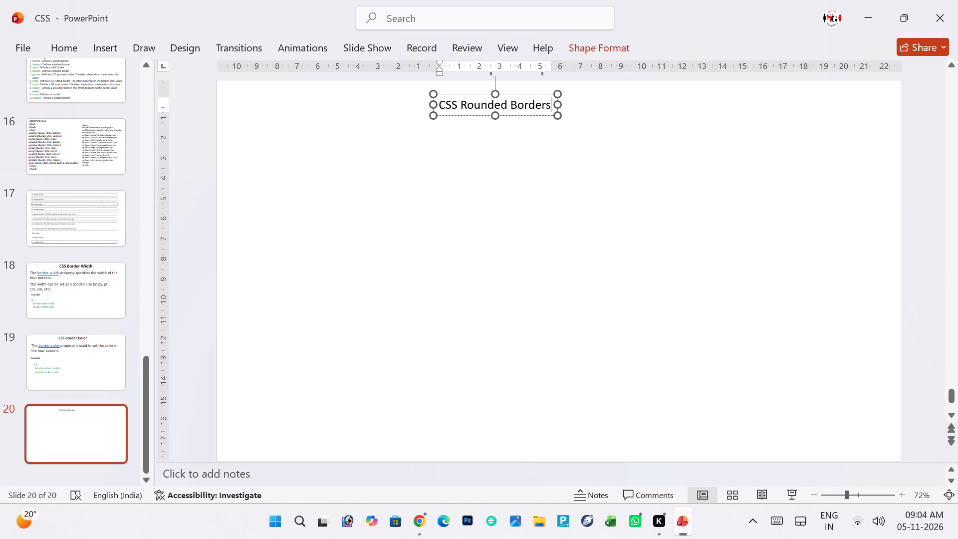
Enlarge the "CSS Rounded Borders" heading by five font-size steps, make it bold, and move it to the slide's top center.
{"action": "left_click", "coordinate": [529, 118]}
{"action": "key", "text": "ctrl+shift+period"}
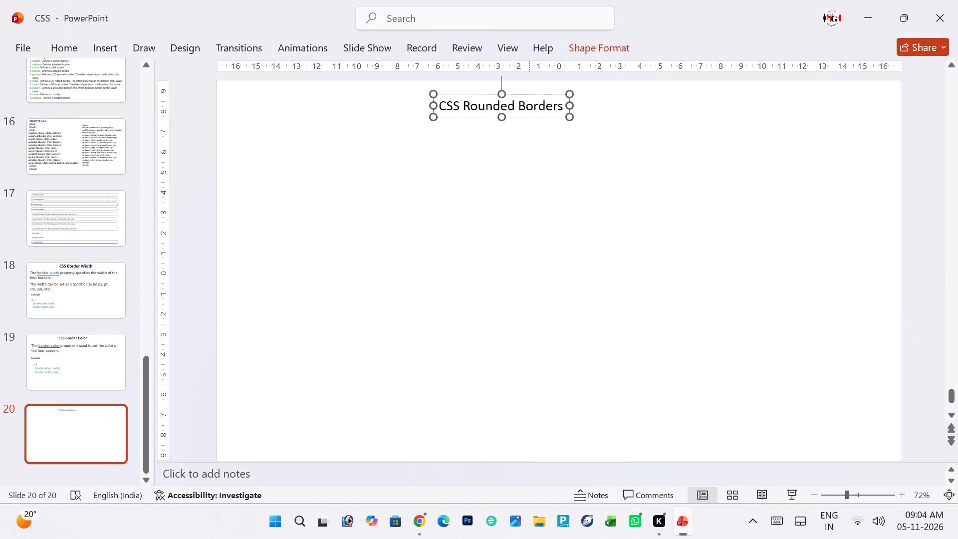
{"action": "key", "text": "ctrl+shift+period"}
{"action": "key", "text": "ctrl+shift+period"}
{"action": "key", "text": "ctrl+shift+period"}
{"action": "key", "text": "ctrl+shift+period"}
{"action": "key", "text": "ctrl+b"}
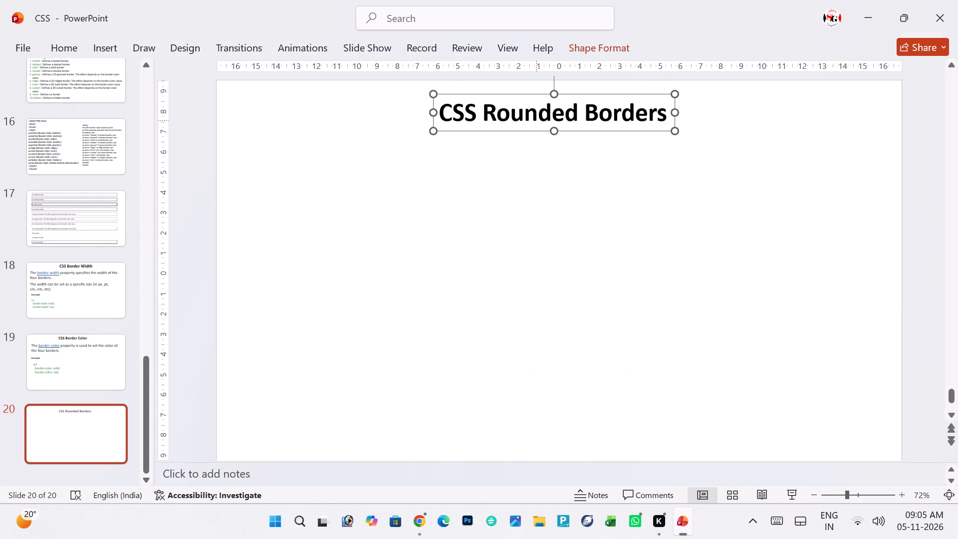
{"action": "left_click_drag", "start_coordinate": [517, 131], "coordinate": [501, 121]}
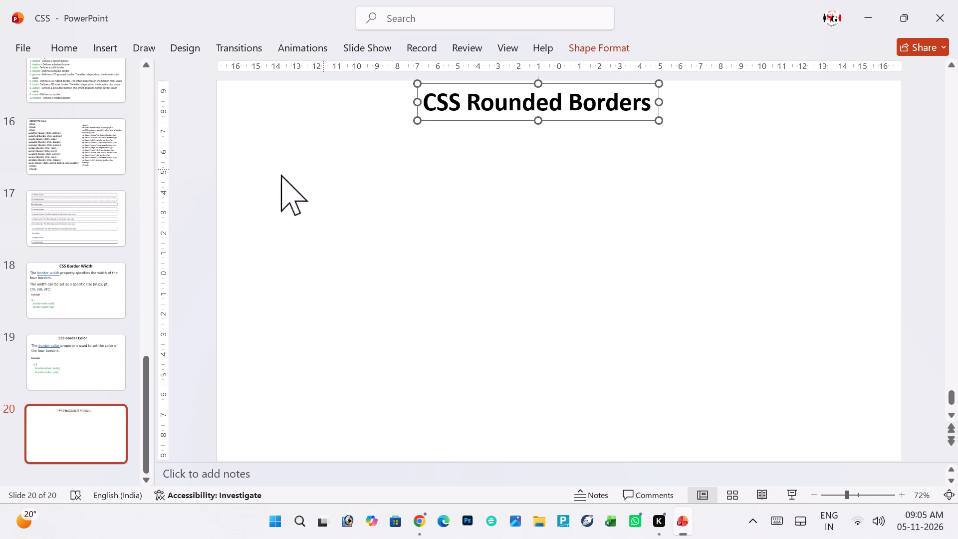
{"action": "left_click", "coordinate": [263, 161]}
Copy the W3Schools sentence on the border-radius property into a new text box below the slide 20 heading.
{"action": "key", "text": "alt+Tab"}
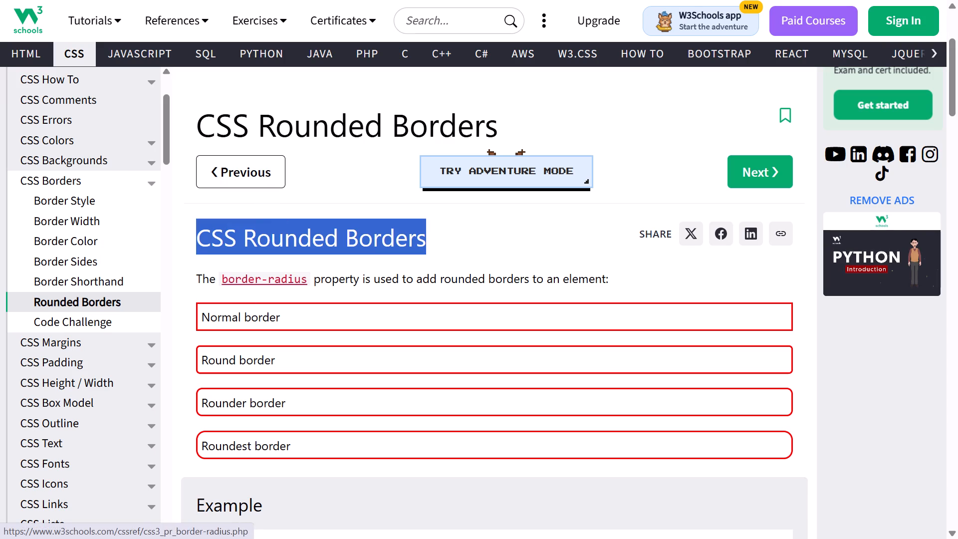
{"action": "left_click_drag", "start_coordinate": [197, 278], "coordinate": [624, 270]}
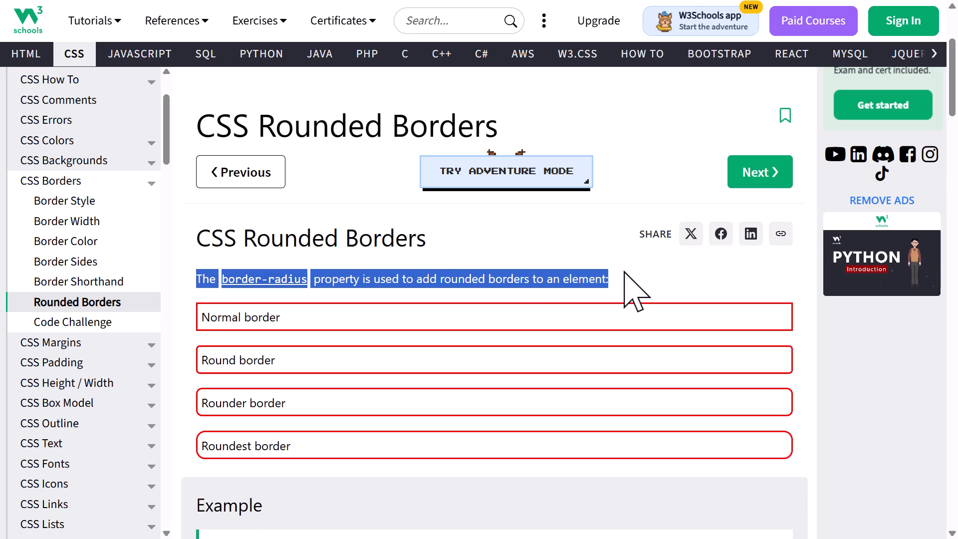
{"action": "key", "text": "ctrl+c"}
{"action": "key", "text": "alt+Tab"}
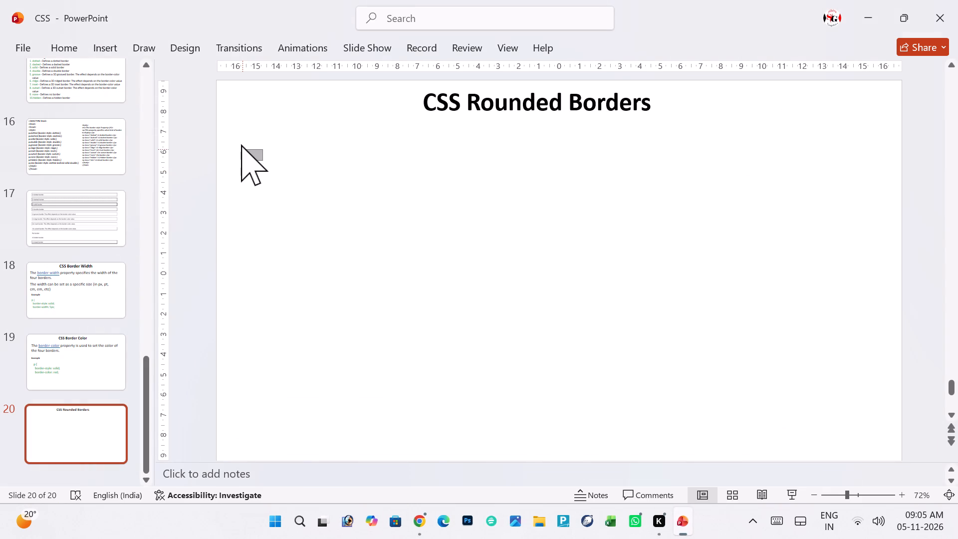
{"action": "double_click", "coordinate": [241, 142]}
{"action": "key", "text": "ctrl+v"}
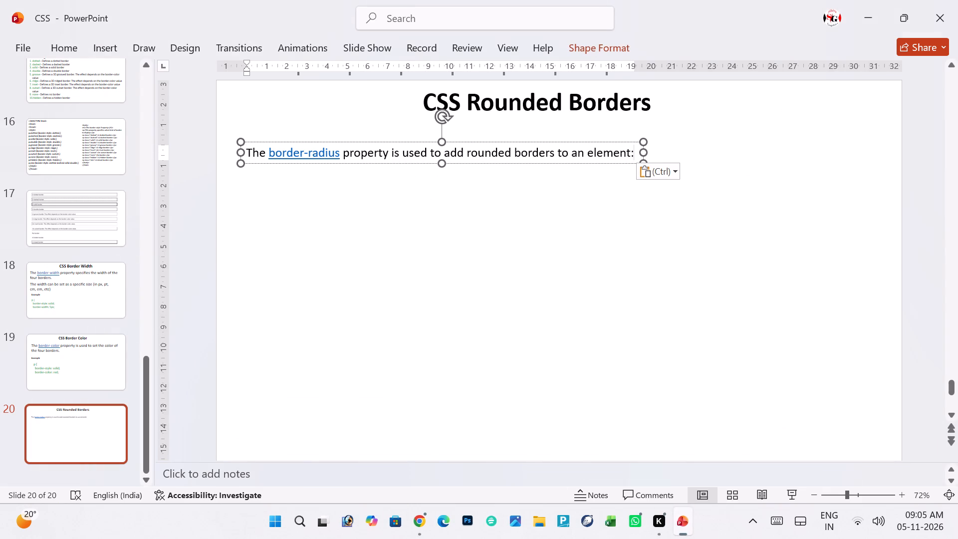
Enlarge the border-radius sentence on slide 20 by four font-size steps, widen its text box toward the slide's right edge, and shift it slightly left.
{"action": "left_click_drag", "start_coordinate": [644, 139], "coordinate": [649, 139]}
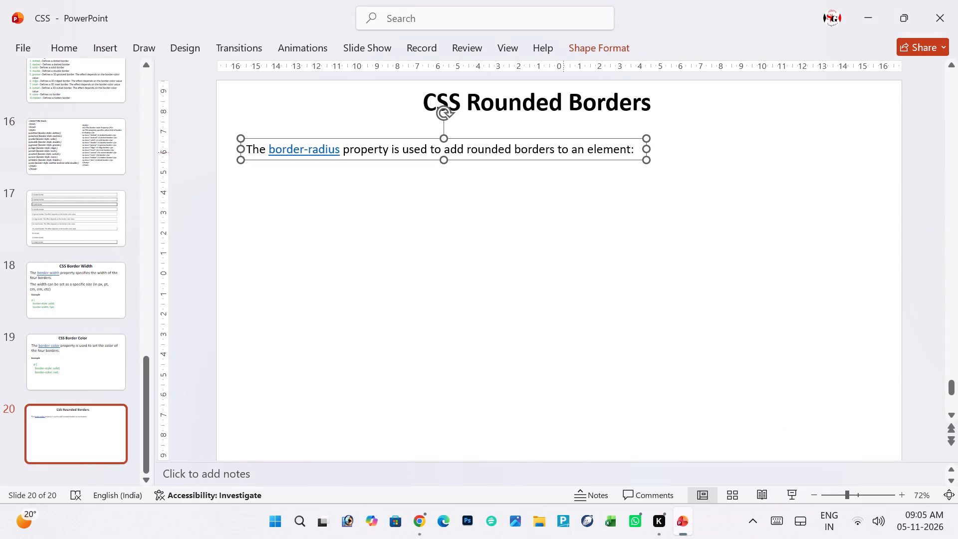
{"action": "left_click", "coordinate": [563, 159]}
{"action": "key", "text": "ctrl+shift+period"}
{"action": "key", "text": "ctrl+shift+period"}
{"action": "key", "text": "ctrl+shift+period"}
{"action": "key", "text": "ctrl+shift+period"}
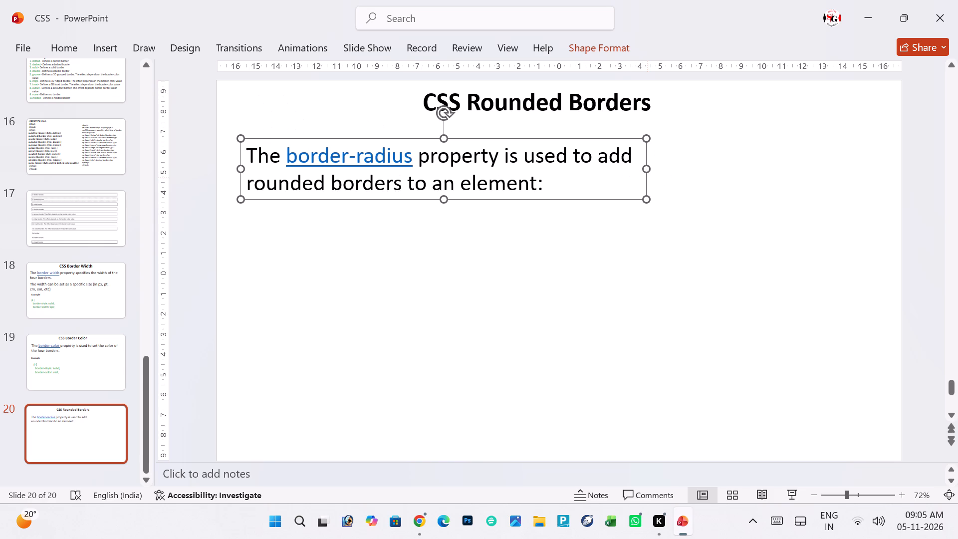
{"action": "left_click_drag", "start_coordinate": [647, 170], "coordinate": [898, 153]}
{"action": "left_click_drag", "start_coordinate": [679, 203], "coordinate": [667, 200]}
{"action": "left_click", "coordinate": [623, 276]}
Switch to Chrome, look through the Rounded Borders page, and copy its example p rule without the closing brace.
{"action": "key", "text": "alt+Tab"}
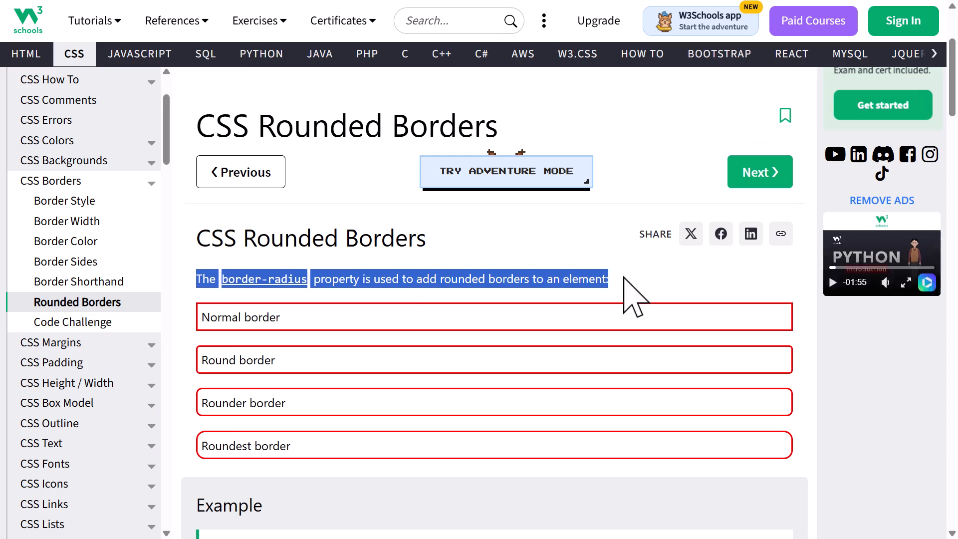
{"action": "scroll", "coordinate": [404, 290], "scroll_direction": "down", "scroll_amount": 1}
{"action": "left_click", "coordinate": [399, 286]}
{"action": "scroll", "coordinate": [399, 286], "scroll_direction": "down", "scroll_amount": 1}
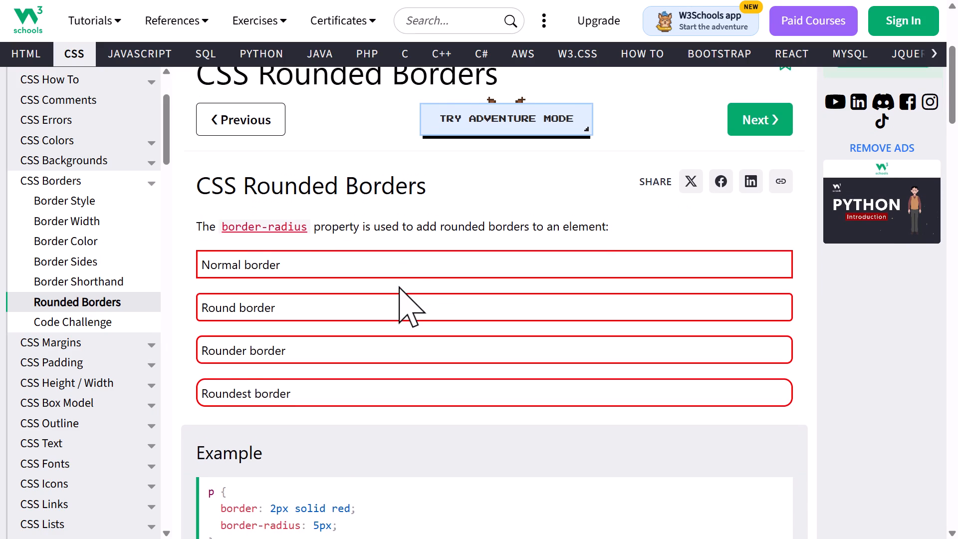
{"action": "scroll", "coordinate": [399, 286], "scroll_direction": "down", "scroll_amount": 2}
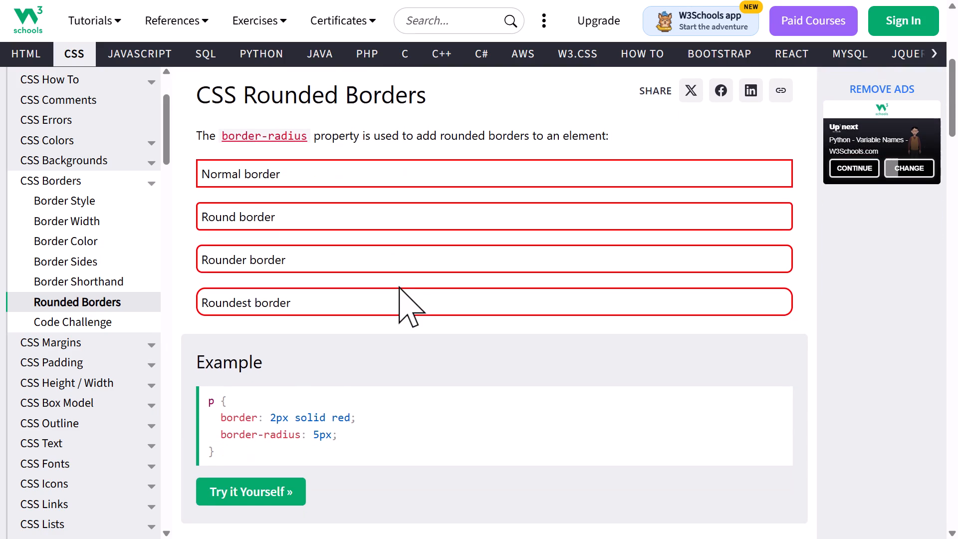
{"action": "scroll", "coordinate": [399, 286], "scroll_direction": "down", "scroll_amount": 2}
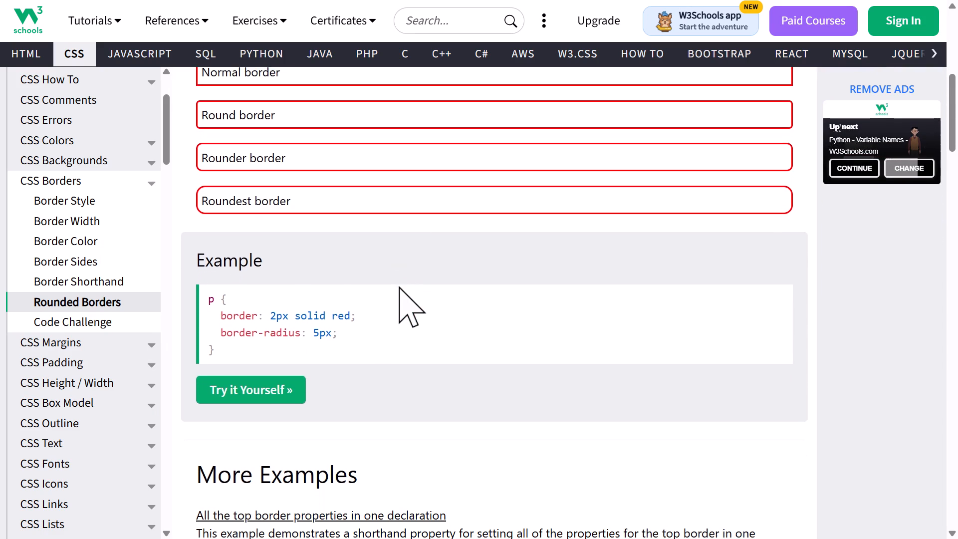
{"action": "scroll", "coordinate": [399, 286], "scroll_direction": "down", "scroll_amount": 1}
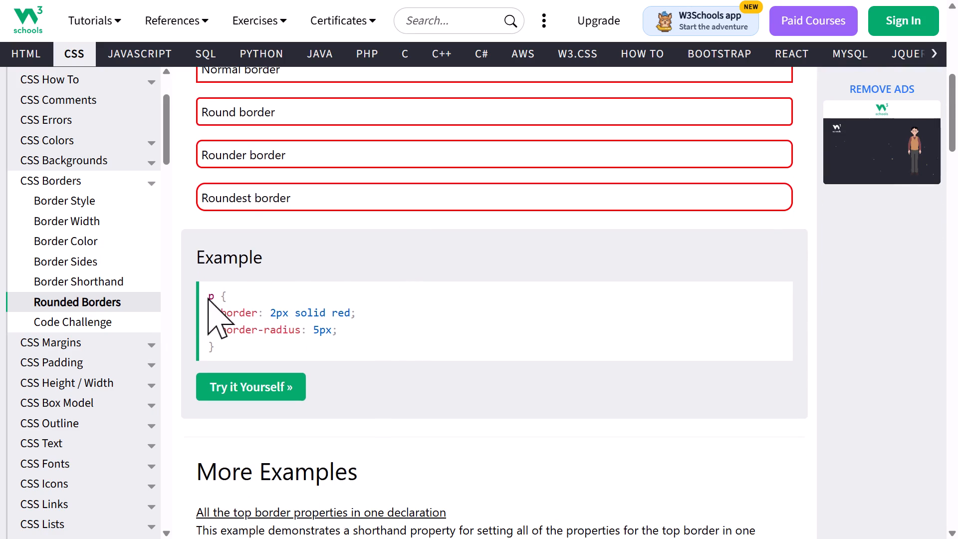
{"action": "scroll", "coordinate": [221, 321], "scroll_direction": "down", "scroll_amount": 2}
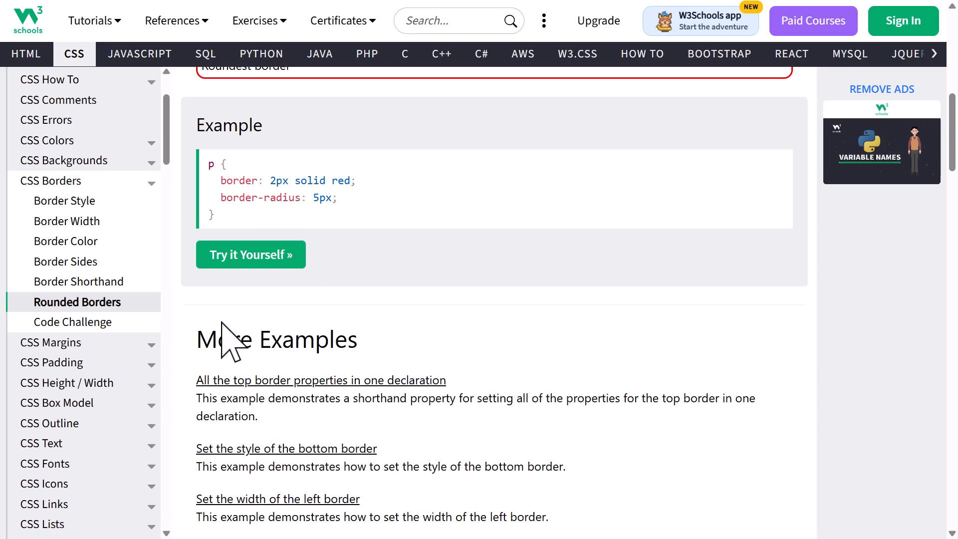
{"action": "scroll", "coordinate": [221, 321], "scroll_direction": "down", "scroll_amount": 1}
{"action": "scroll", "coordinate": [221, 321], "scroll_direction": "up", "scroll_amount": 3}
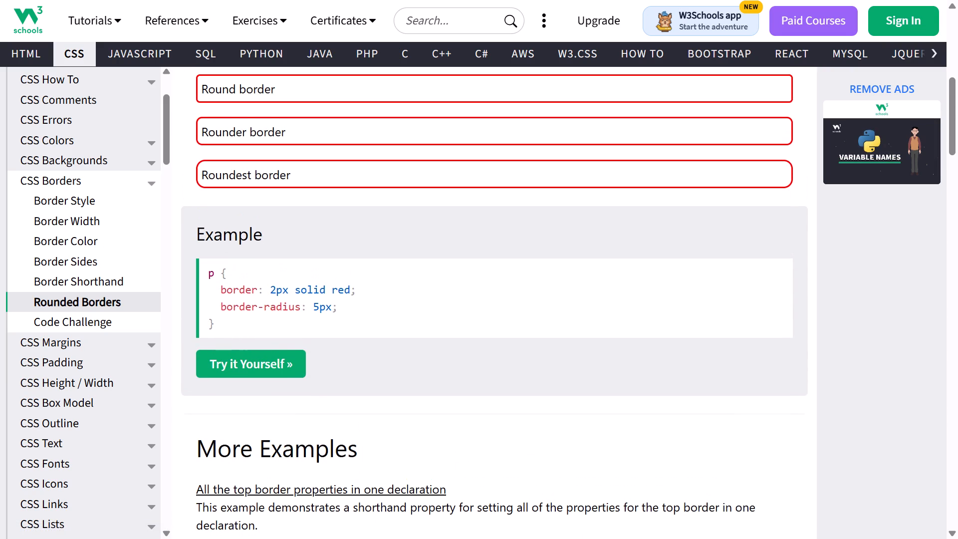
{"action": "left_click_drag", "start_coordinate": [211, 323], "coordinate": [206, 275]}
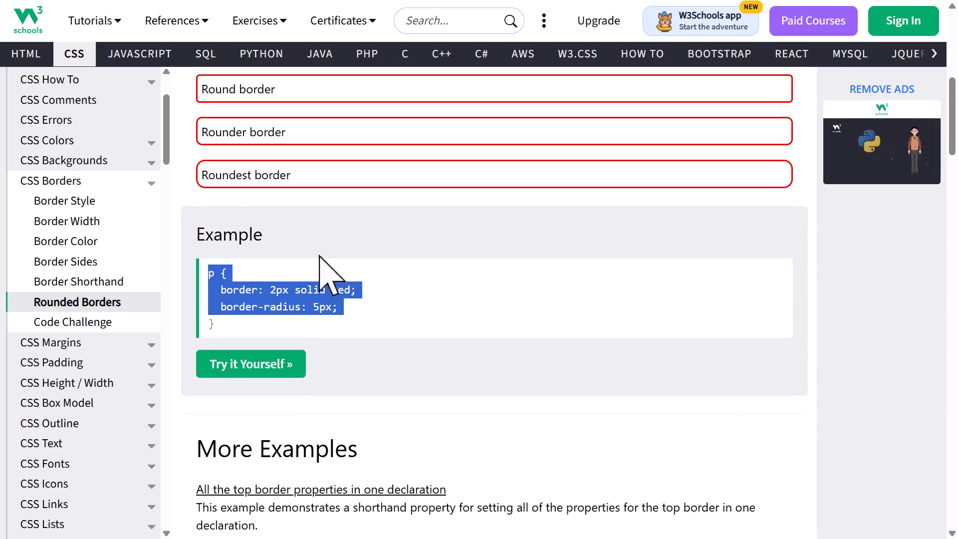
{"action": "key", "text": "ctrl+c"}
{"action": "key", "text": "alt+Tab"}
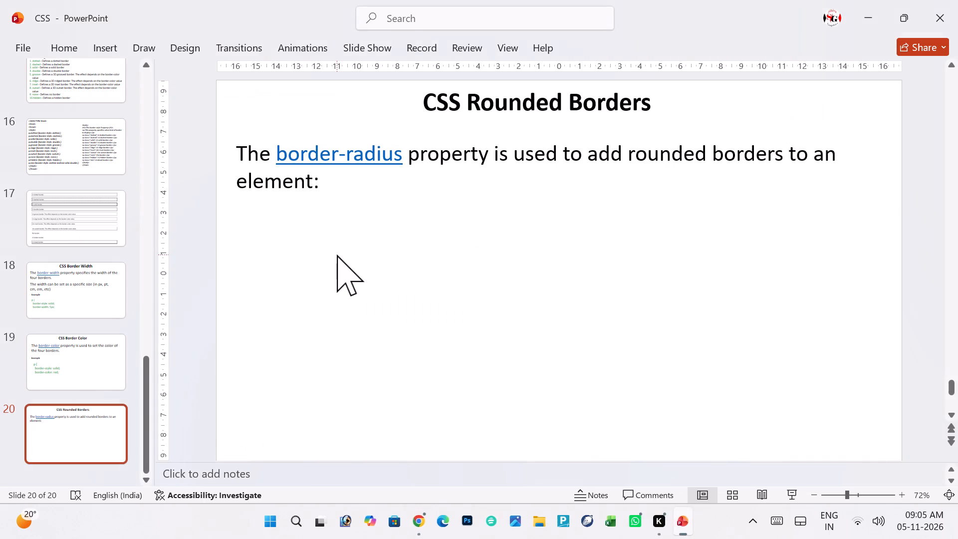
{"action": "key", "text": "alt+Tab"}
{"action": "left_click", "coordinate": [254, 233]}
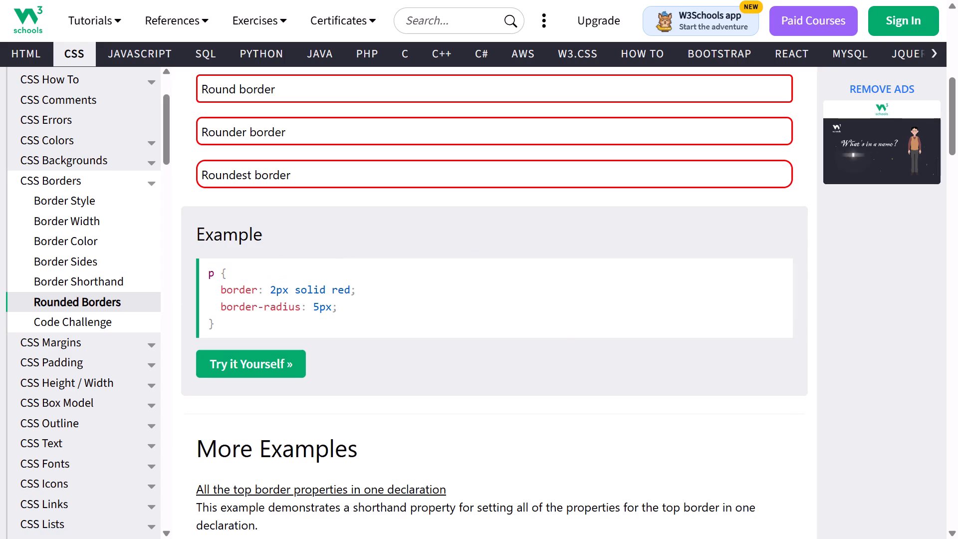
Replace slide 20's heading in PowerPoint with "CSS Border - Shorthand Property", copied from the W3Schools Border Shorthand page.
{"action": "left_click", "coordinate": [118, 271]}
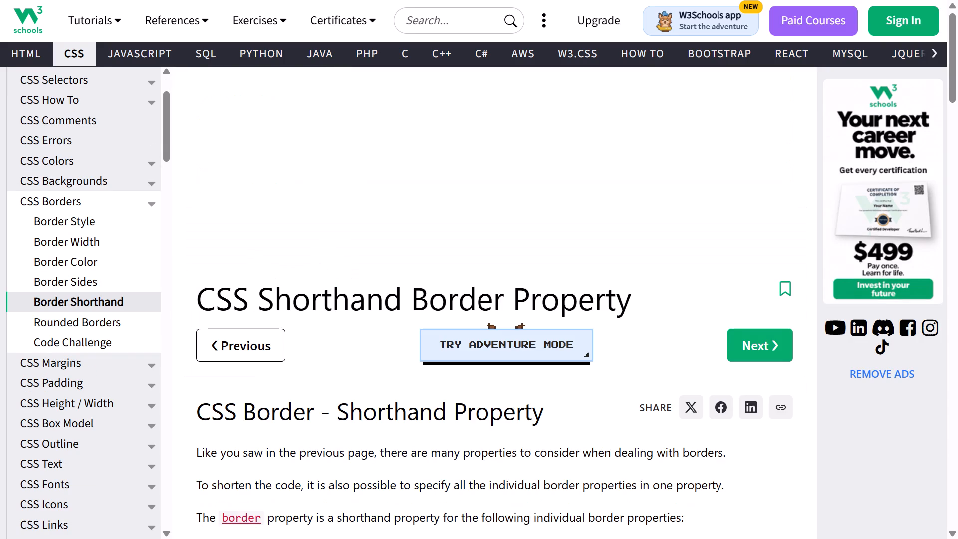
{"action": "scroll", "coordinate": [237, 405], "scroll_direction": "down", "scroll_amount": 2}
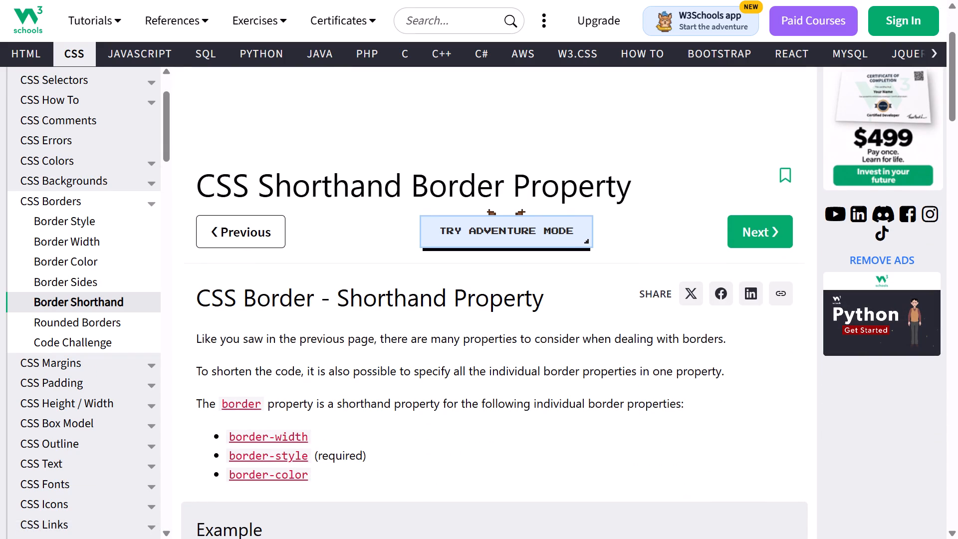
{"action": "left_click_drag", "start_coordinate": [200, 299], "coordinate": [547, 303]}
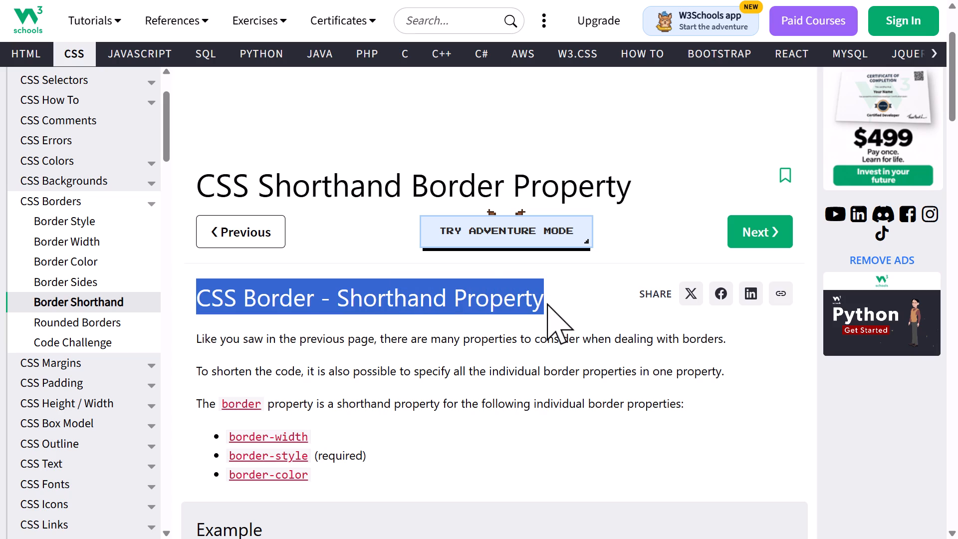
{"action": "key", "text": "ctrl+c"}
{"action": "key", "text": "alt+Tab"}
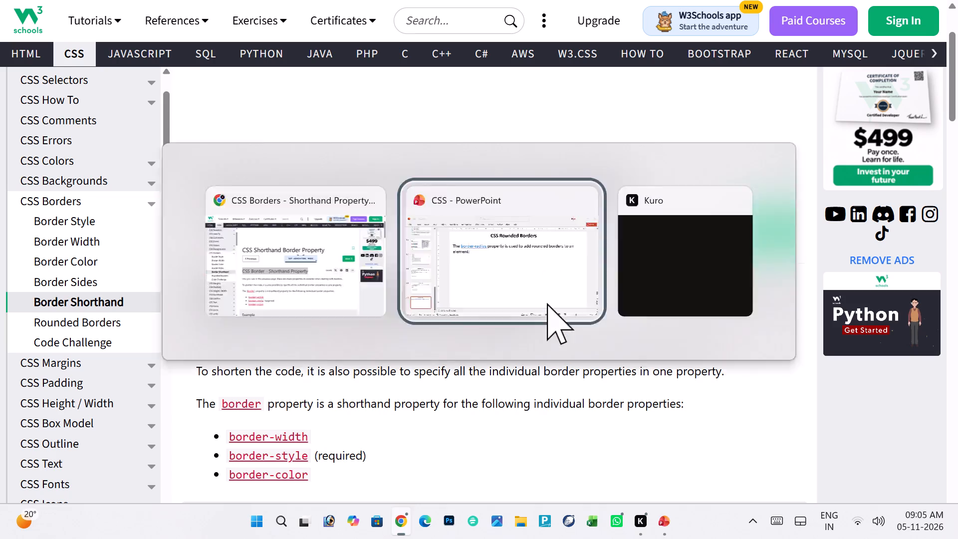
{"action": "left_click", "coordinate": [443, 104]}
{"action": "key", "text": "ctrl+a"}
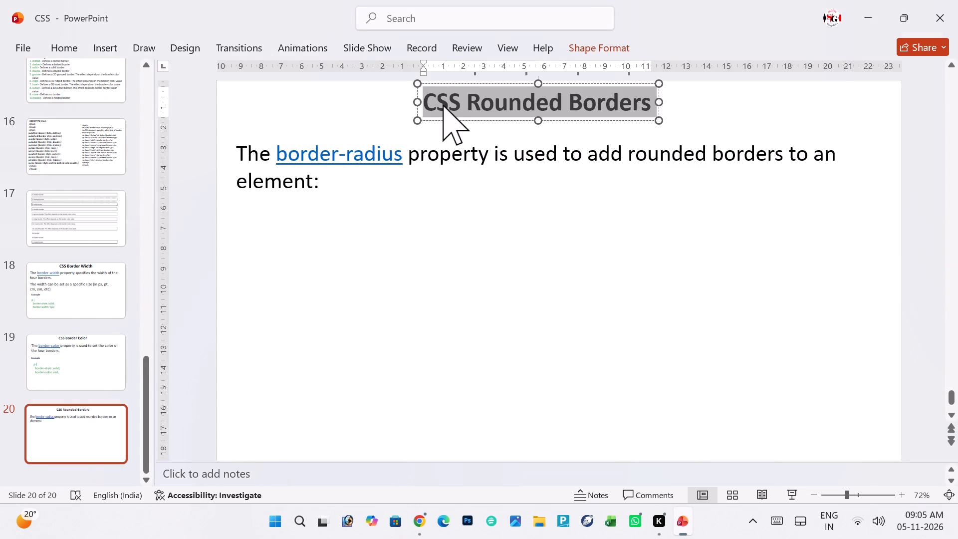
{"action": "key", "text": "ctrl+v"}
Enlarge the "CSS Border - Shorthand Property" heading by five font-size steps, make it bold, and center it at the slide's top.
{"action": "left_click", "coordinate": [469, 105]}
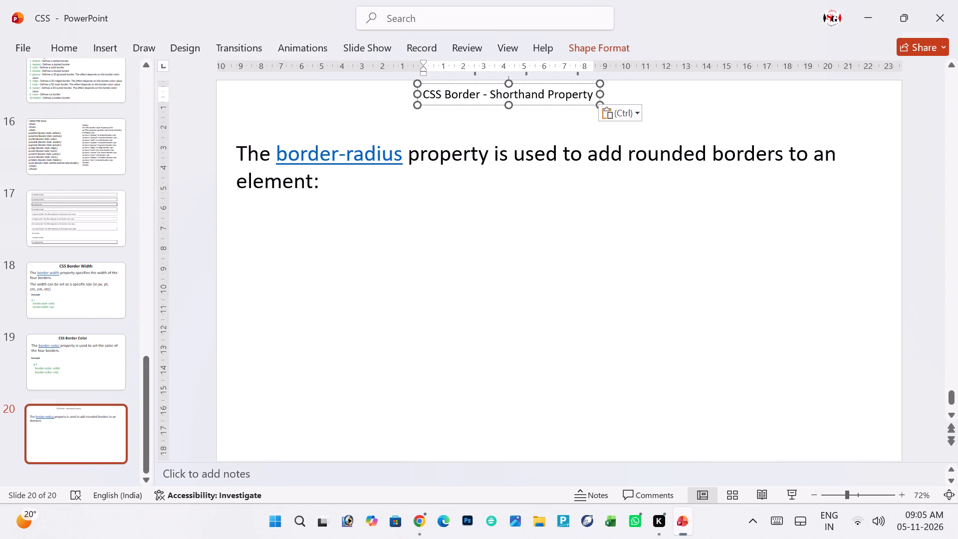
{"action": "key", "text": "ctrl+shift+period"}
{"action": "key", "text": "ctrl+shift+period"}
{"action": "key", "text": "ctrl+shift+period"}
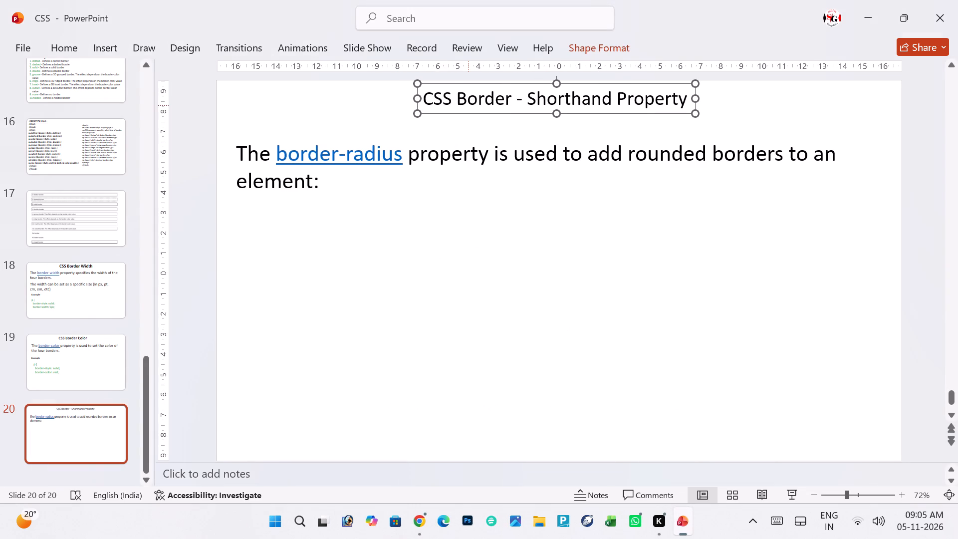
{"action": "key", "text": "ctrl+b"}
{"action": "key", "text": "ctrl+shift+period"}
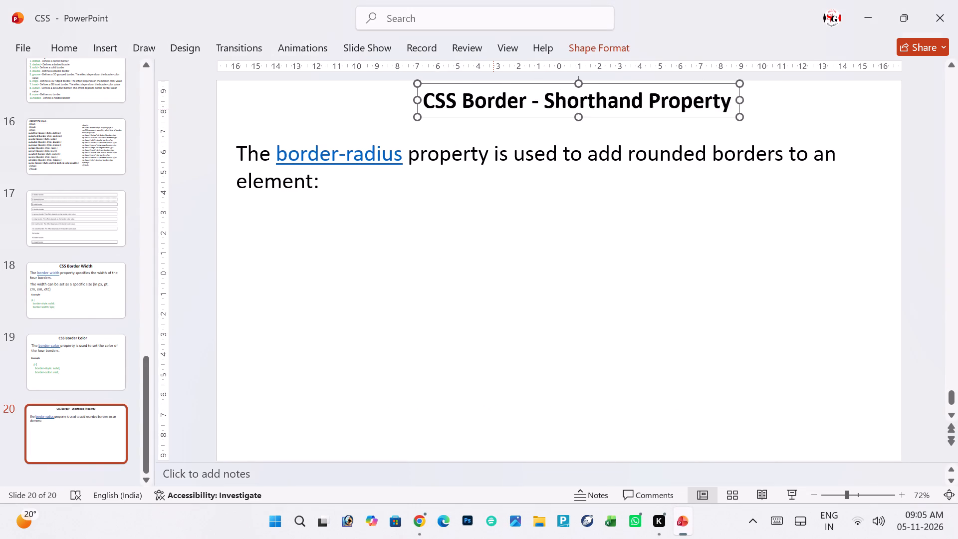
{"action": "key", "text": "ctrl+shift+period"}
{"action": "left_click_drag", "start_coordinate": [523, 124], "coordinate": [510, 124]}
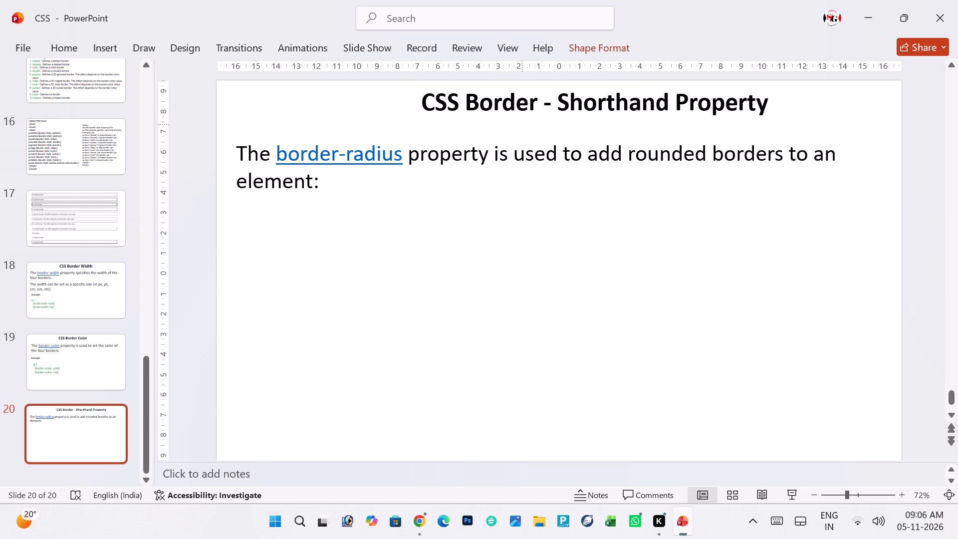
{"action": "left_click_drag", "start_coordinate": [510, 124], "coordinate": [486, 125]}
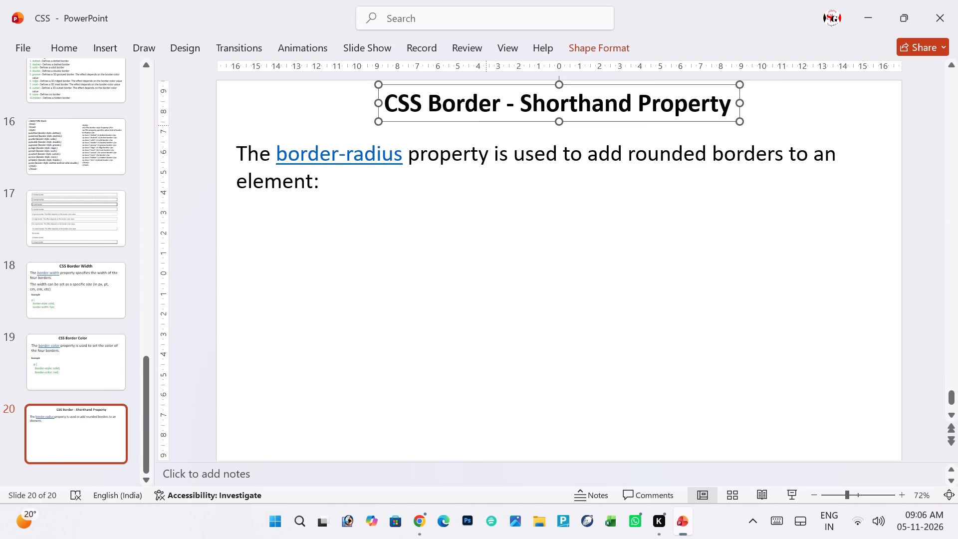
Copy the W3Schools sentence on the border shorthand property and its three-property list into a new text box below slide 20's border-radius sentence.
{"action": "key", "text": "alt+Tab"}
{"action": "scroll", "coordinate": [371, 204], "scroll_direction": "down", "scroll_amount": 2}
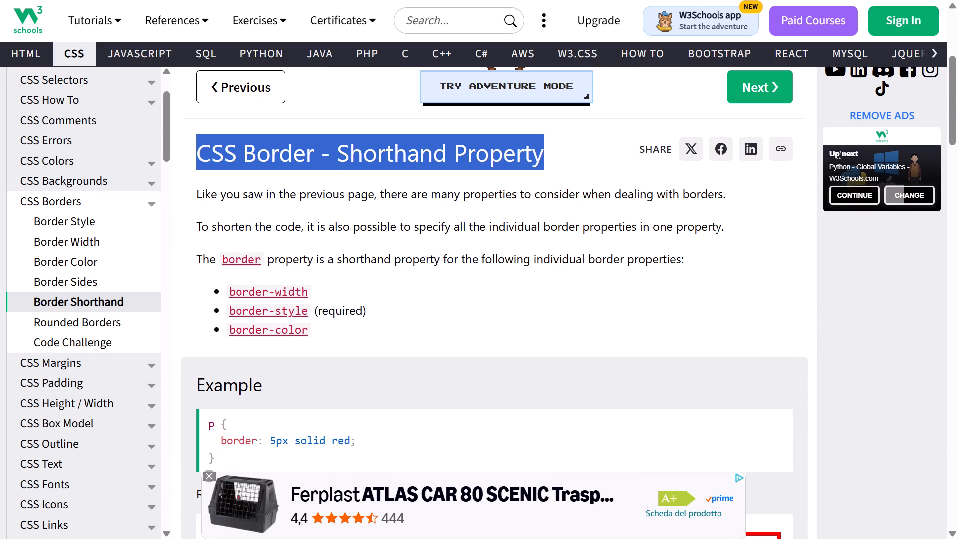
{"action": "left_click", "coordinate": [576, 269]}
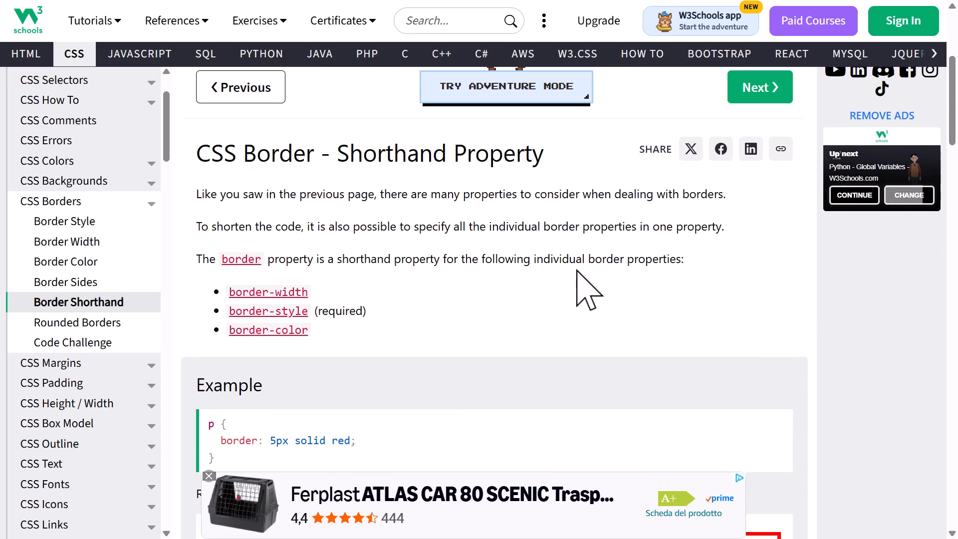
{"action": "scroll", "coordinate": [409, 286], "scroll_direction": "down", "scroll_amount": 2}
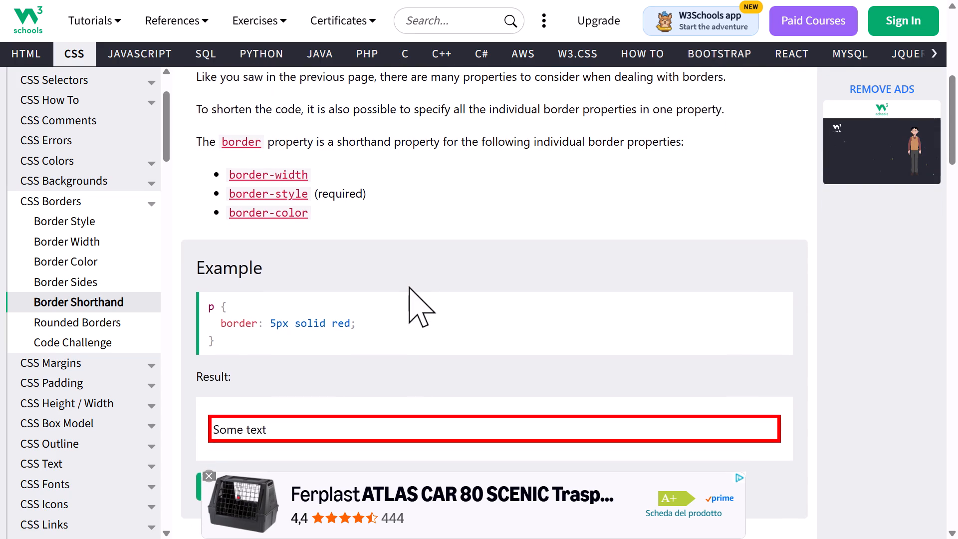
{"action": "scroll", "coordinate": [409, 286], "scroll_direction": "up", "scroll_amount": 1}
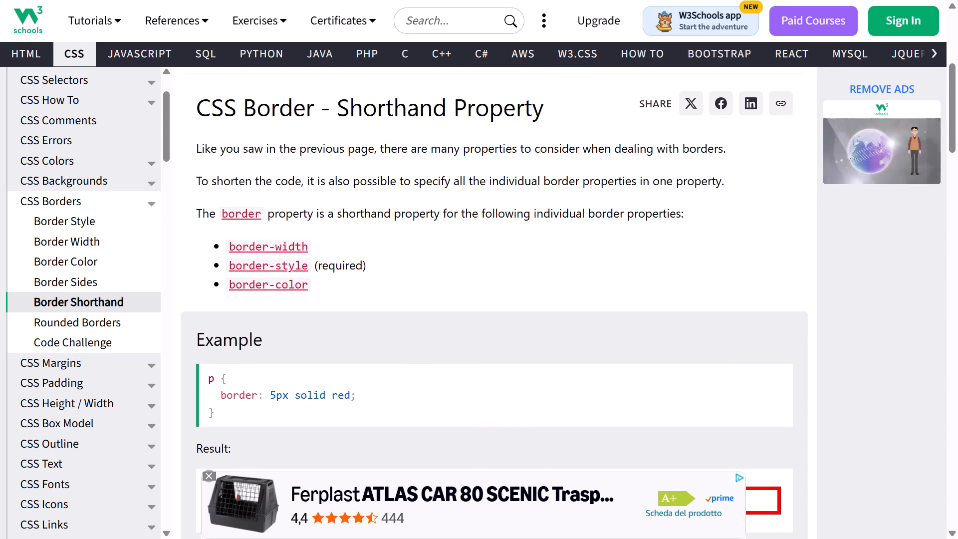
{"action": "left_click_drag", "start_coordinate": [196, 210], "coordinate": [328, 280]}
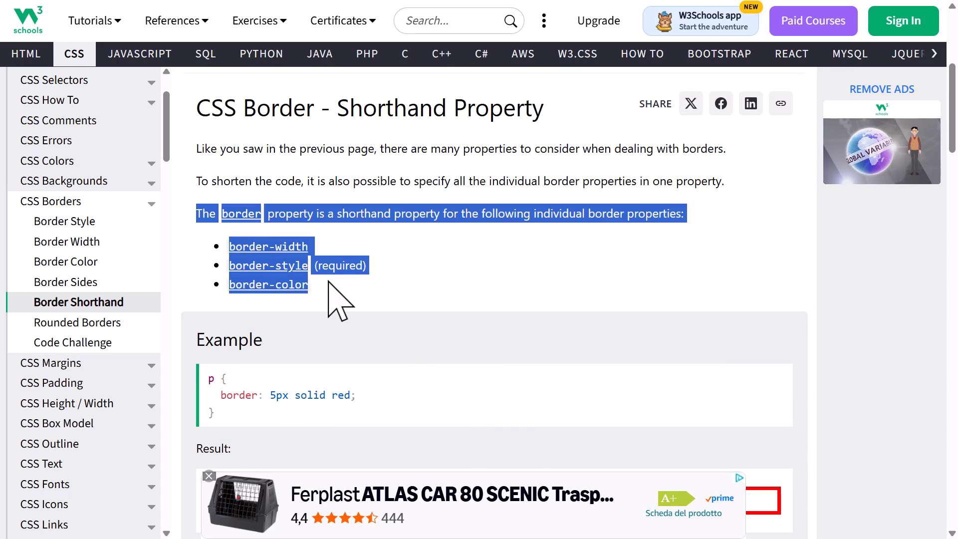
{"action": "left_click_drag", "start_coordinate": [328, 280], "coordinate": [329, 286]}
{"action": "key", "text": "ctrl+c"}
{"action": "key", "text": "alt+Tab"}
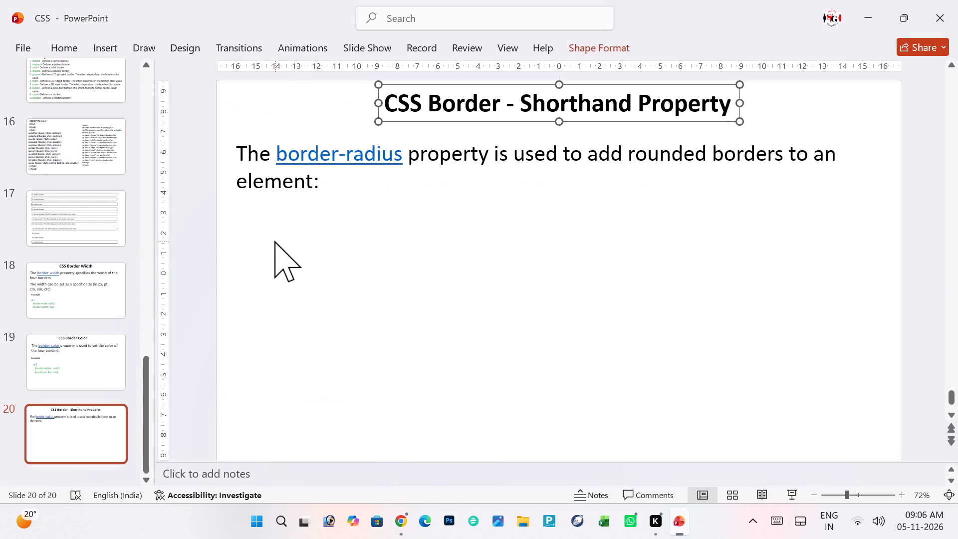
{"action": "left_click", "coordinate": [244, 214]}
{"action": "left_click_drag", "start_coordinate": [244, 214], "coordinate": [342, 249]}
{"action": "key", "text": "ctrl+v"}
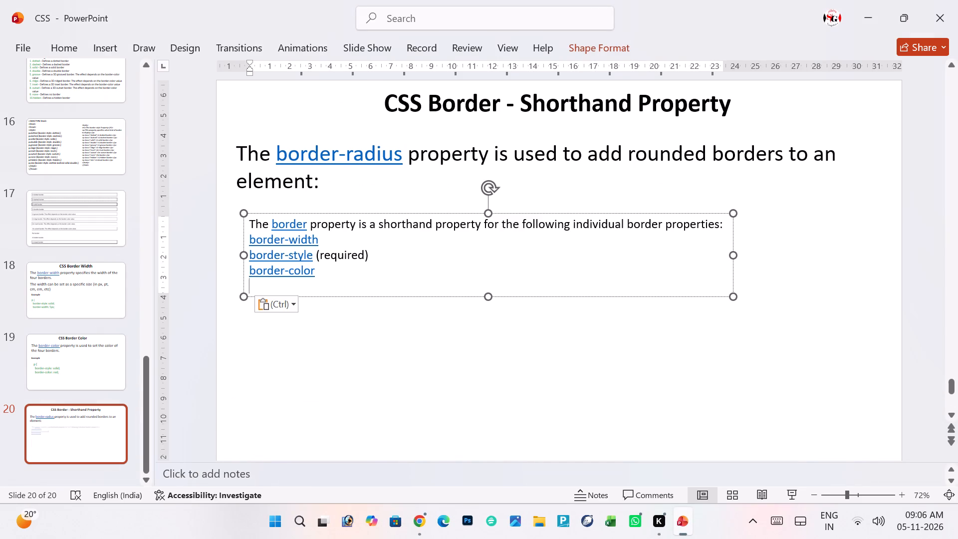
Format the border-width, border-style (required) and border-color lines as a bulleted list.
{"action": "left_click_drag", "start_coordinate": [250, 238], "coordinate": [298, 263]}
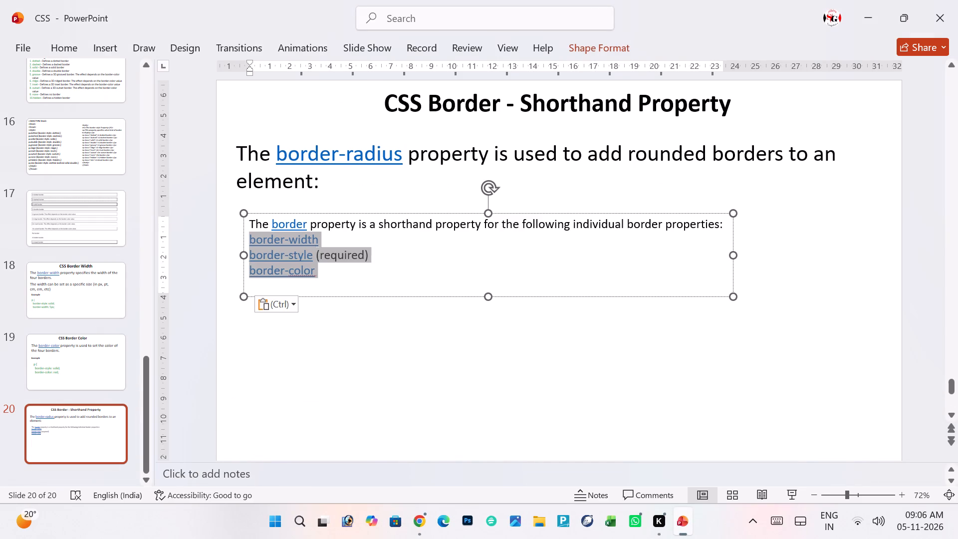
{"action": "left_click_drag", "start_coordinate": [298, 263], "coordinate": [316, 272]}
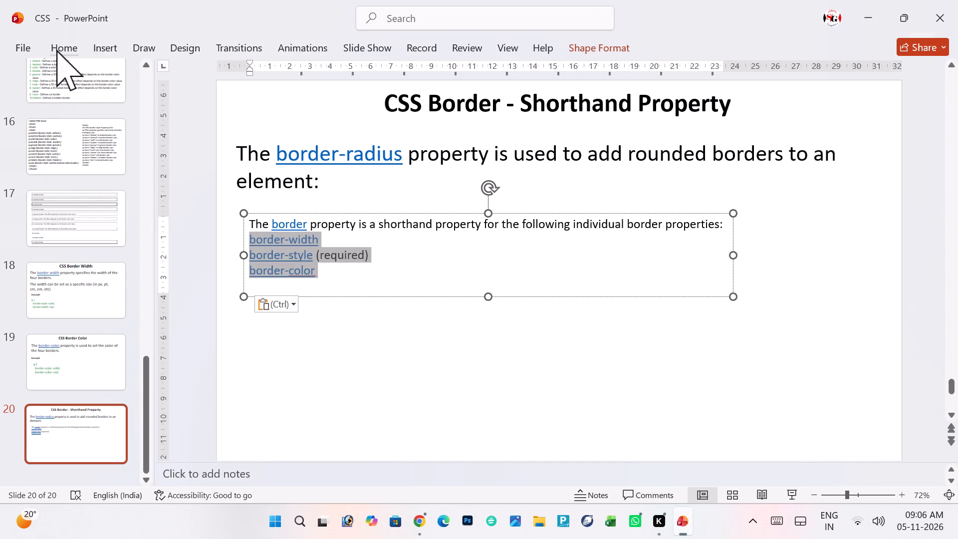
{"action": "left_click", "coordinate": [56, 49]}
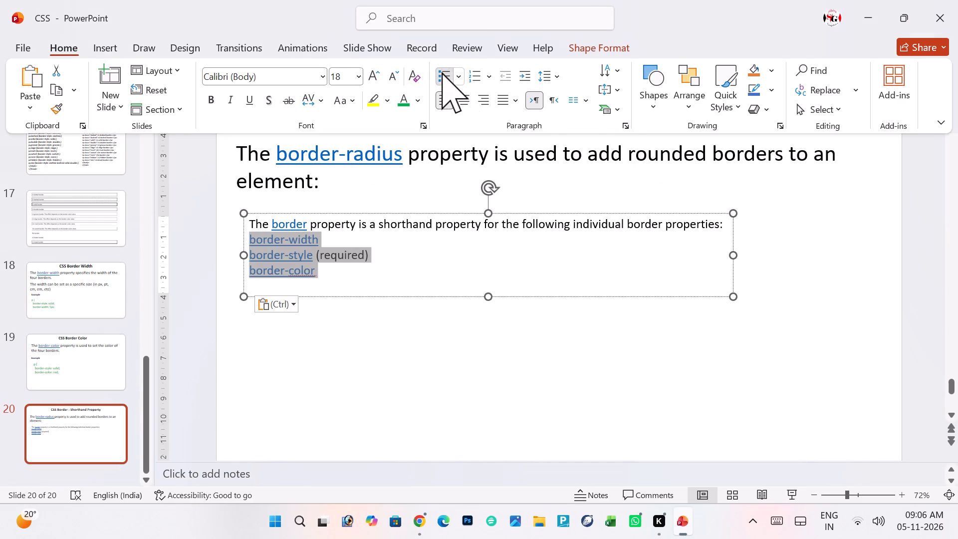
{"action": "left_click", "coordinate": [442, 72]}
Enlarge the shorthand description and list by three font-size steps, and narrow and reposition their text box to fit slide 20.
{"action": "left_click", "coordinate": [378, 299]}
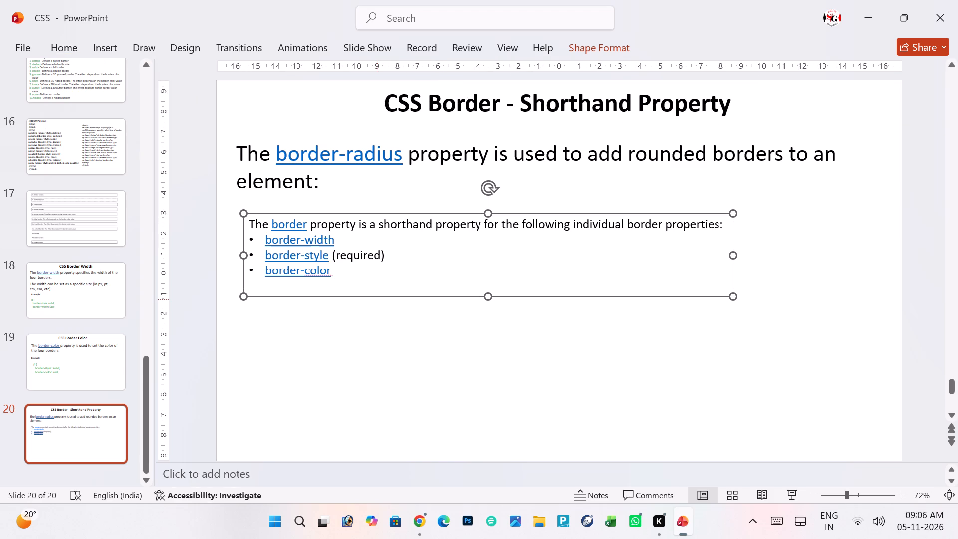
{"action": "key", "text": "ctrl+shift+period"}
{"action": "key", "text": "ctrl+shift+period"}
{"action": "key", "text": "ctrl+shift+period"}
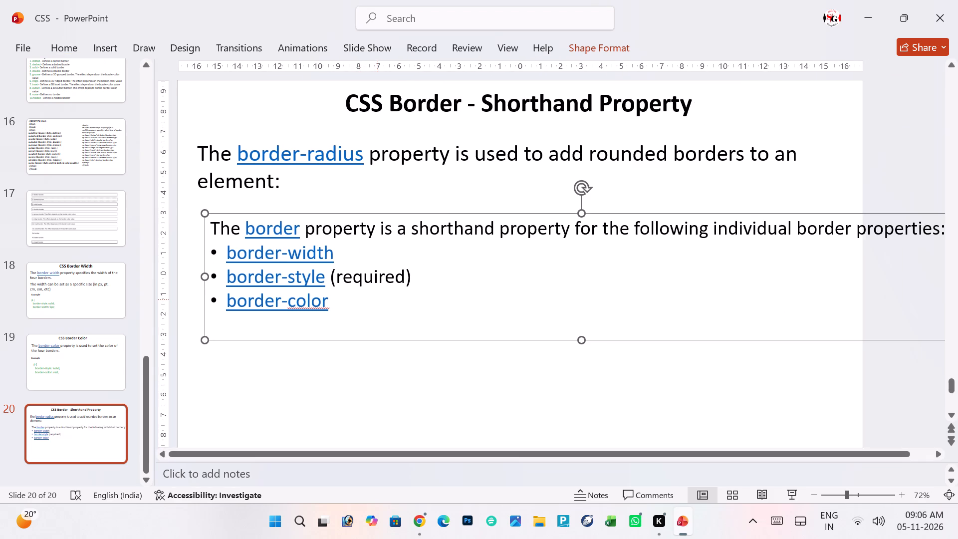
{"action": "left_click", "coordinate": [521, 334]}
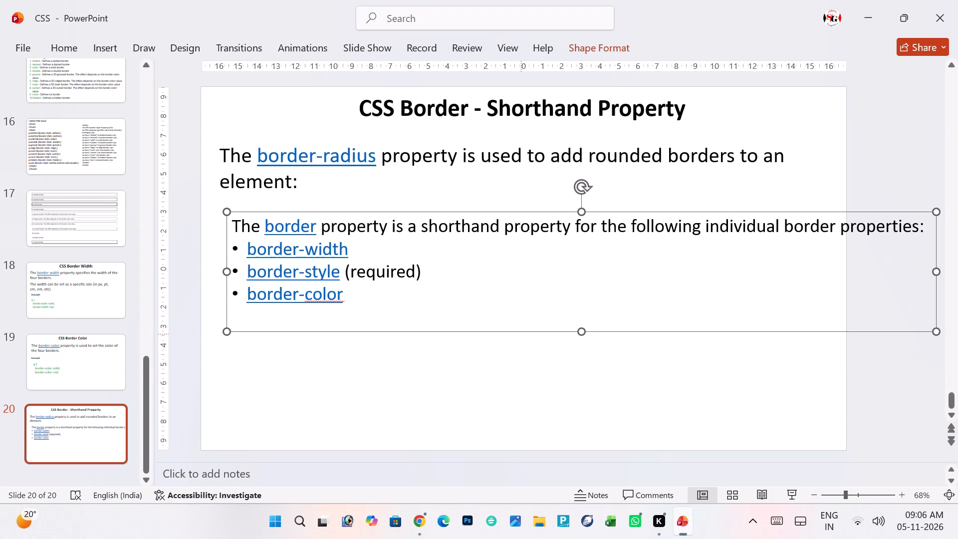
{"action": "left_click", "coordinate": [544, 359]}
{"action": "left_click", "coordinate": [864, 228]}
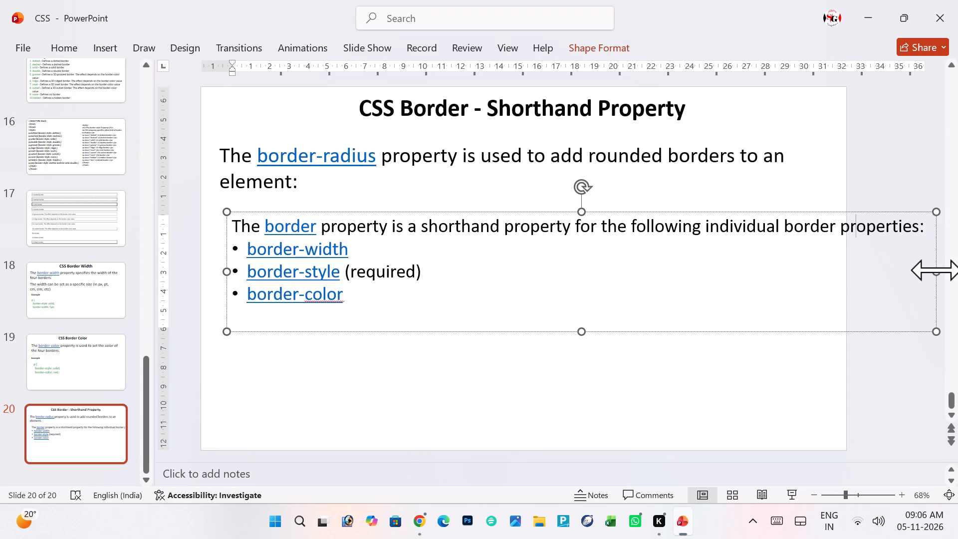
{"action": "left_click_drag", "start_coordinate": [937, 273], "coordinate": [835, 267]}
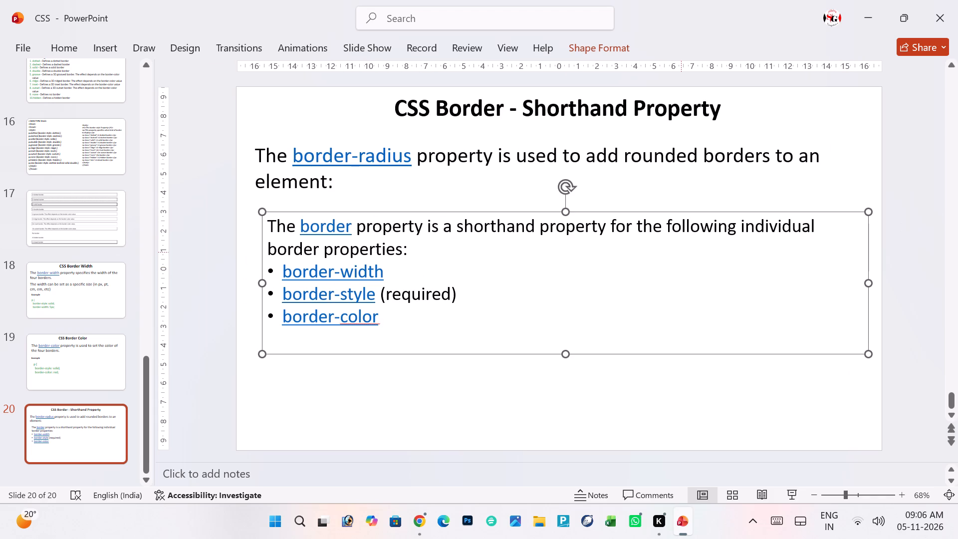
{"action": "left_click_drag", "start_coordinate": [522, 213], "coordinate": [507, 200]}
{"action": "left_click", "coordinate": [222, 179]}
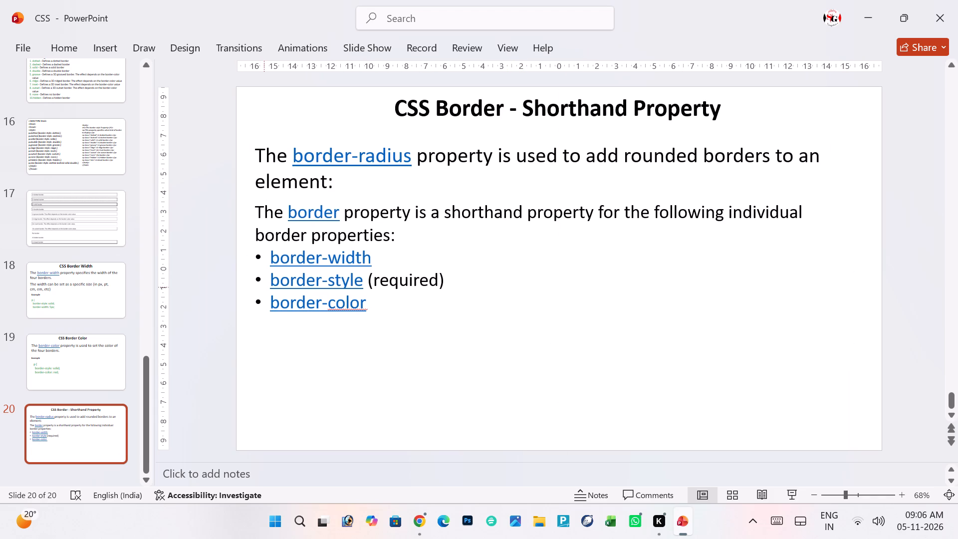
Delete the leftover border-radius sentence text box from slide 20.
{"action": "left_click", "coordinate": [328, 181]}
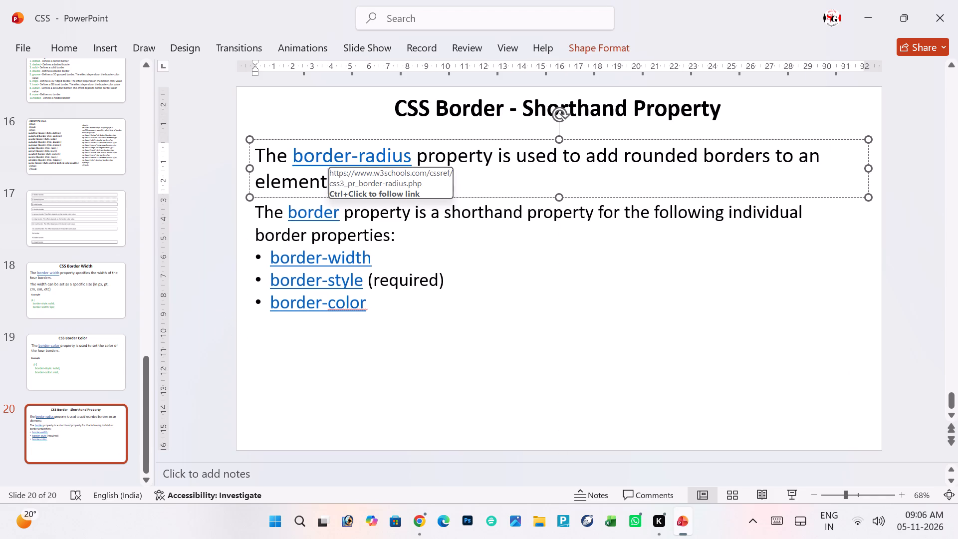
{"action": "left_click", "coordinate": [328, 137]}
{"action": "key", "text": "Delete"}
Insert a blank line between the border shorthand sentence and the bulleted list.
{"action": "left_click", "coordinate": [353, 222]}
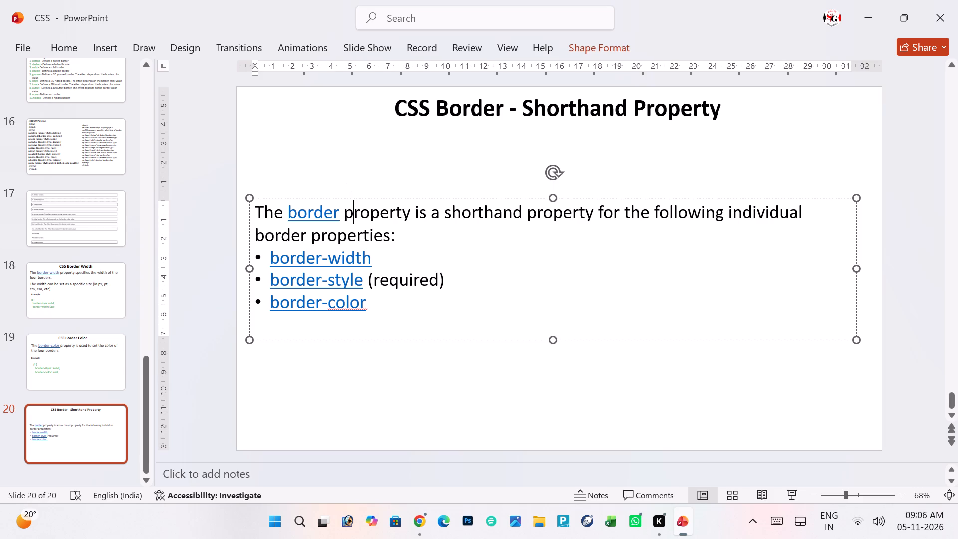
{"action": "left_click", "coordinate": [409, 242]}
{"action": "key", "text": "Return"}
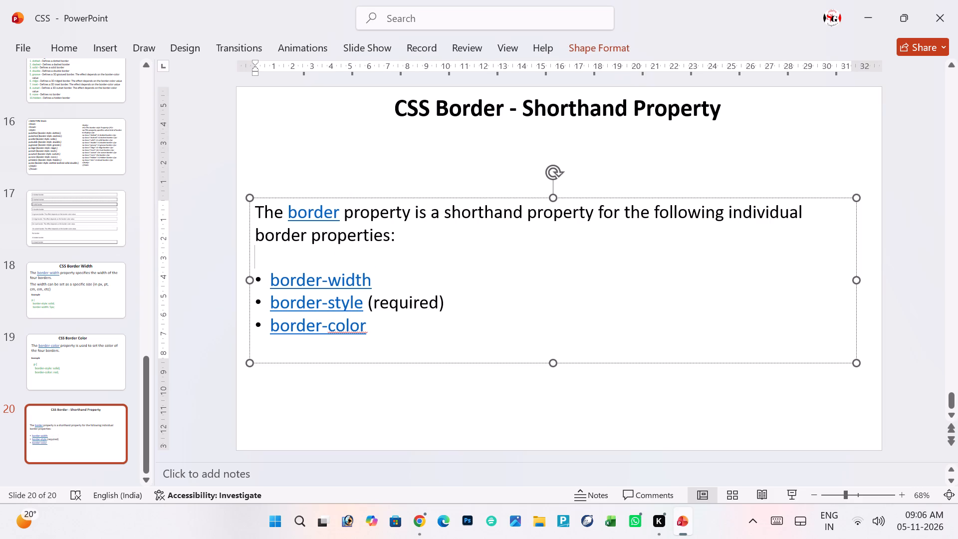
Move the shorthand description text box up beneath the heading and enlarge its text by one font-size step.
{"action": "left_click_drag", "start_coordinate": [393, 198], "coordinate": [398, 143]}
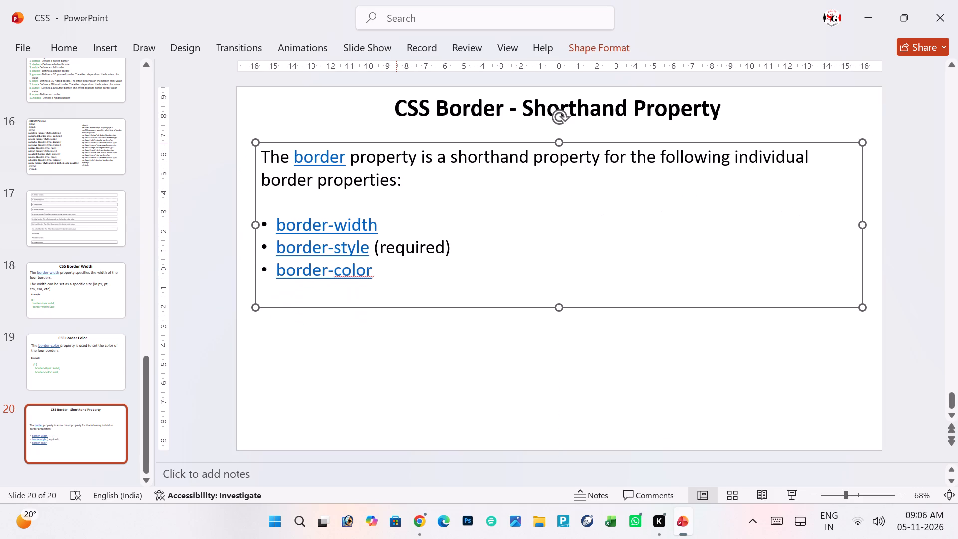
{"action": "key", "text": "ctrl+shift+period"}
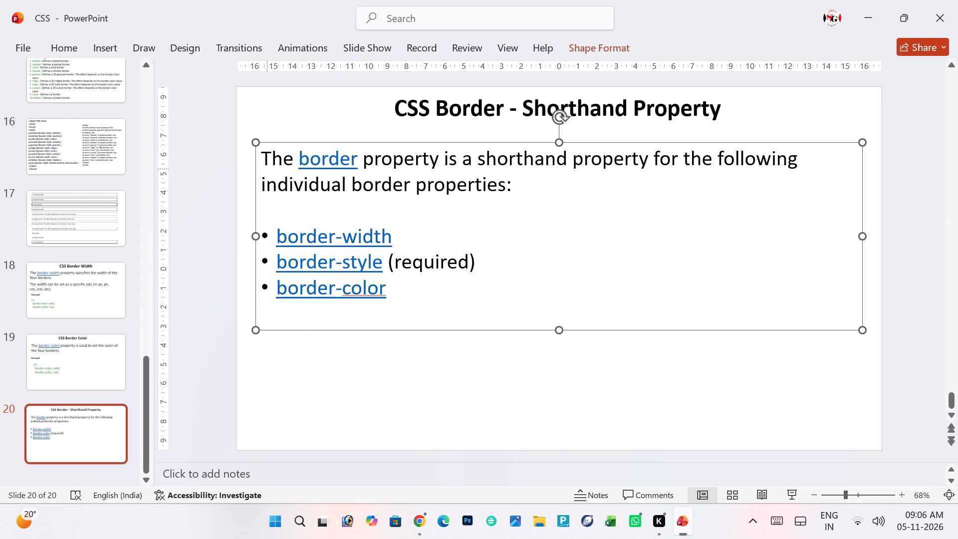
{"action": "left_click", "coordinate": [214, 169]}
Copy the W3Schools example code "p { border: 5px solid red; }" into a new text box below slide 20's bulleted list.
{"action": "key", "text": "alt+Tab"}
{"action": "scroll", "coordinate": [329, 291], "scroll_direction": "down", "scroll_amount": 1}
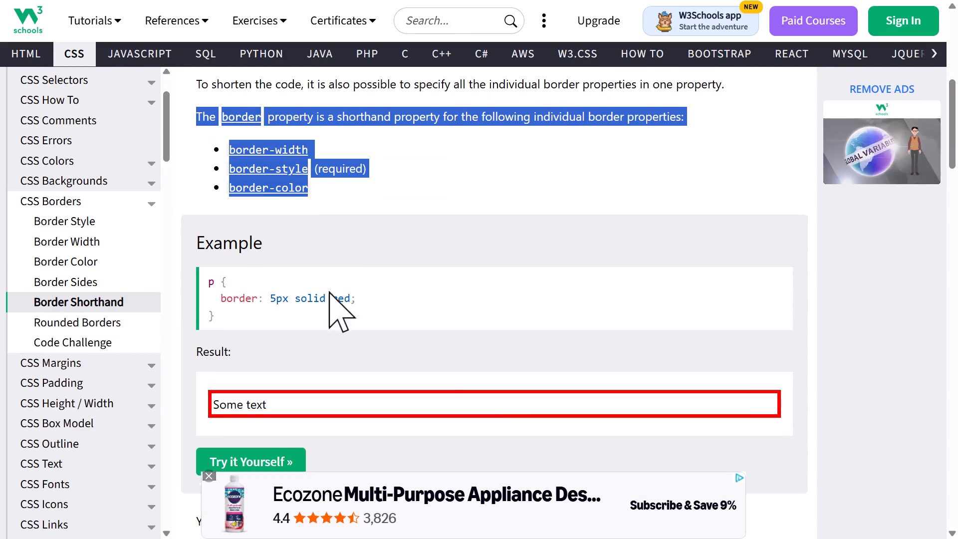
{"action": "scroll", "coordinate": [329, 291], "scroll_direction": "down", "scroll_amount": 1}
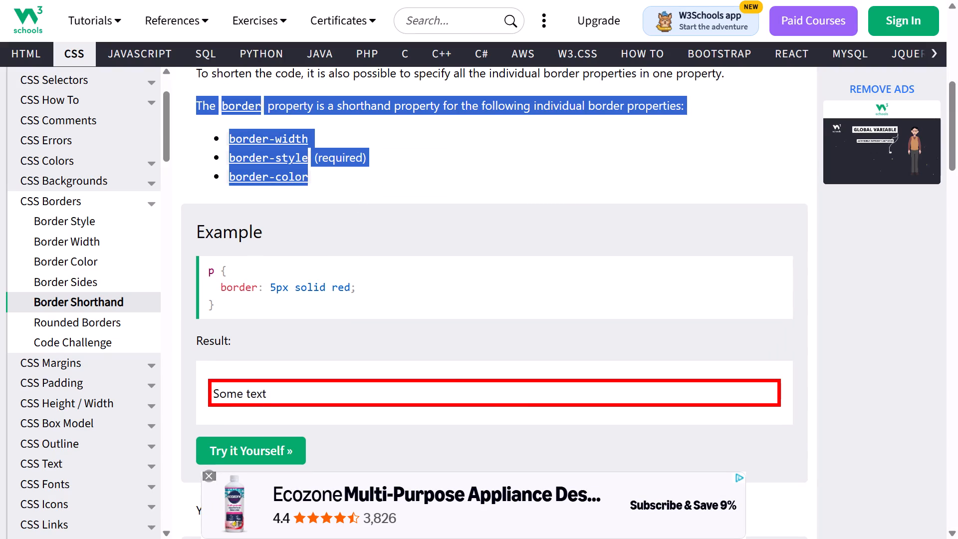
{"action": "left_click_drag", "start_coordinate": [213, 272], "coordinate": [225, 289]}
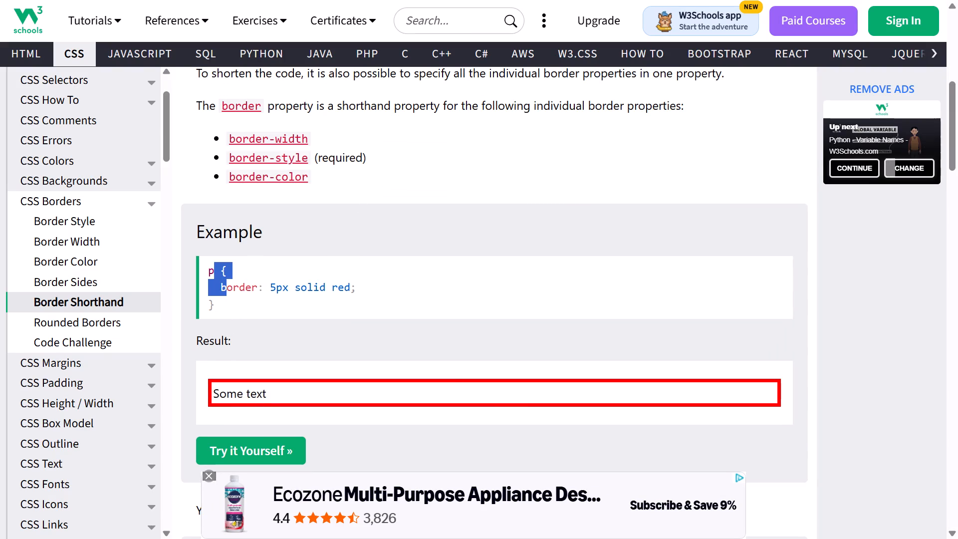
{"action": "left_click_drag", "start_coordinate": [213, 307], "coordinate": [204, 267]}
{"action": "key", "text": "ctrl+c"}
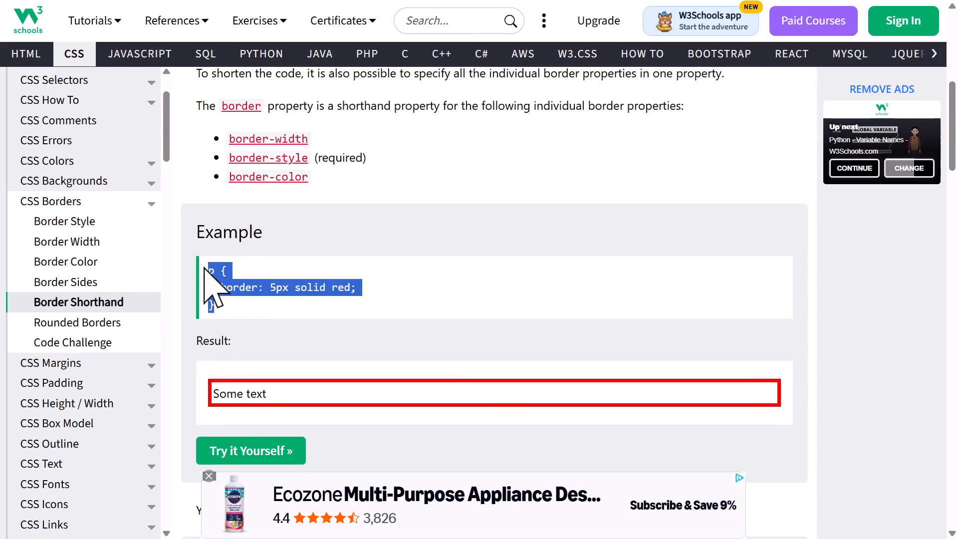
{"action": "key", "text": "alt+Tab"}
{"action": "left_click", "coordinate": [269, 340]}
{"action": "left_click_drag", "start_coordinate": [269, 340], "coordinate": [402, 351]}
{"action": "key", "text": "ctrl+v"}
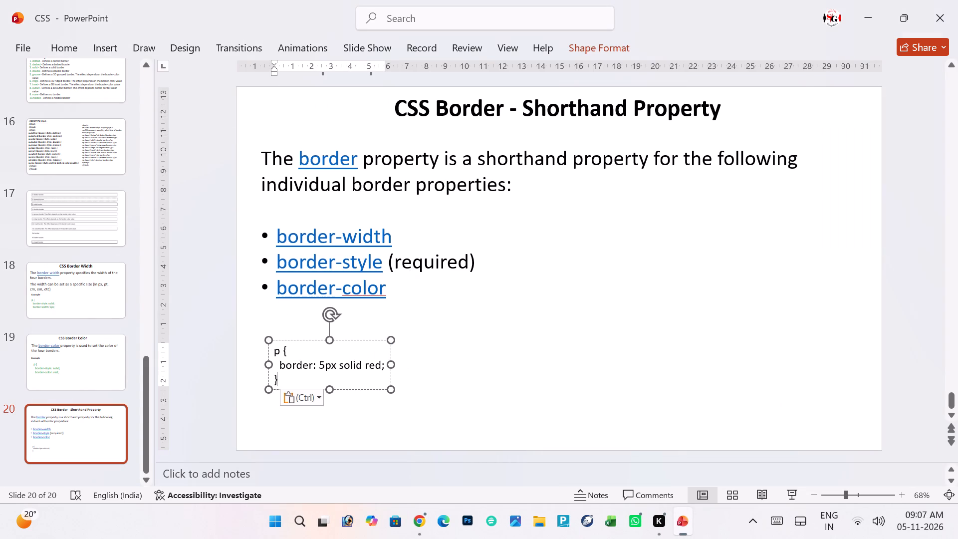
Enlarge the example code to 36 pt, shift it toward the slide's middle, and color it green.
{"action": "left_click", "coordinate": [358, 339]}
{"action": "key", "text": "ctrl+shift+period"}
{"action": "key", "text": "ctrl+shift+period"}
{"action": "key", "text": "ctrl+shift+period"}
{"action": "key", "text": "ctrl+shift+period"}
{"action": "key", "text": "ctrl+shift+period"}
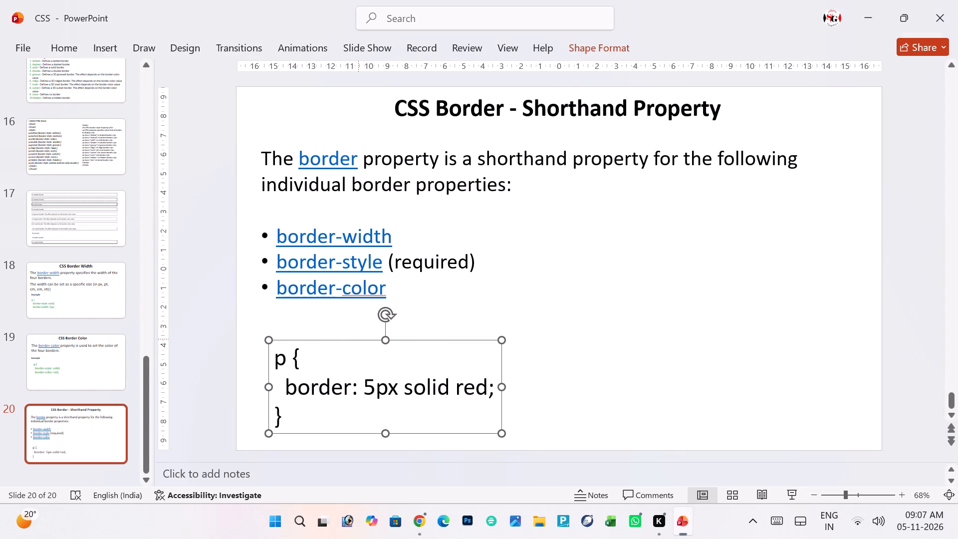
{"action": "left_click_drag", "start_coordinate": [447, 341], "coordinate": [544, 335]}
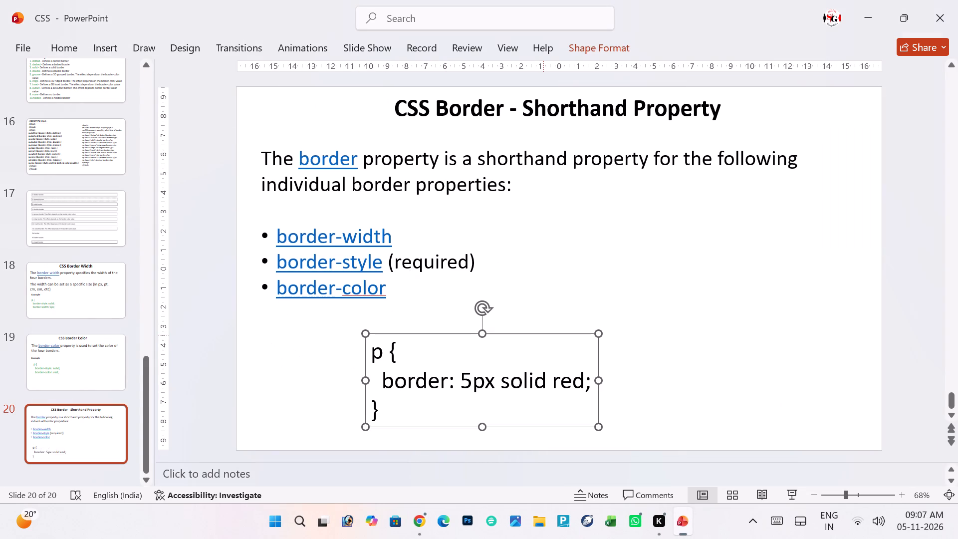
{"action": "left_click", "coordinate": [67, 46]}
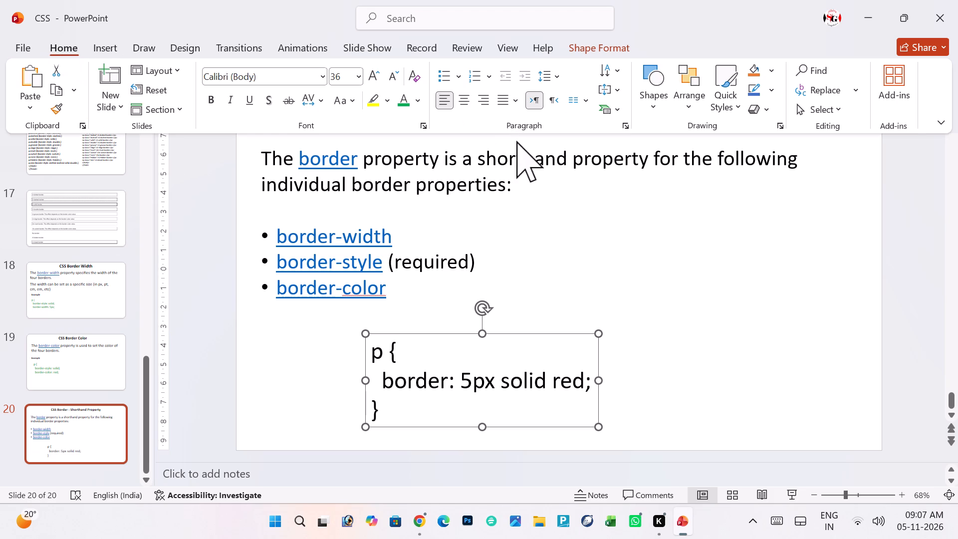
{"action": "left_click", "coordinate": [403, 99]}
{"action": "left_click", "coordinate": [196, 233]}
{"action": "left_click", "coordinate": [196, 233]}
Copy the word "Example" from the W3Schools page into a new text box between slide 20's bulleted list and the code.
{"action": "key", "text": "alt+Tab"}
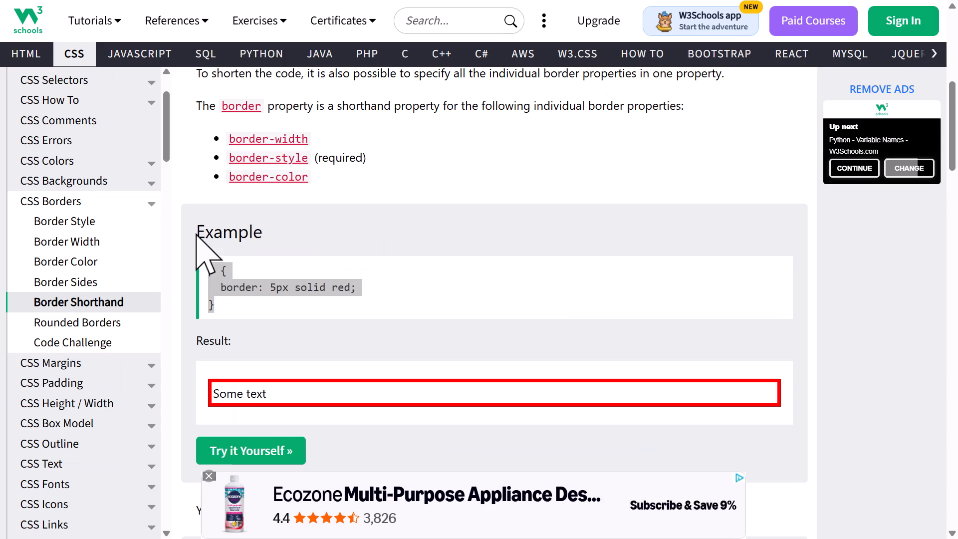
{"action": "left_click_drag", "start_coordinate": [197, 237], "coordinate": [277, 236]}
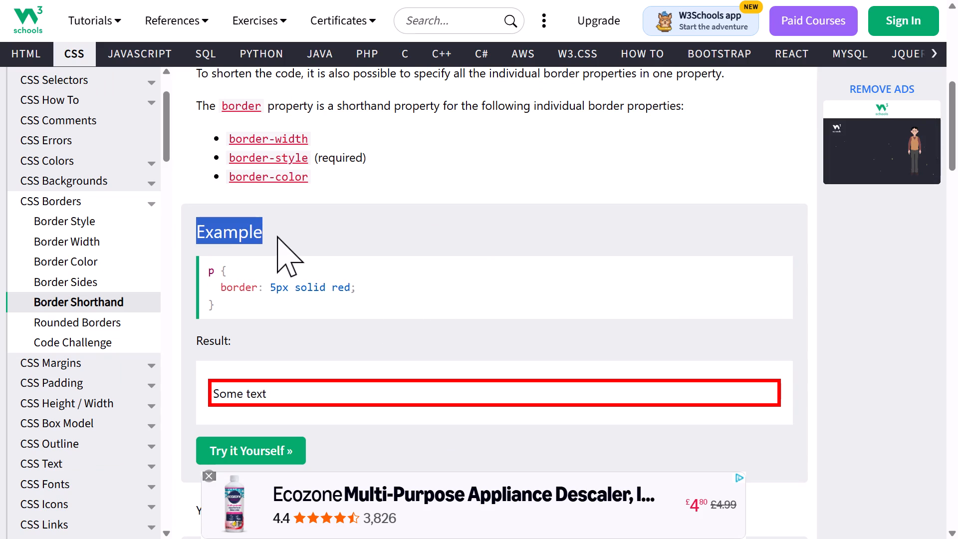
{"action": "key", "text": "ctrl+c"}
{"action": "key", "text": "alt+Tab"}
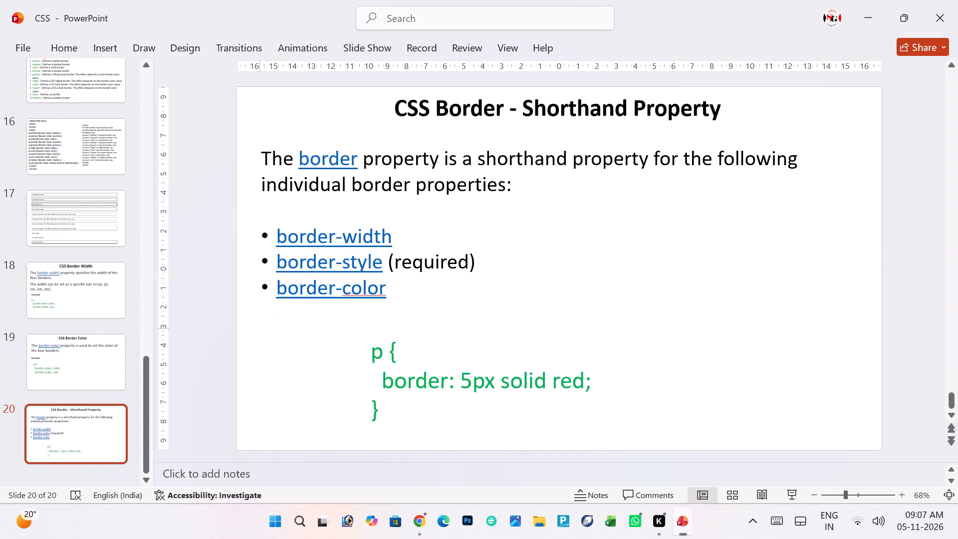
{"action": "double_click", "coordinate": [259, 328]}
{"action": "left_click", "coordinate": [266, 351]}
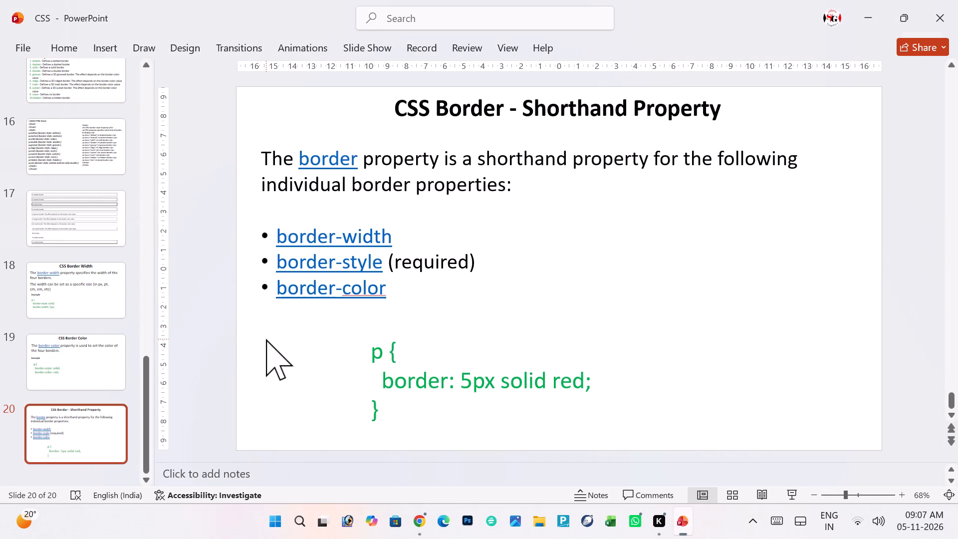
{"action": "left_click", "coordinate": [266, 339]}
{"action": "left_click_drag", "start_coordinate": [266, 339], "coordinate": [335, 344]}
{"action": "key", "text": "ctrl+v"}
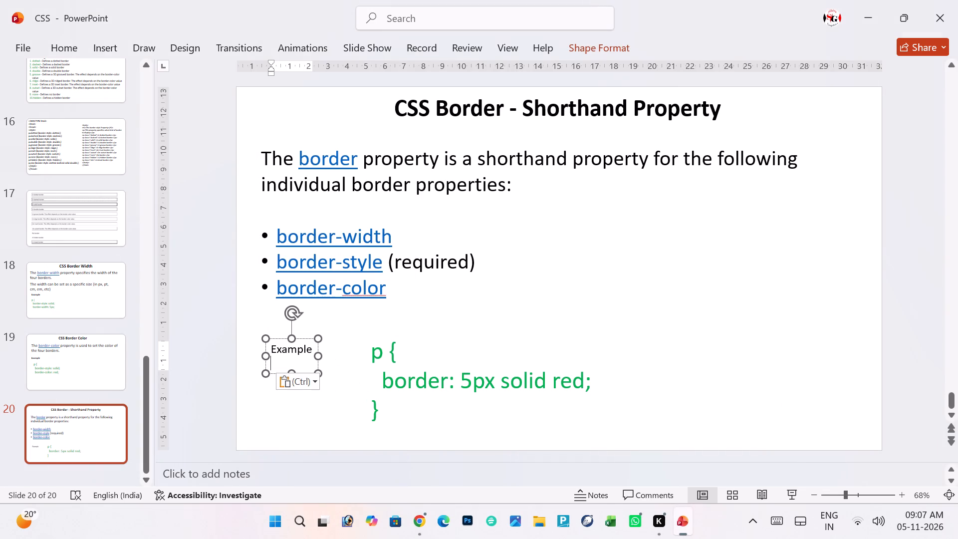
{"action": "key", "text": "BackSpace"}
{"action": "left_click_drag", "start_coordinate": [302, 357], "coordinate": [294, 328]}
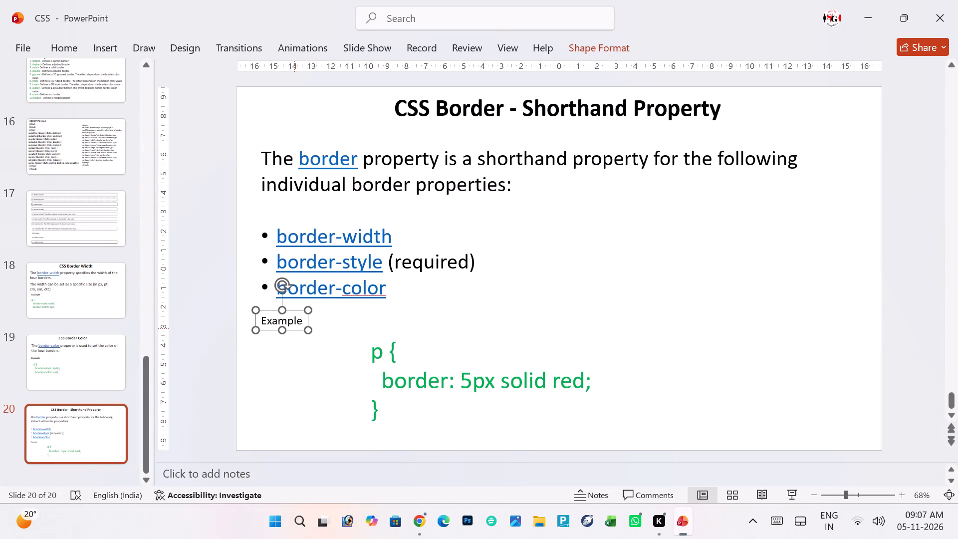
Enlarge the "Example" label by three font-size steps and make it bold.
{"action": "key", "text": "ctrl+shift+period"}
{"action": "key", "text": "ctrl+shift+period"}
{"action": "key", "text": "ctrl+shift+period"}
{"action": "key", "text": "ctrl+b"}
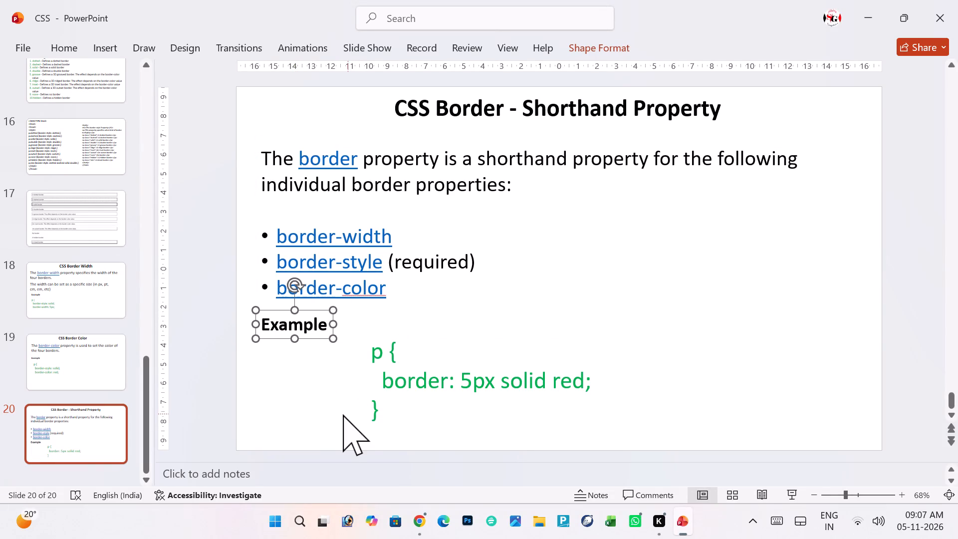
Move the green code text box slightly left so it sits indented below the "Example" label.
{"action": "left_click", "coordinate": [343, 414]}
{"action": "left_click", "coordinate": [378, 397]}
{"action": "left_click_drag", "start_coordinate": [405, 331], "coordinate": [368, 332]}
{"action": "left_click", "coordinate": [196, 294]}
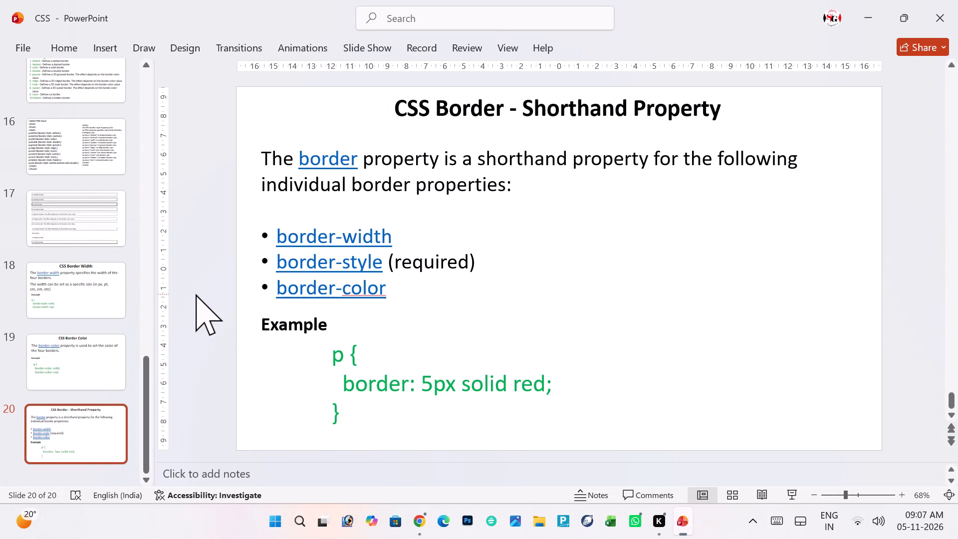
Save the presentation.
{"action": "key", "text": "ctrl+s"}
Add a new slide 21 after the shorthand slide and delete its title and content placeholders.
{"action": "left_click", "coordinate": [219, 246]}
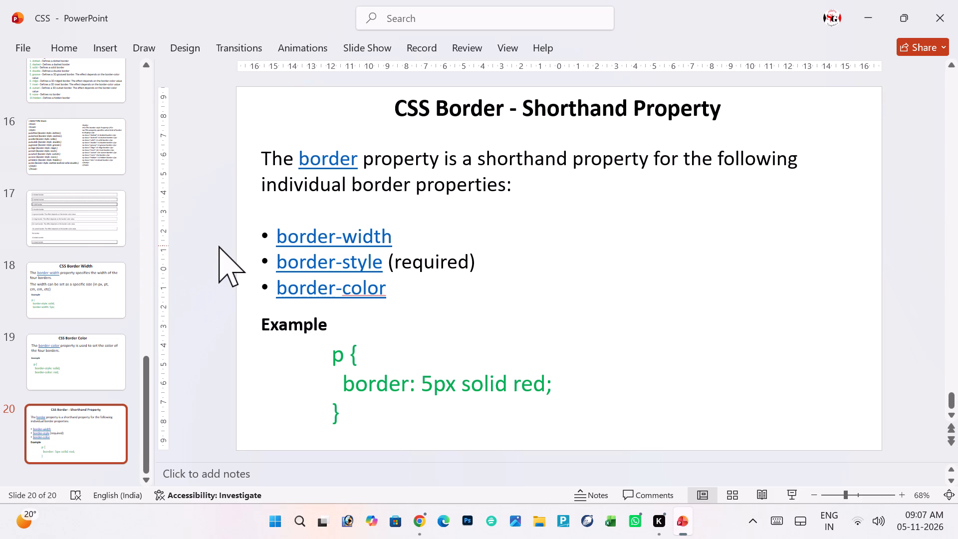
{"action": "key", "text": "ctrl+m"}
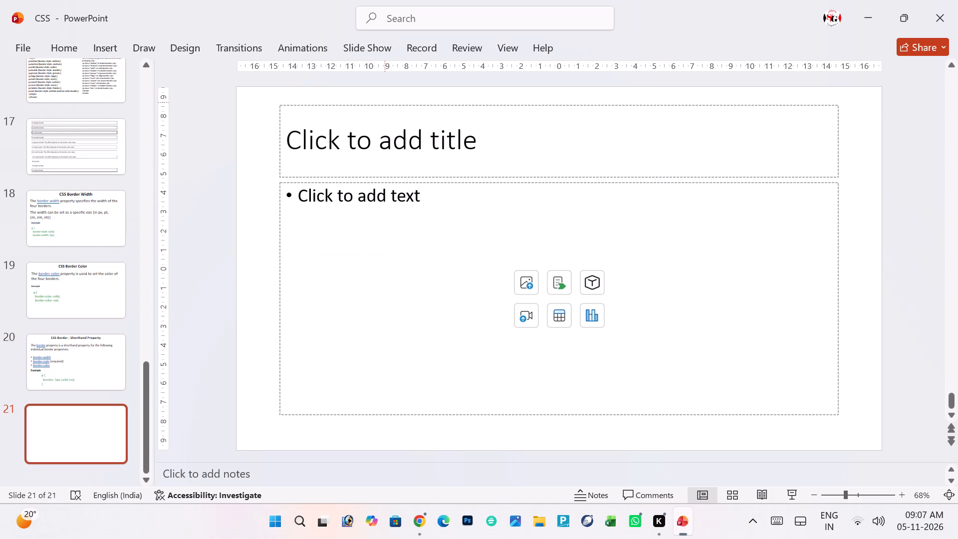
{"action": "left_click", "coordinate": [385, 103]}
{"action": "key", "text": "Delete"}
{"action": "left_click", "coordinate": [428, 179]}
{"action": "key", "text": "Delete"}
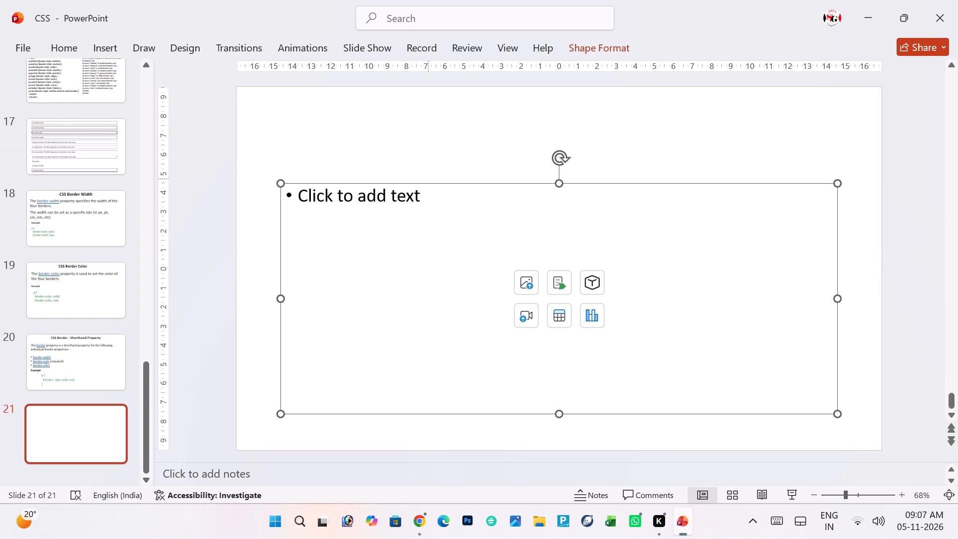
{"action": "key", "text": "Delete"}
{"action": "double_click", "coordinate": [480, 97]}
Switch to Chrome, open W3Schools' Rounded Borders page and copy its "CSS Rounded Borders" section heading into a text box atop slide 21 in PowerPoint.
{"action": "key", "text": "alt+Tab"}
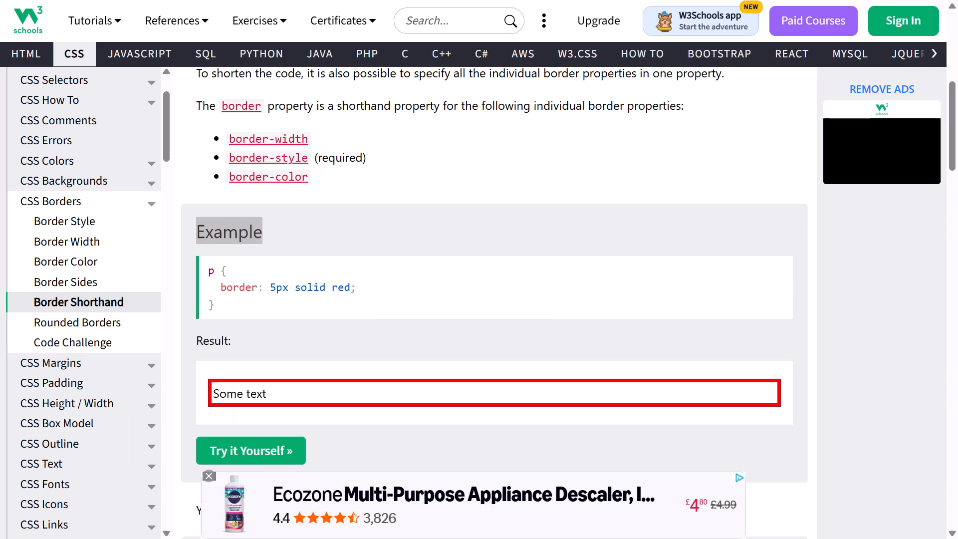
{"action": "left_click_drag", "start_coordinate": [259, 270], "coordinate": [108, 323]}
{"action": "left_click", "coordinate": [108, 323]}
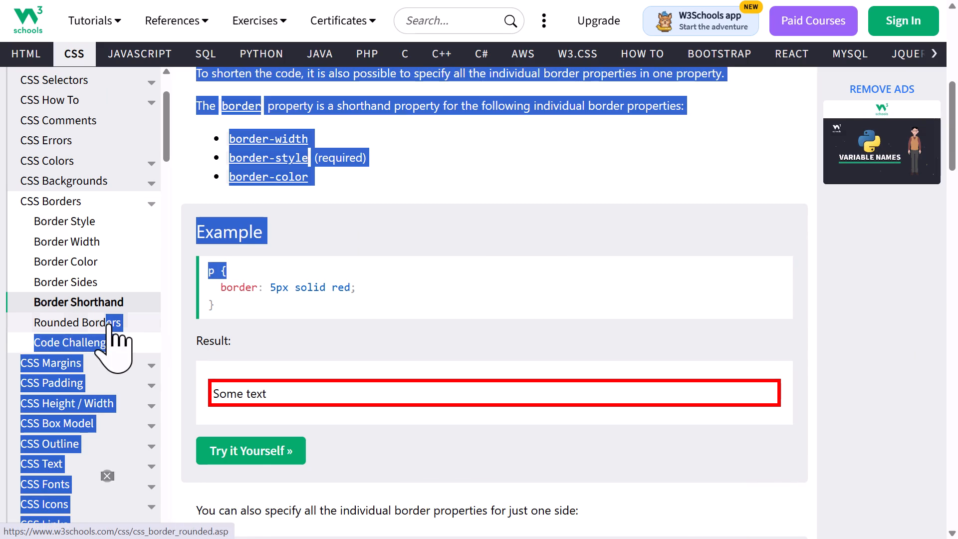
{"action": "scroll", "coordinate": [225, 359], "scroll_direction": "down", "scroll_amount": 2}
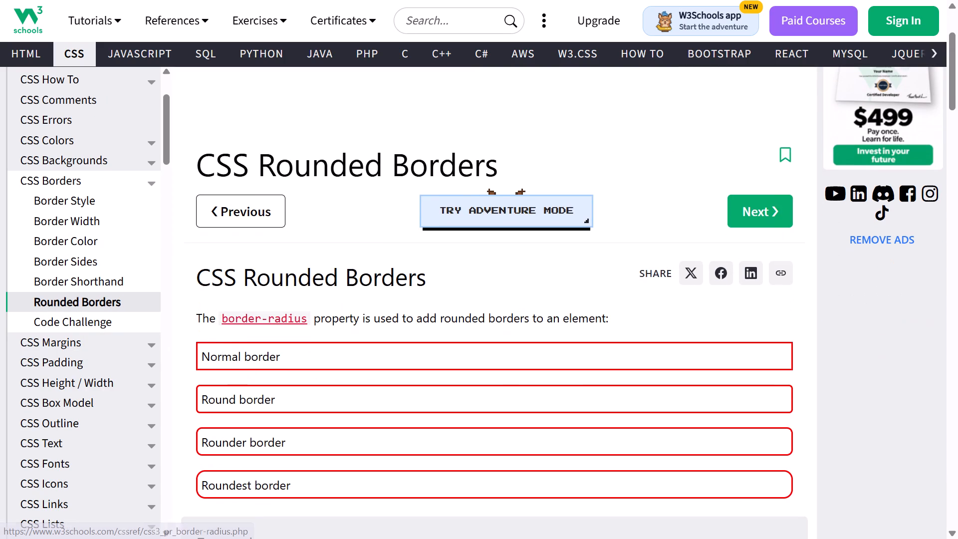
{"action": "left_click_drag", "start_coordinate": [199, 279], "coordinate": [446, 259]}
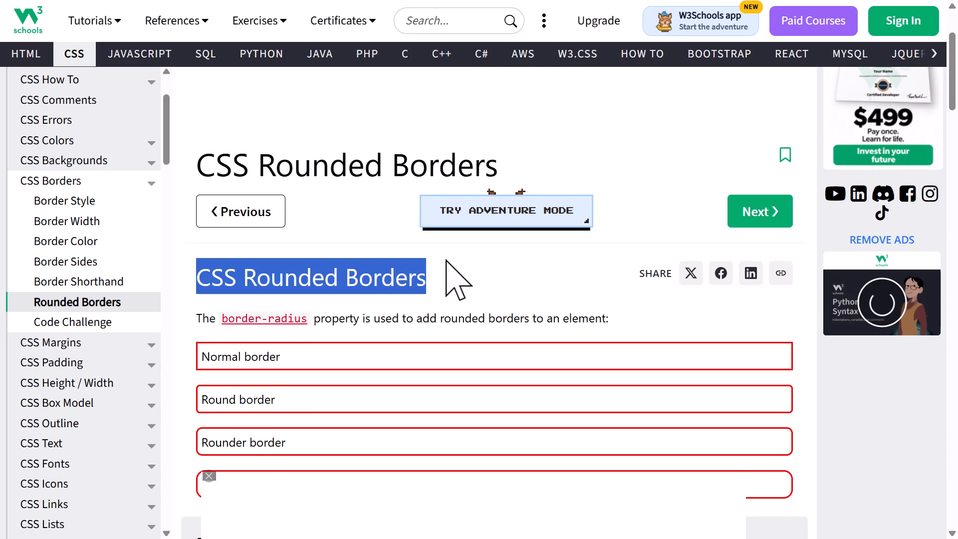
{"action": "left_click_drag", "start_coordinate": [446, 259], "coordinate": [446, 260]}
{"action": "key", "text": "ctrl+c"}
{"action": "key", "text": "alt+Tab"}
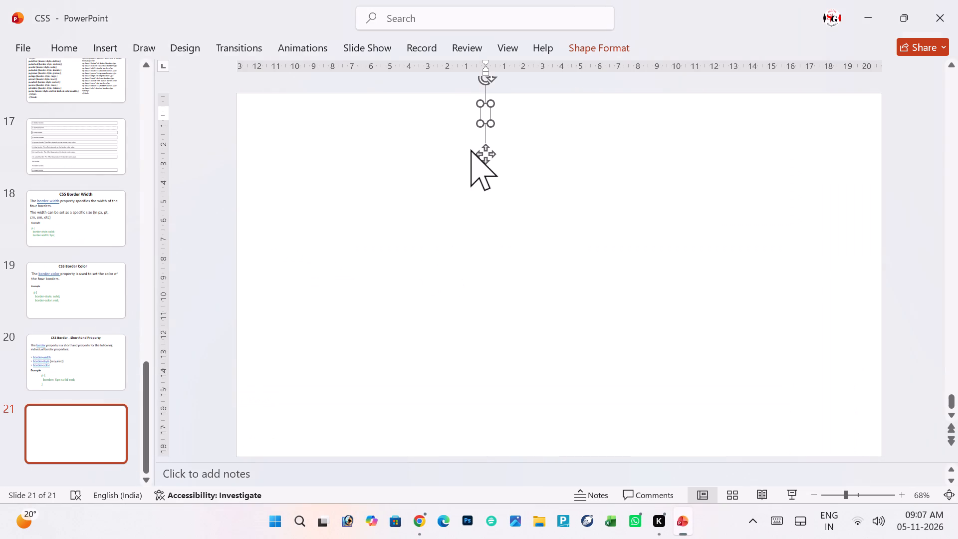
{"action": "key", "text": "ctrl+v"}
{"action": "key", "text": "BackSpace"}
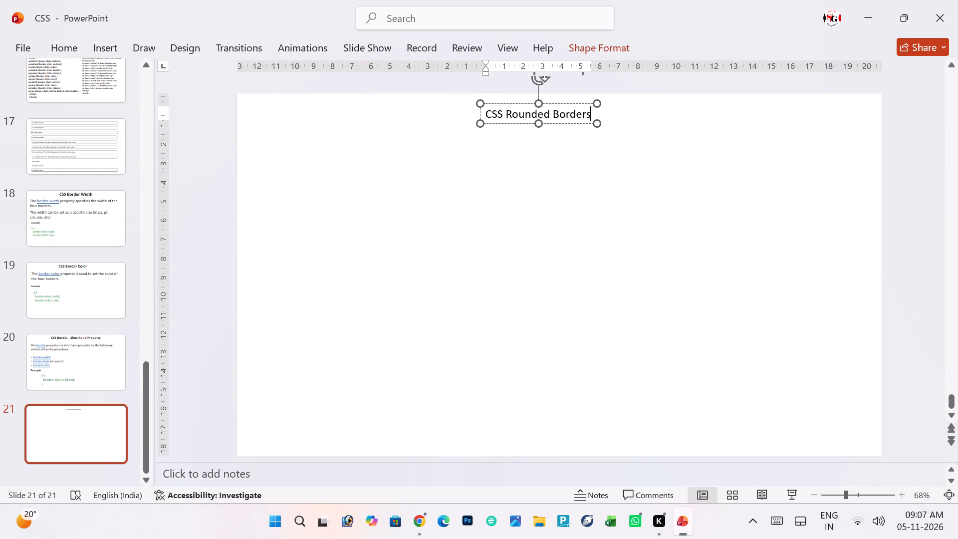
Enlarge the "CSS Rounded Borders" heading by six font-size steps and make it bold.
{"action": "left_click", "coordinate": [506, 125]}
{"action": "key", "text": "ctrl+shift+period"}
{"action": "key", "text": "ctrl+shift+period"}
{"action": "key", "text": "ctrl+shift+period"}
{"action": "key", "text": "ctrl+shift+period"}
{"action": "key", "text": "ctrl+shift+period"}
{"action": "key", "text": "ctrl+shift+period"}
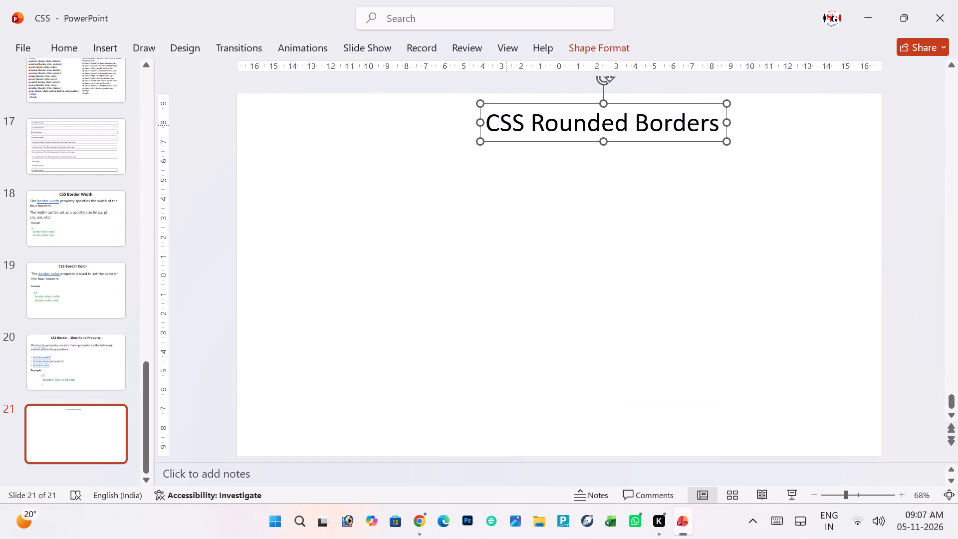
{"action": "key", "text": "ctrl+b"}
Enlarge the heading by one more font-size step and position it roughly centred near the slide's top edge.
{"action": "left_click_drag", "start_coordinate": [532, 146], "coordinate": [477, 147]}
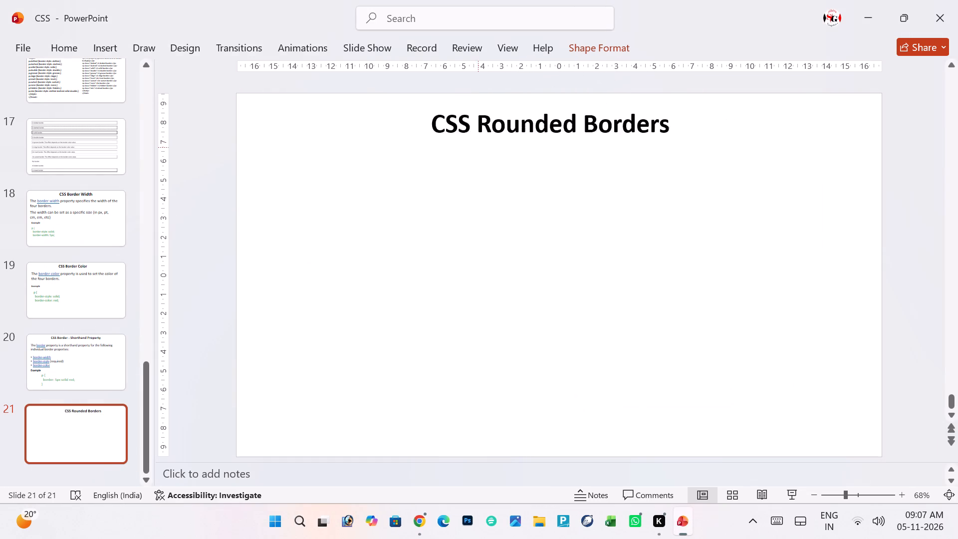
{"action": "left_click_drag", "start_coordinate": [477, 147], "coordinate": [474, 141]}
{"action": "key", "text": "ctrl+shift+period"}
{"action": "left_click", "coordinate": [474, 141]}
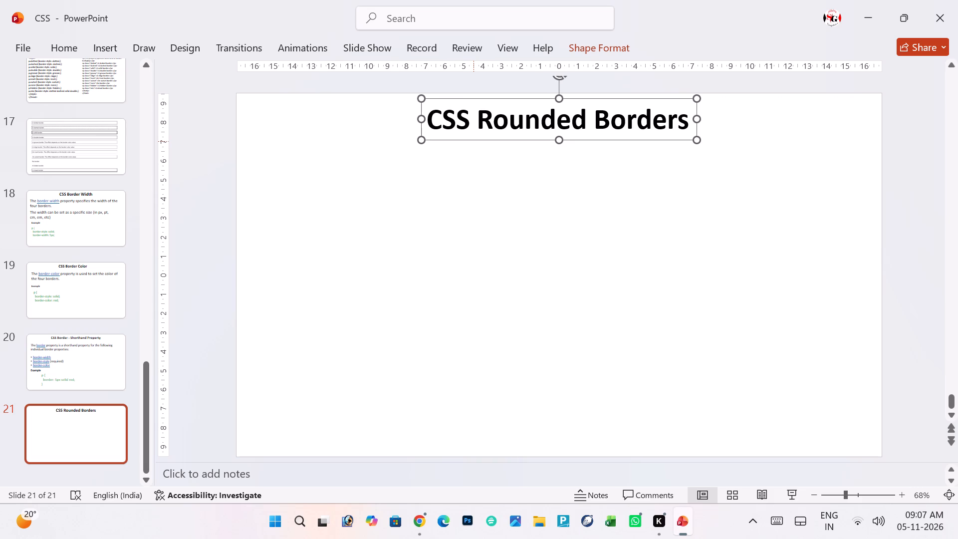
{"action": "left_click_drag", "start_coordinate": [467, 140], "coordinate": [454, 137]}
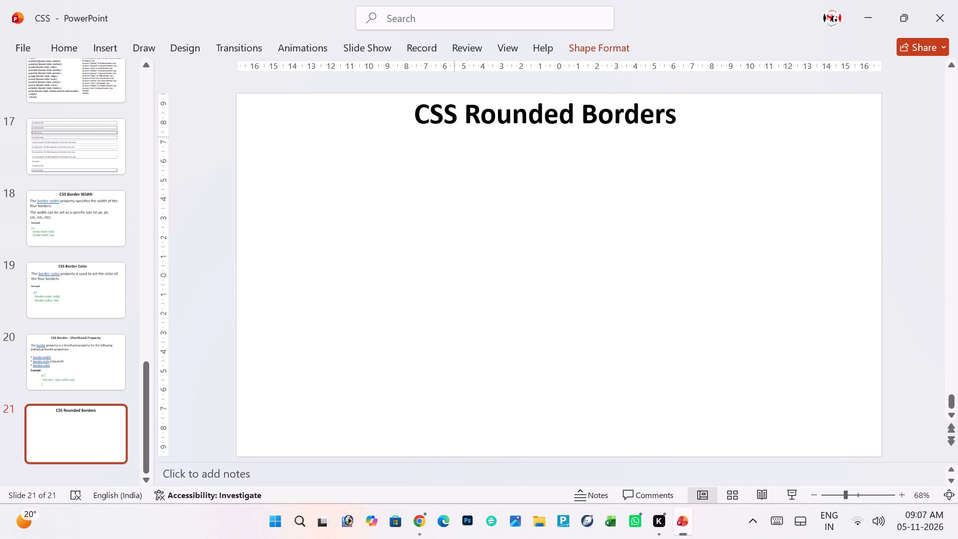
{"action": "left_click_drag", "start_coordinate": [454, 137], "coordinate": [453, 138]}
{"action": "left_click", "coordinate": [298, 215]}
Copy the sentence introducing the border-radius property from the W3Schools page in Chrome into a new text box below the PowerPoint slide's heading.
{"action": "key", "text": "alt+Tab"}
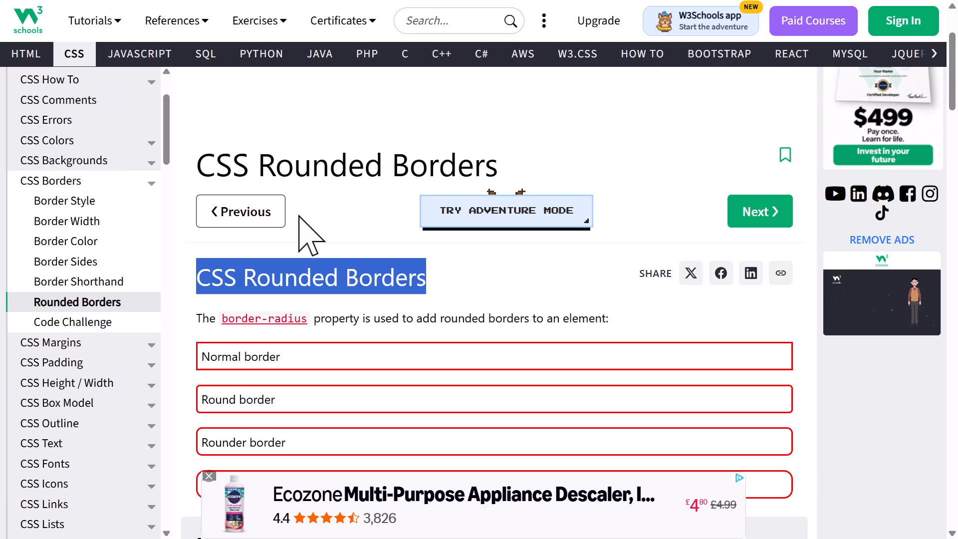
{"action": "scroll", "coordinate": [393, 279], "scroll_direction": "down", "scroll_amount": 1}
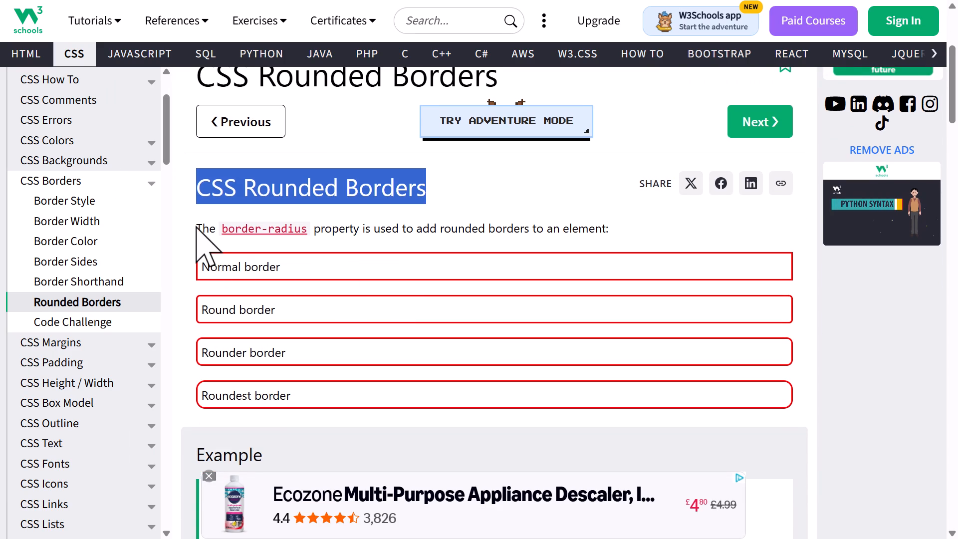
{"action": "left_click", "coordinate": [196, 226]}
{"action": "left_click_drag", "start_coordinate": [197, 228], "coordinate": [627, 226]}
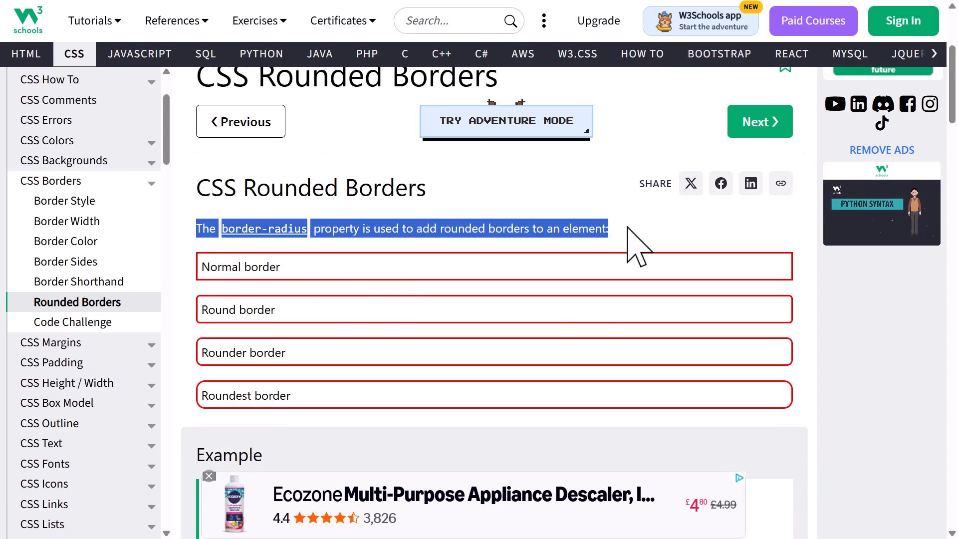
{"action": "left_click_drag", "start_coordinate": [627, 226], "coordinate": [607, 216]}
{"action": "key", "text": "ctrl+c"}
{"action": "key", "text": "alt+Tab"}
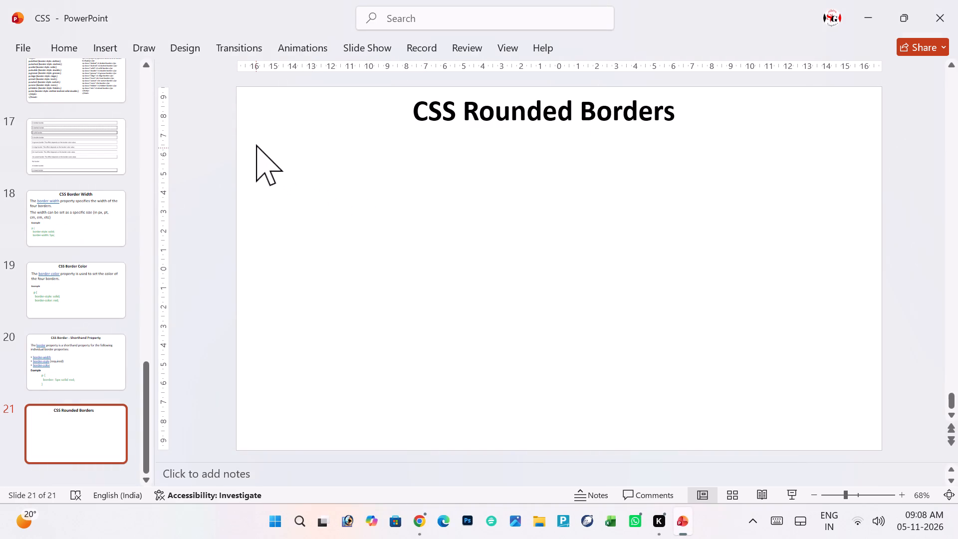
{"action": "left_click", "coordinate": [256, 144]}
{"action": "left_click_drag", "start_coordinate": [256, 144], "coordinate": [331, 157]}
{"action": "key", "text": "ctrl+v"}
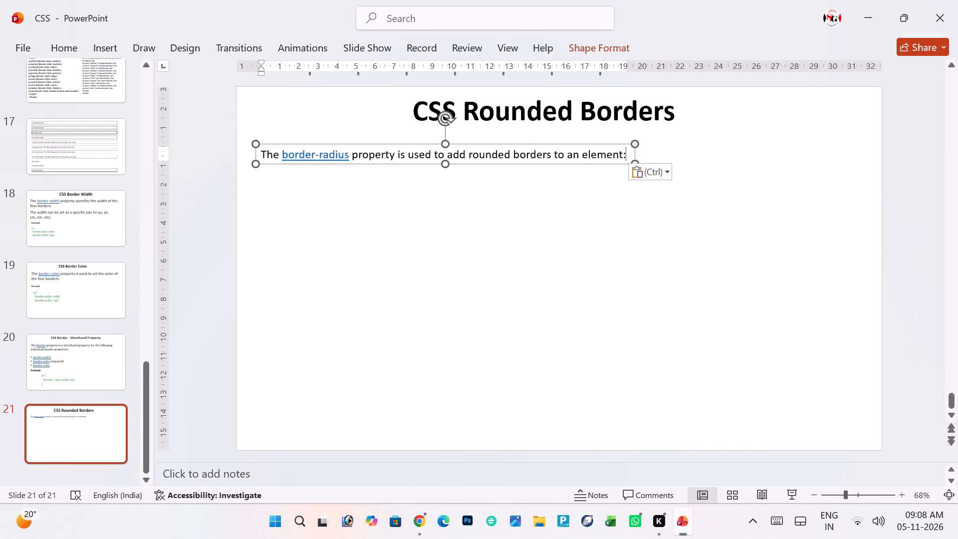
Widen the border-radius sentence's text box to the slide's right edge, raising its top slightly.
{"action": "left_click", "coordinate": [356, 166]}
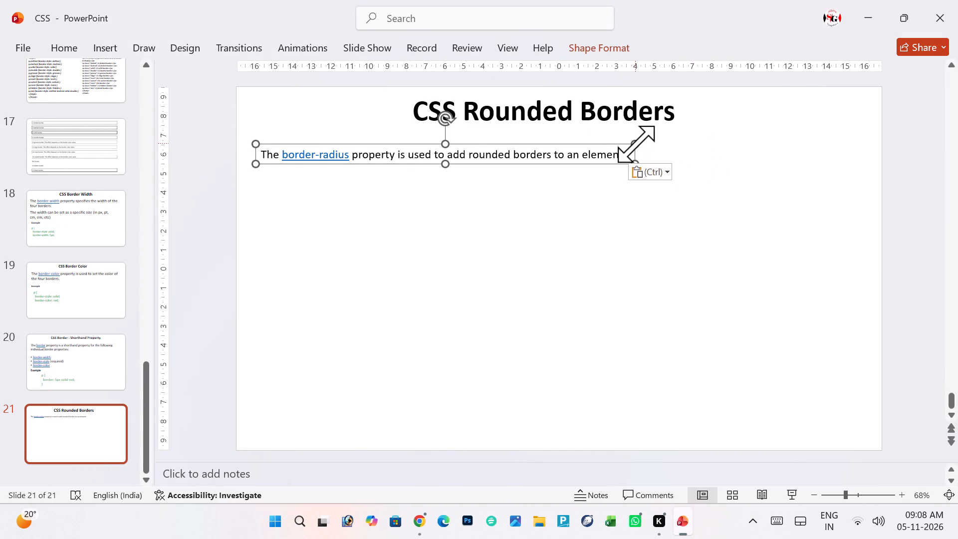
{"action": "left_click_drag", "start_coordinate": [636, 144], "coordinate": [873, 139]}
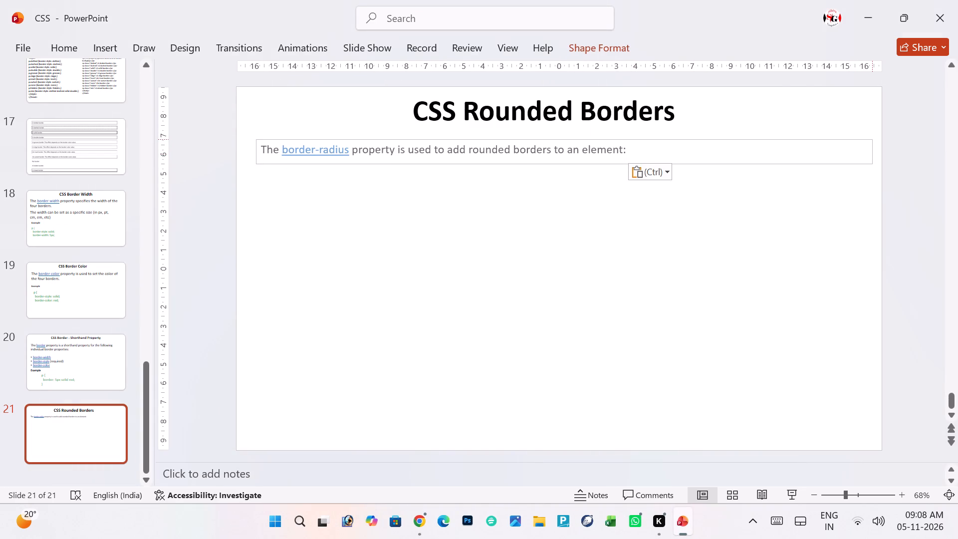
{"action": "left_click_drag", "start_coordinate": [873, 139], "coordinate": [881, 137]}
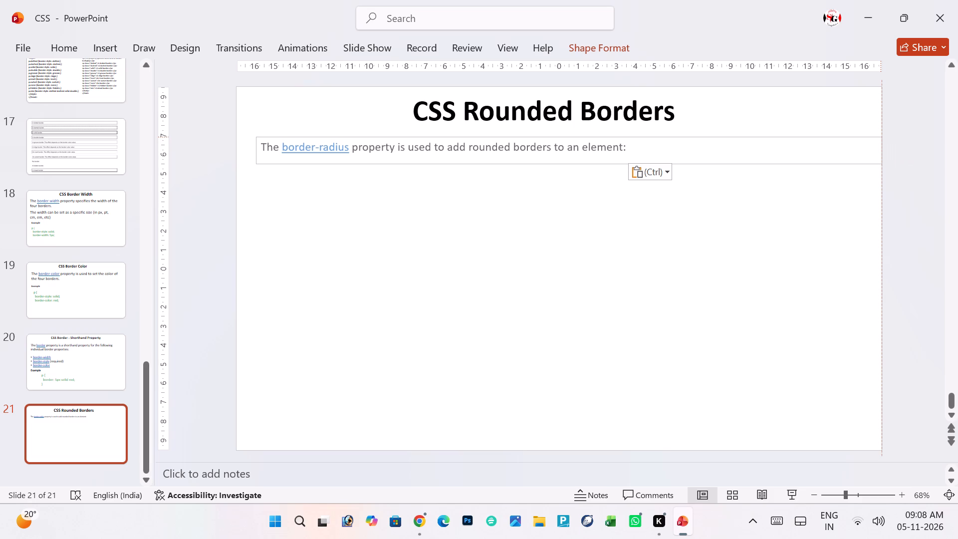
{"action": "left_click_drag", "start_coordinate": [881, 137], "coordinate": [879, 138]}
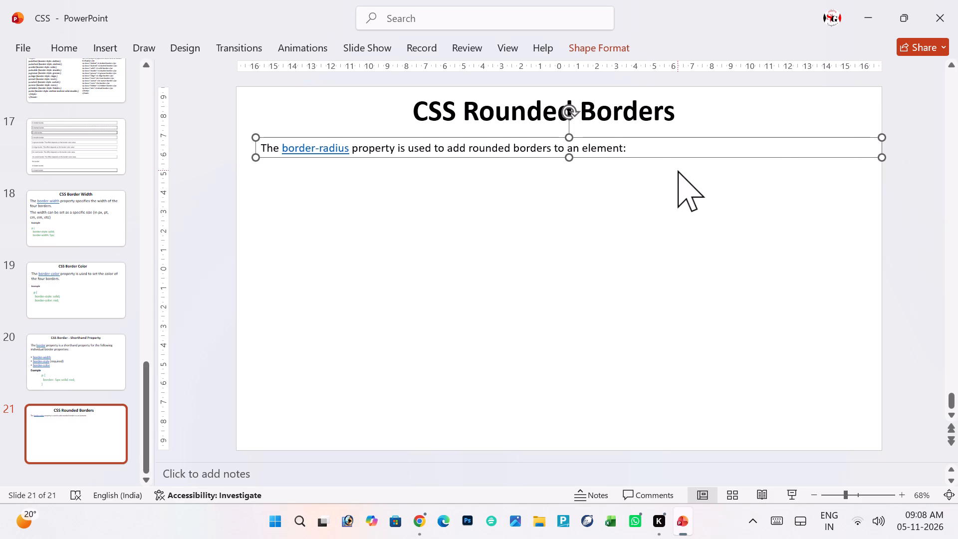
Enlarge the border-radius sentence by six font-size steps.
{"action": "key", "text": "ctrl+shift+period"}
{"action": "key", "text": "ctrl+shift+period"}
{"action": "key", "text": "ctrl+shift+period"}
{"action": "key", "text": "ctrl+shift+period"}
{"action": "key", "text": "ctrl+shift+period"}
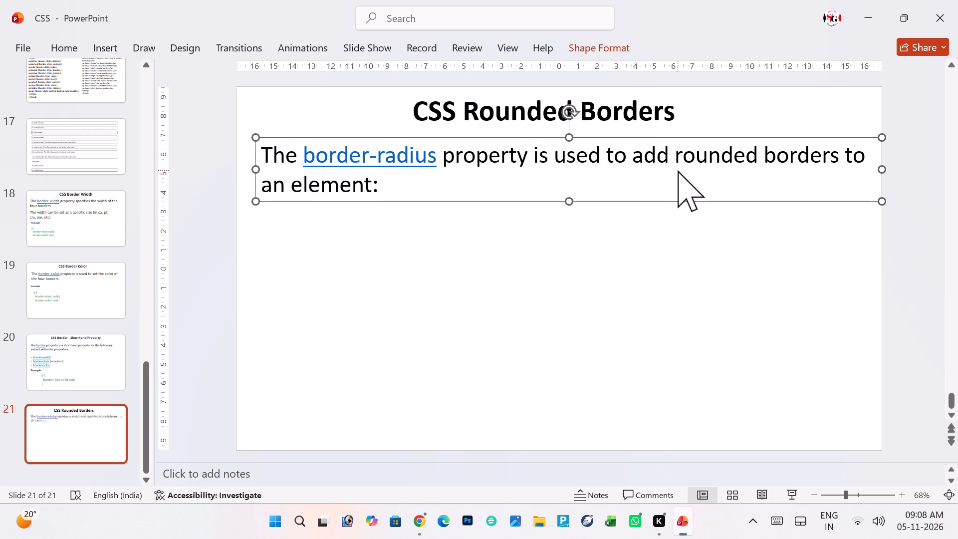
{"action": "key", "text": "ctrl+shift+period"}
{"action": "left_click", "coordinate": [376, 220]}
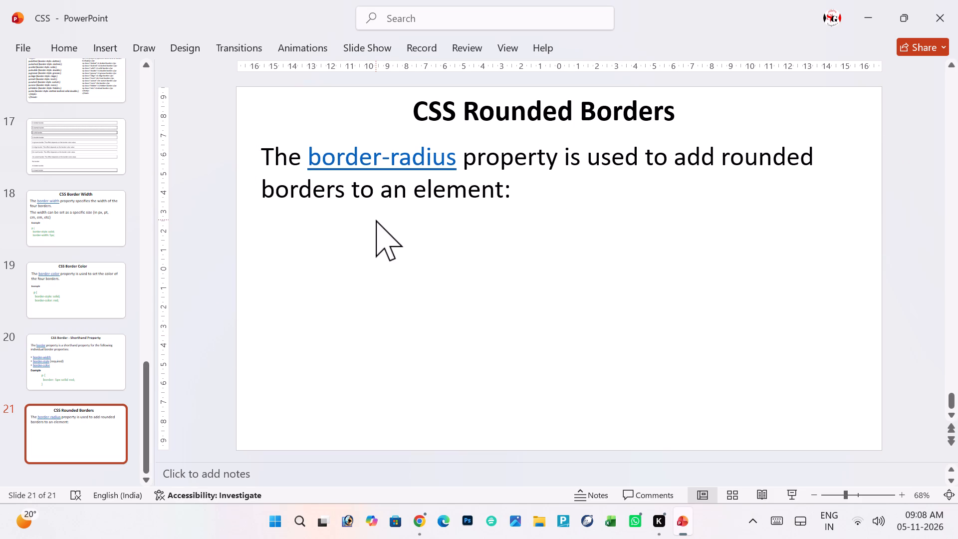
Copy the "Example" label with its border and border-radius code from W3Schools in Chrome into a text box below the PowerPoint slide's sentence.
{"action": "key", "text": "alt+Tab"}
{"action": "scroll", "coordinate": [304, 292], "scroll_direction": "down", "scroll_amount": 2}
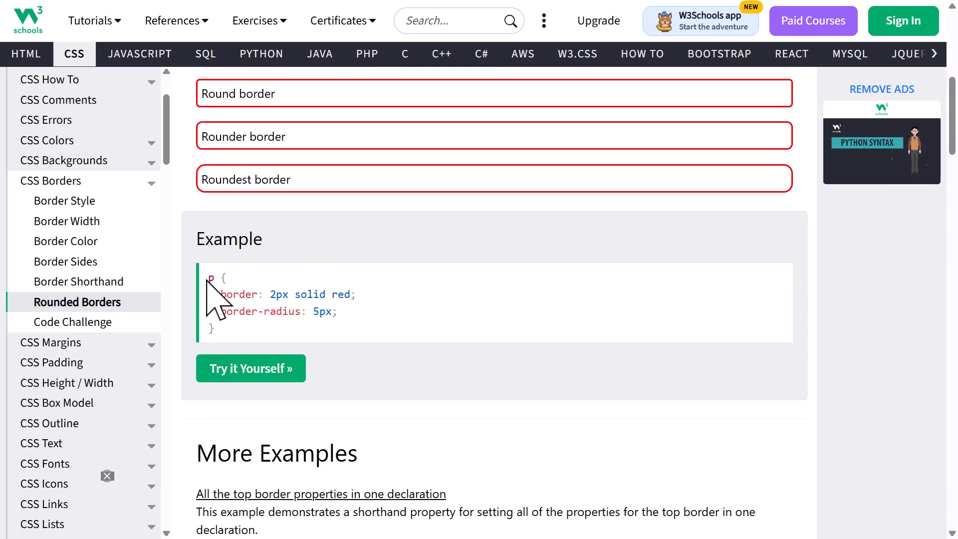
{"action": "left_click_drag", "start_coordinate": [209, 282], "coordinate": [254, 349]}
{"action": "left_click_drag", "start_coordinate": [197, 240], "coordinate": [235, 288]}
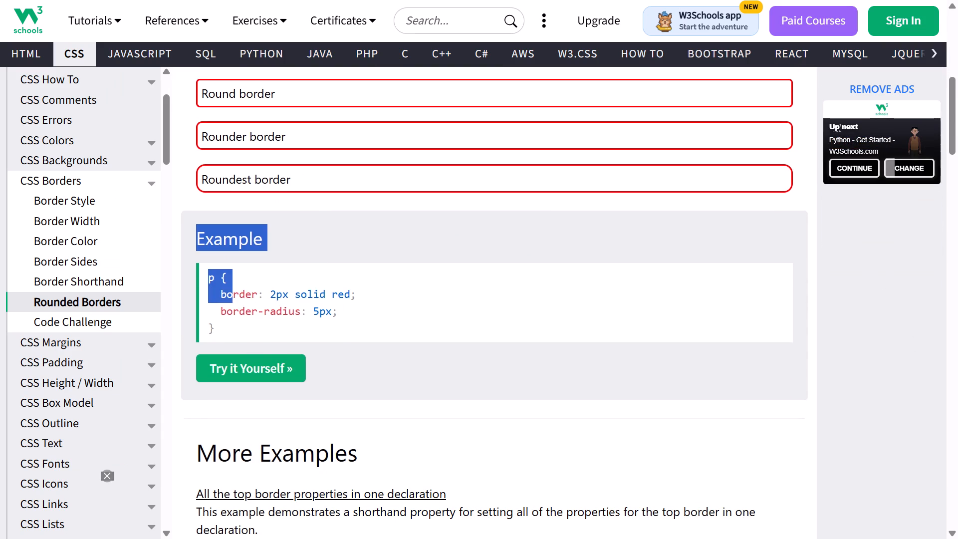
{"action": "left_click_drag", "start_coordinate": [235, 288], "coordinate": [253, 323]}
{"action": "key", "text": "ctrl+c"}
{"action": "key", "text": "alt+Tab"}
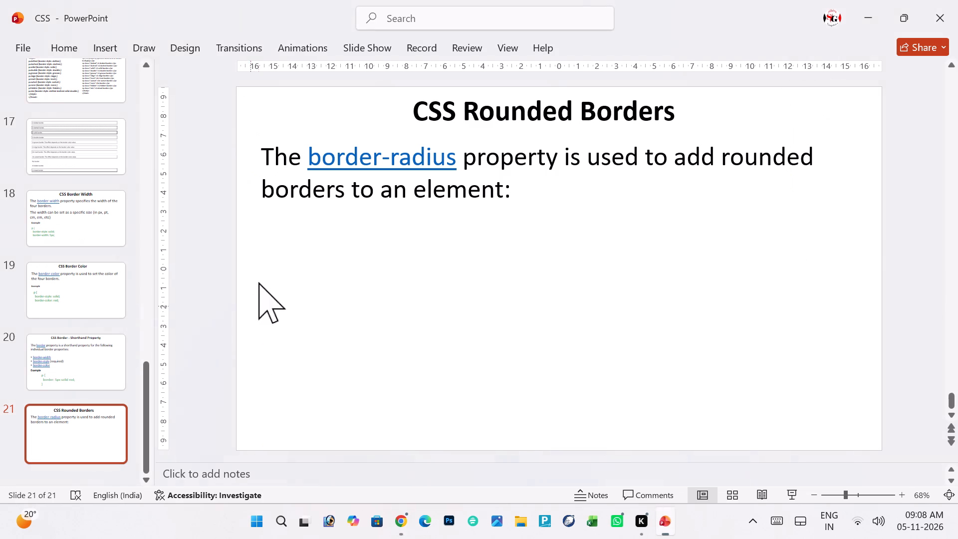
{"action": "double_click", "coordinate": [264, 227]}
{"action": "key", "text": "ctrl+v"}
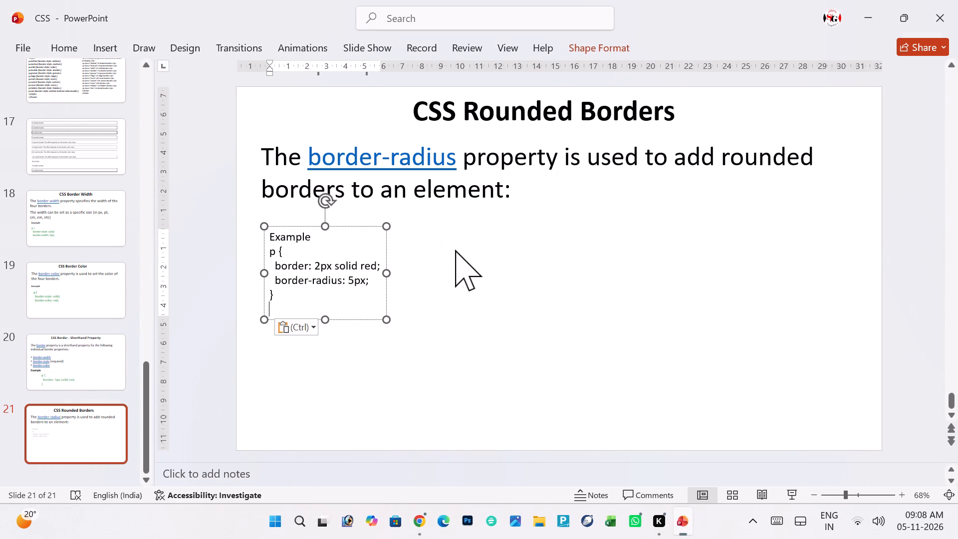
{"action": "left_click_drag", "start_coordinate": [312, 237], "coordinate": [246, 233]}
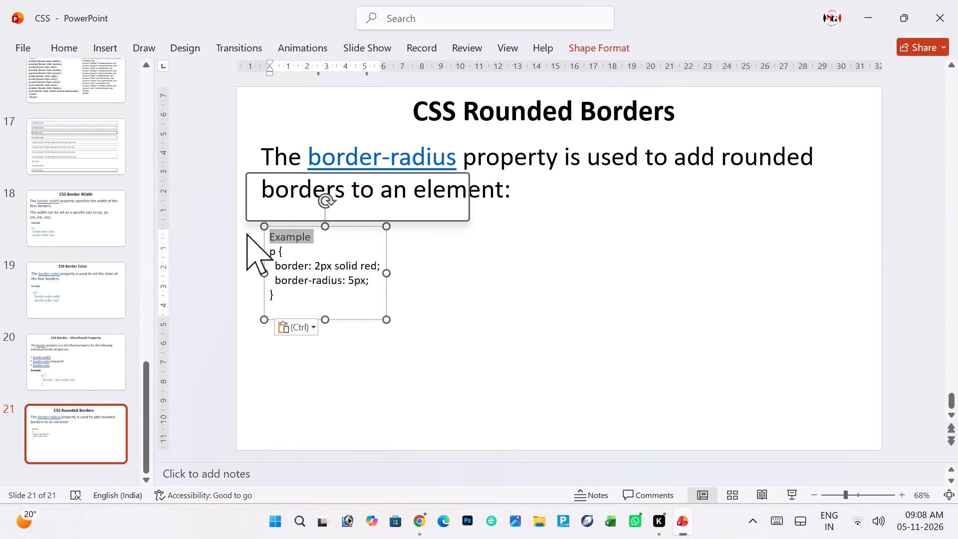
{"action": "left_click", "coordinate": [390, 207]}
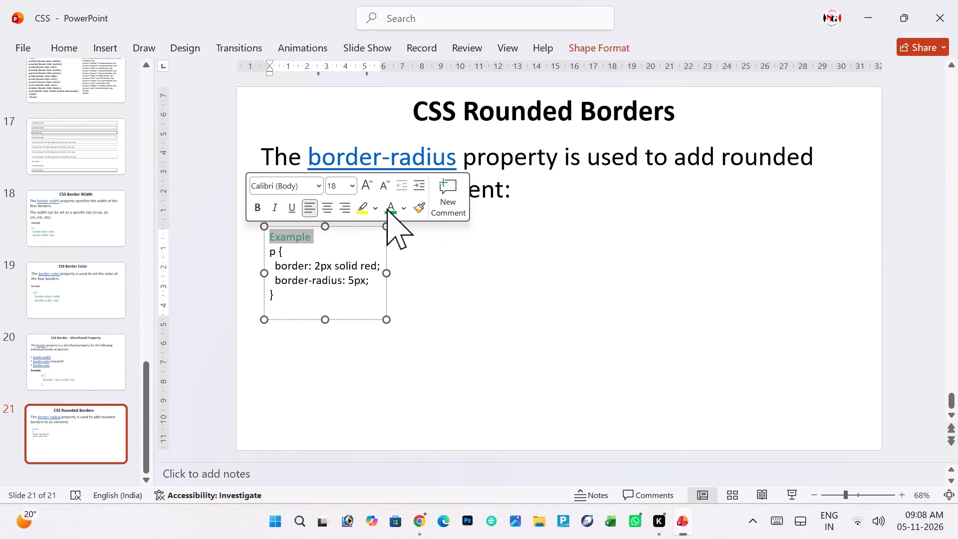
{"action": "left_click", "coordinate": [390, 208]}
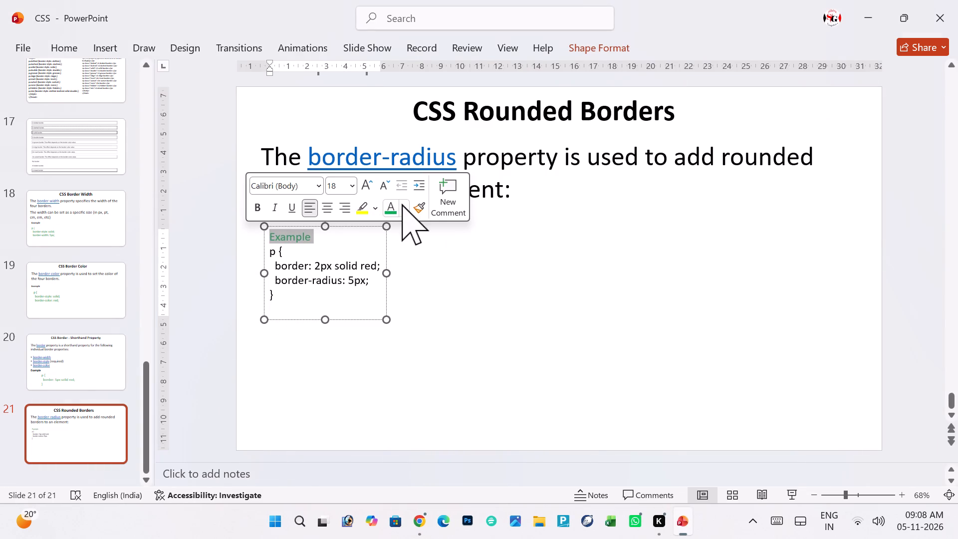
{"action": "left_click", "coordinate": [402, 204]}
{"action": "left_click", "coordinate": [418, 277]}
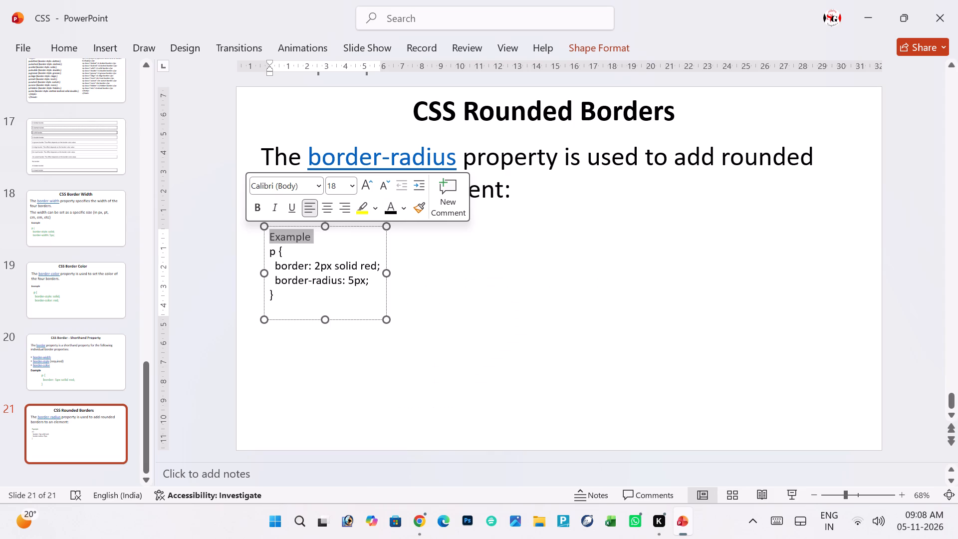
Colour the code lines from "p {" to the closing brace in standard green, leaving out the "Example" label.
{"action": "left_click_drag", "start_coordinate": [282, 295], "coordinate": [266, 249]}
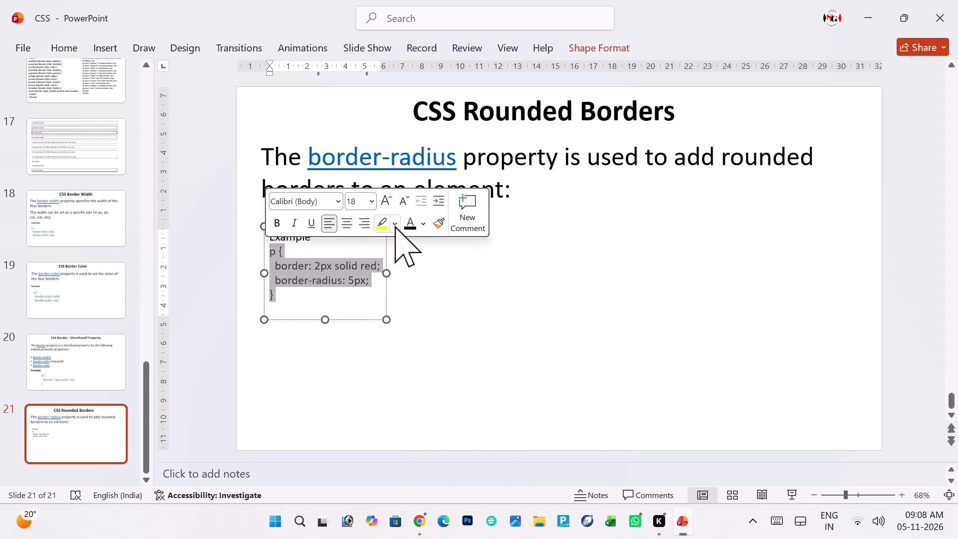
{"action": "left_click_drag", "start_coordinate": [421, 220], "coordinate": [517, 450]}
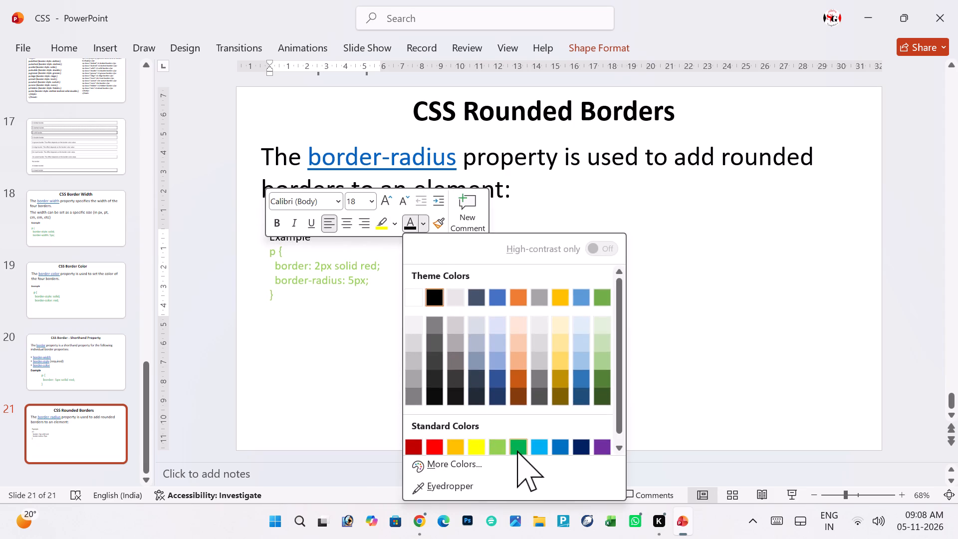
{"action": "left_click_drag", "start_coordinate": [517, 450], "coordinate": [517, 449]}
{"action": "left_click", "coordinate": [517, 449]}
{"action": "left_click", "coordinate": [345, 310]}
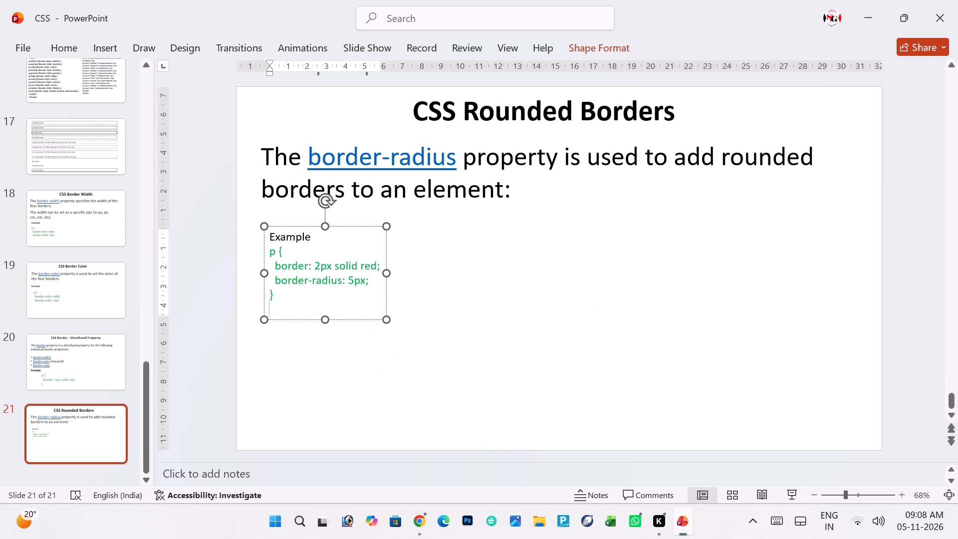
Enlarge the whole example text box by five font-size steps and make all its text bold.
{"action": "left_click", "coordinate": [349, 321]}
{"action": "key", "text": "ctrl+shift+period"}
{"action": "key", "text": "ctrl+shift+period"}
{"action": "key", "text": "ctrl+shift+period"}
{"action": "key", "text": "ctrl+shift+period"}
{"action": "key", "text": "ctrl+shift+period"}
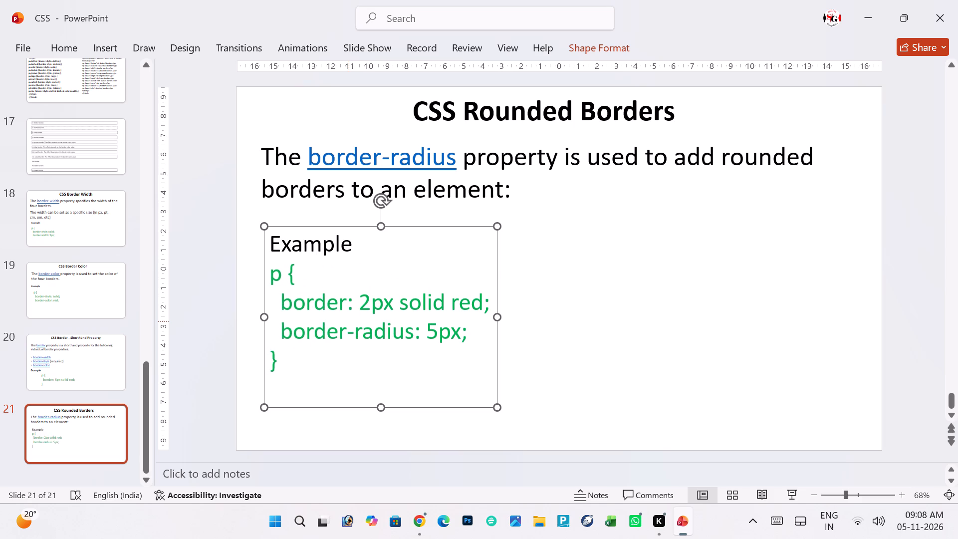
{"action": "left_click", "coordinate": [446, 407]}
{"action": "key", "text": "ctrl+b"}
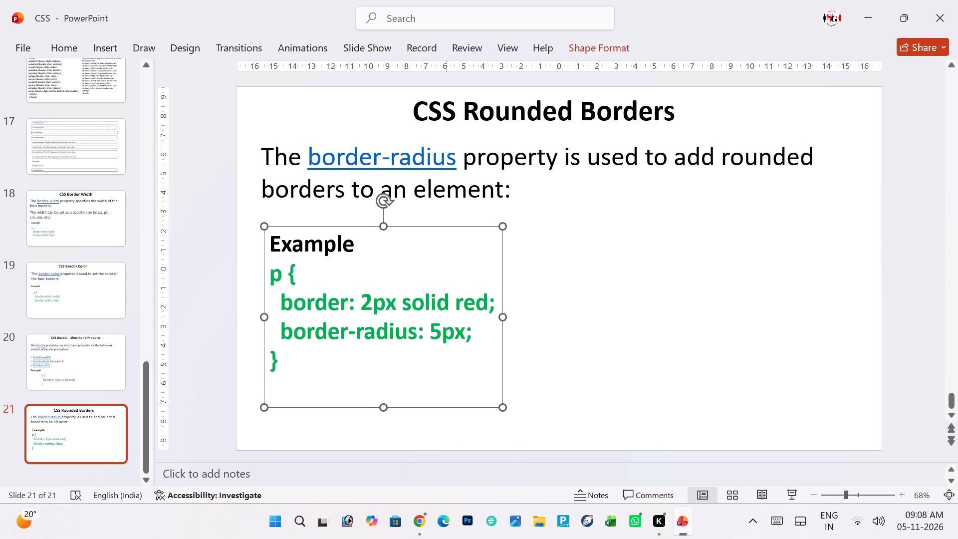
Save the CSS presentation.
{"action": "left_click", "coordinate": [231, 246]}
{"action": "key", "text": "ctrl+s"}
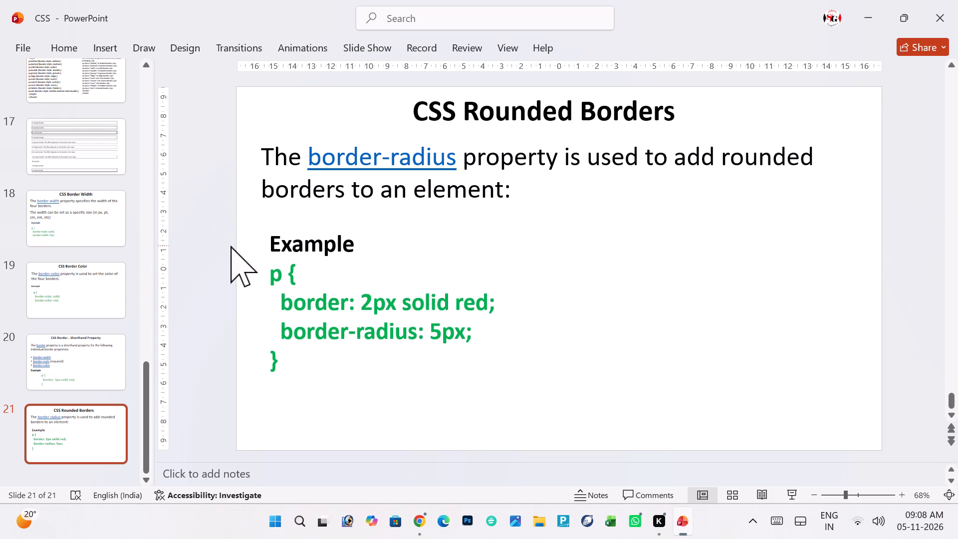
{"action": "left_click", "coordinate": [194, 186]}
Switch to W3Schools in Chrome, open the CSS Margins page and copy its "CSS Margins" section heading.
{"action": "key", "text": "alt+Tab"}
{"action": "scroll", "coordinate": [254, 283], "scroll_direction": "down", "scroll_amount": 4}
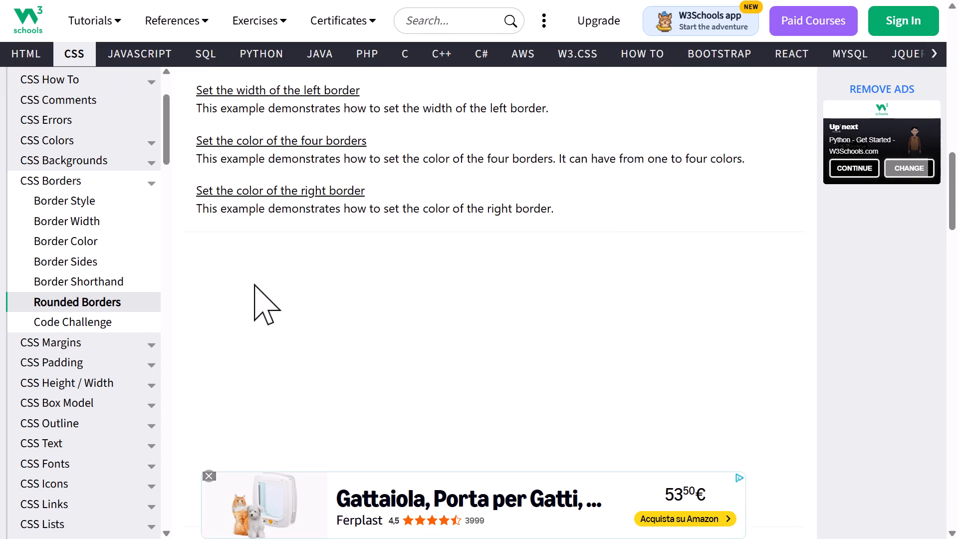
{"action": "left_click", "coordinate": [69, 339]}
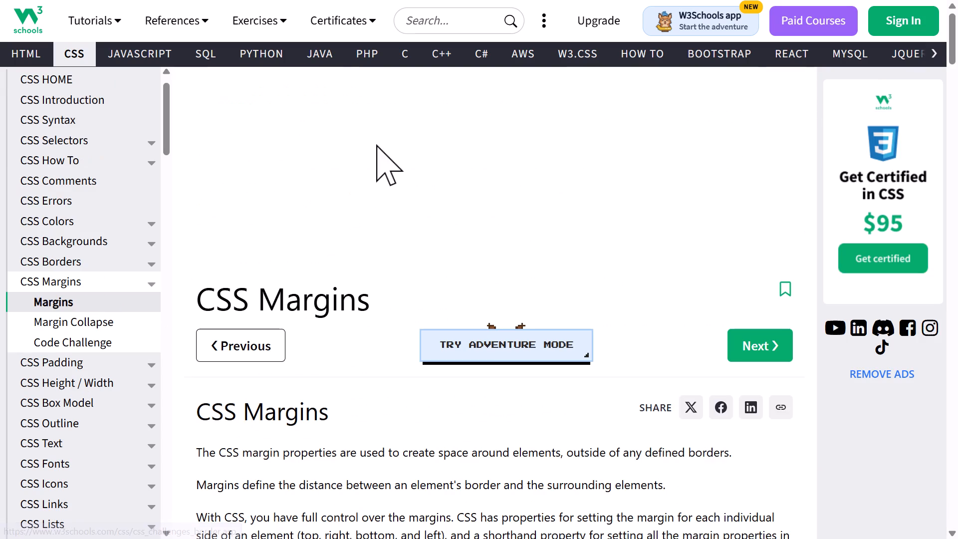
{"action": "scroll", "coordinate": [376, 144], "scroll_direction": "down", "scroll_amount": 1}
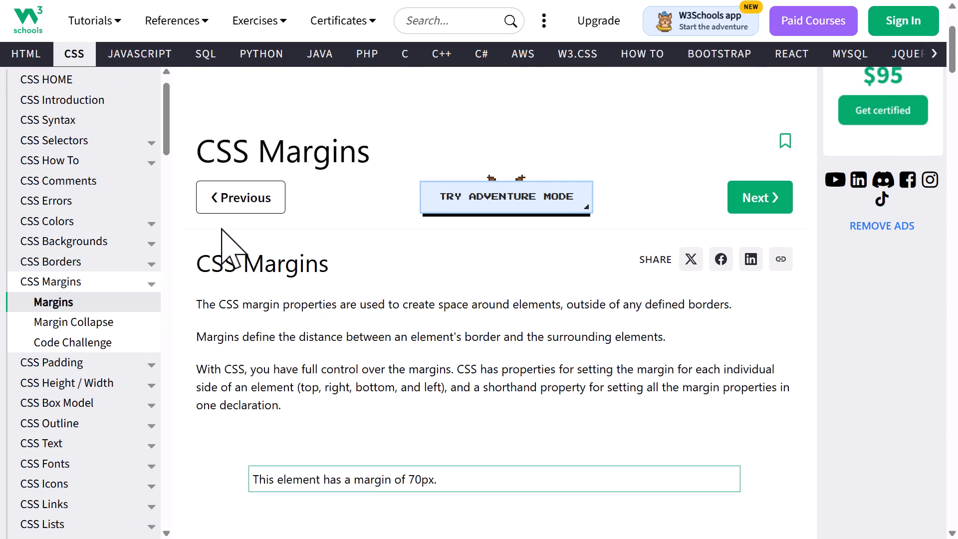
{"action": "left_click_drag", "start_coordinate": [200, 258], "coordinate": [342, 255]}
{"action": "key", "text": "ctrl+c"}
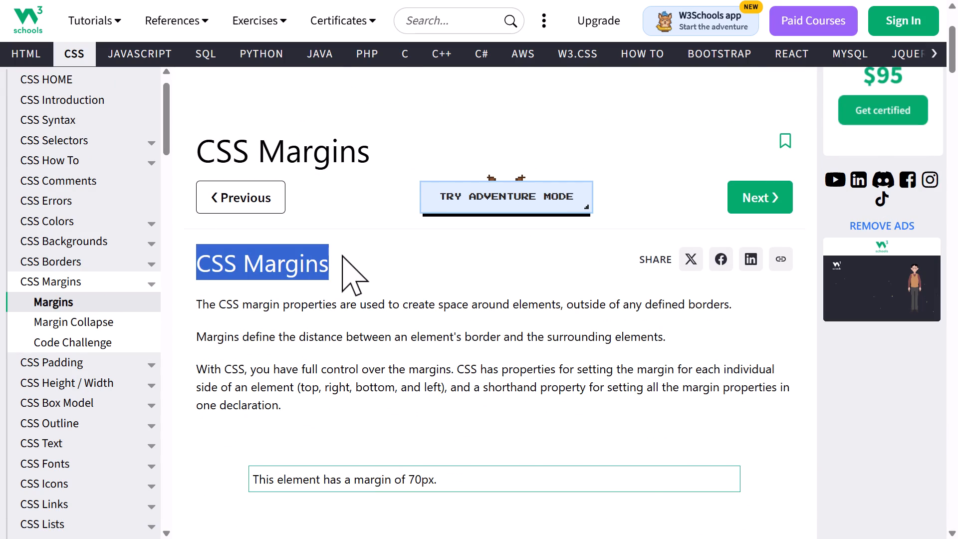
Add a new slide after slide 21 in PowerPoint and delete its title and content placeholders.
{"action": "key", "text": "alt+Tab"}
{"action": "left_click", "coordinate": [211, 234]}
{"action": "key", "text": "ctrl+m"}
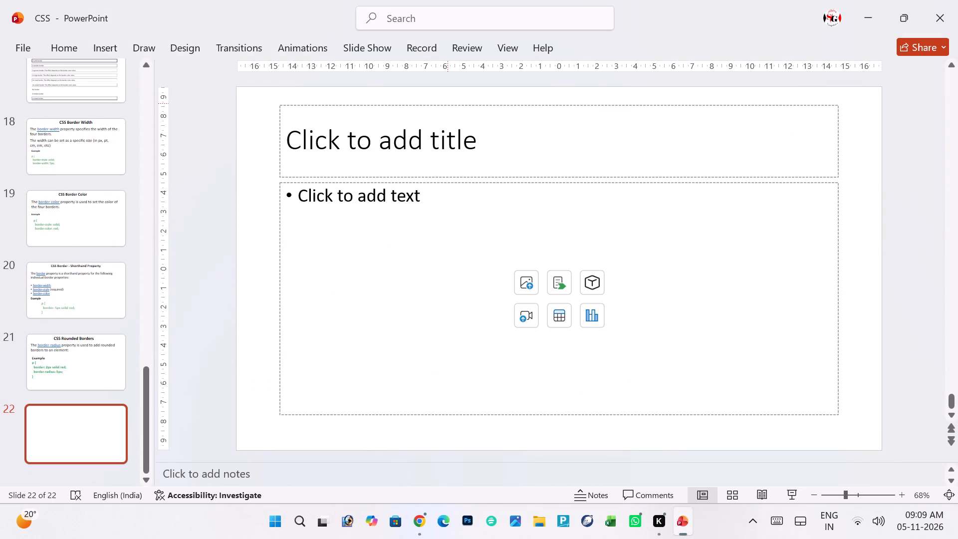
{"action": "left_click", "coordinate": [448, 103]}
{"action": "key", "text": "Delete"}
{"action": "left_click", "coordinate": [492, 179]}
{"action": "key", "text": "Delete"}
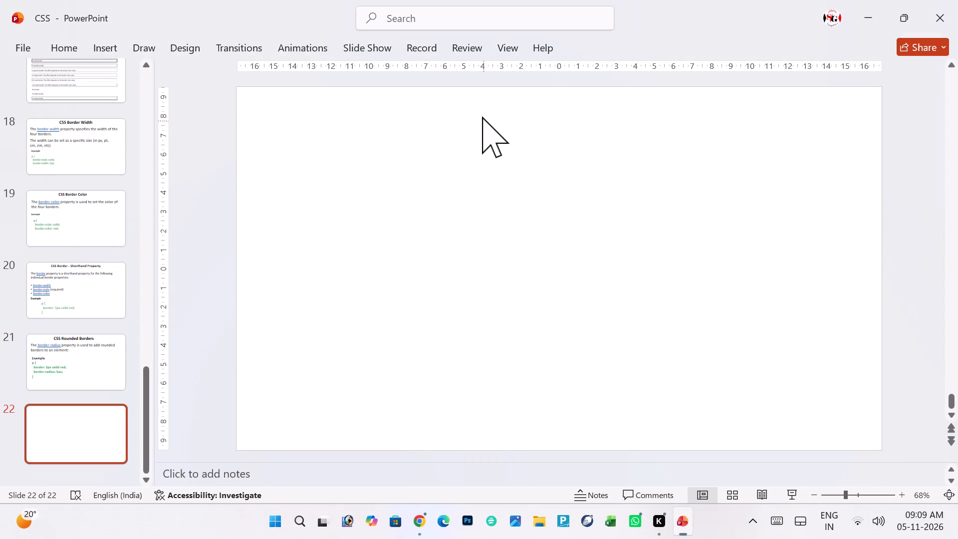
Paste the "CSS Margins" heading into a new text box at the top of slide 22, removing the empty line below it.
{"action": "left_click", "coordinate": [493, 96]}
{"action": "left_click_drag", "start_coordinate": [493, 96], "coordinate": [551, 106]}
{"action": "key", "text": "ctrl+v"}
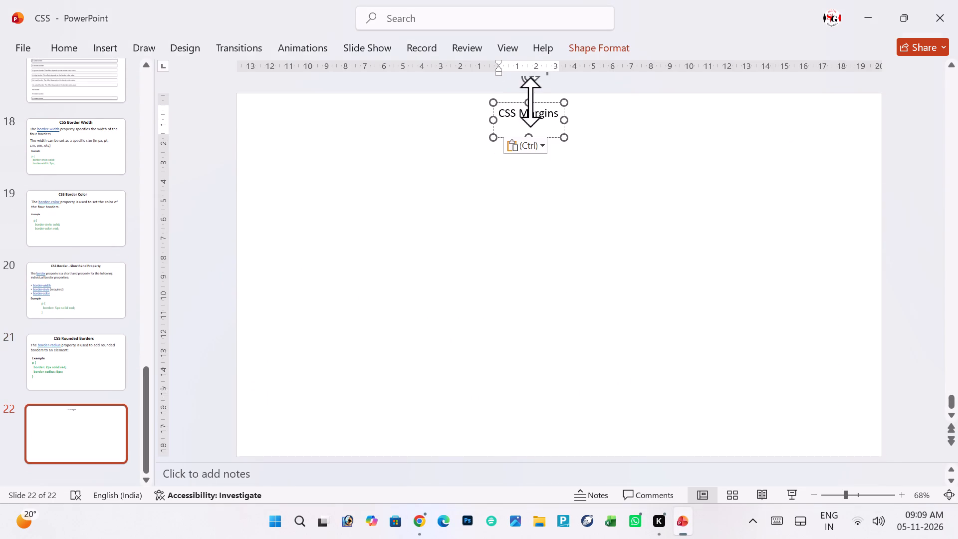
{"action": "key", "text": "BackSpace"}
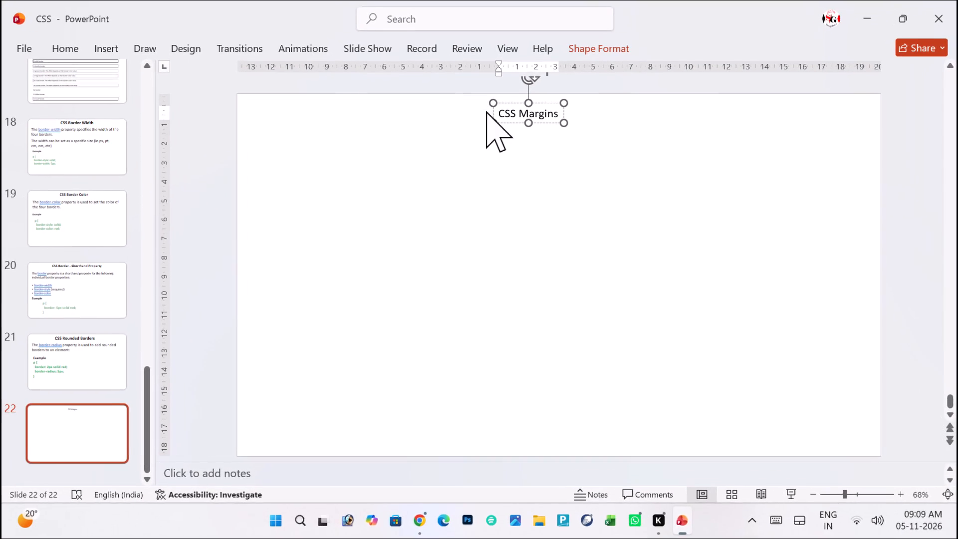
Make the "CSS Margins" heading bold, enlarge it by eight font-size steps and move it to the slide's top centre.
{"action": "left_click", "coordinate": [512, 104]}
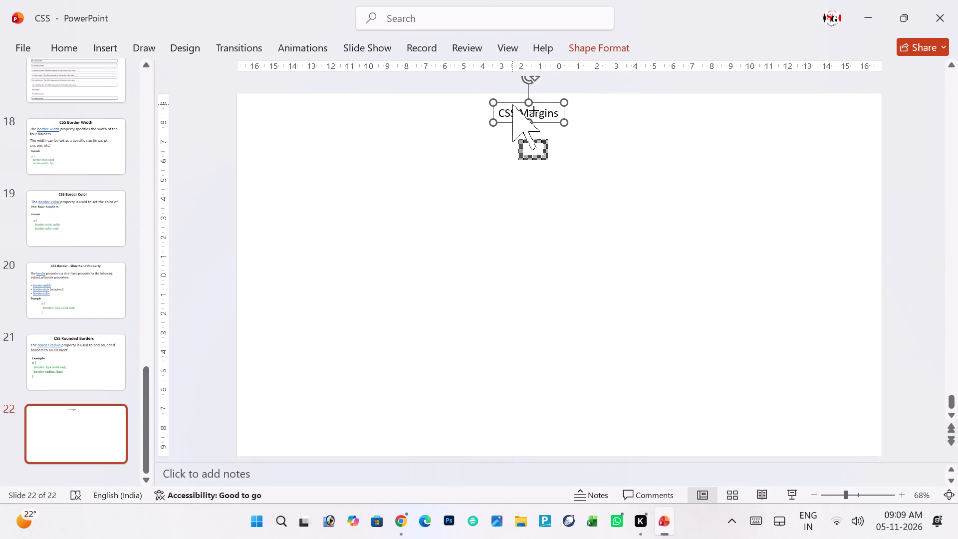
{"action": "key", "text": "ctrl+shift+period"}
{"action": "key", "text": "ctrl+shift+period"}
{"action": "key", "text": "ctrl+shift+period"}
{"action": "key", "text": "ctrl+shift+period"}
{"action": "key", "text": "ctrl+shift+period"}
{"action": "key", "text": "ctrl+shift+period"}
{"action": "key", "text": "ctrl+b"}
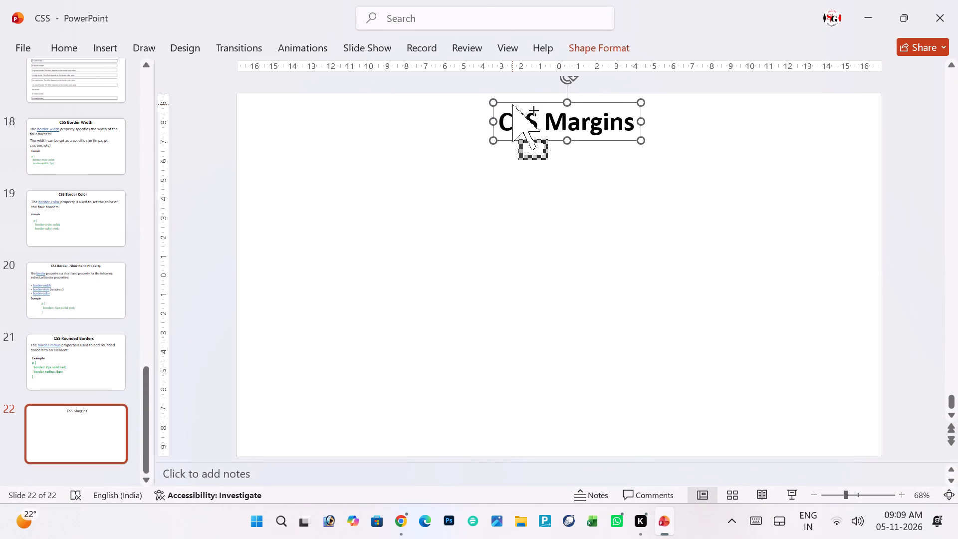
{"action": "key", "text": "ctrl+shift+period"}
{"action": "key", "text": "ctrl+shift+period"}
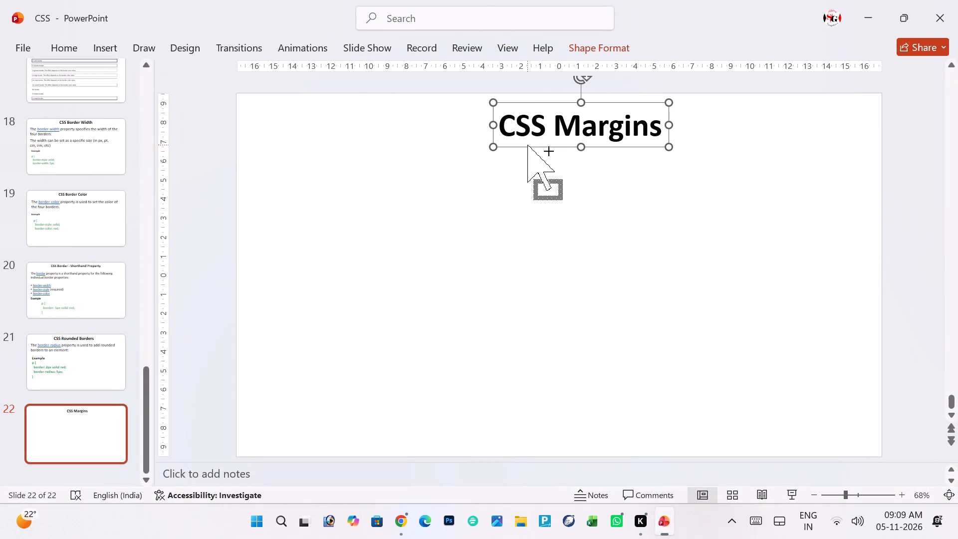
{"action": "left_click_drag", "start_coordinate": [527, 145], "coordinate": [499, 135]}
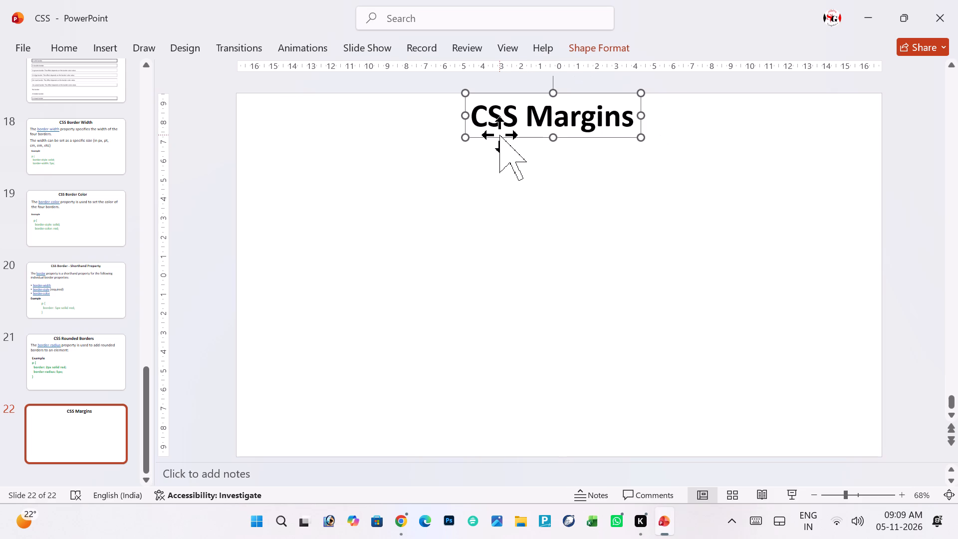
{"action": "left_click", "coordinate": [327, 170]}
Copy the first two sentences about CSS margins from W3Schools in Chrome into a text box below the PowerPoint slide's heading.
{"action": "key", "text": "alt+Tab"}
{"action": "scroll", "coordinate": [220, 317], "scroll_direction": "down", "scroll_amount": 1}
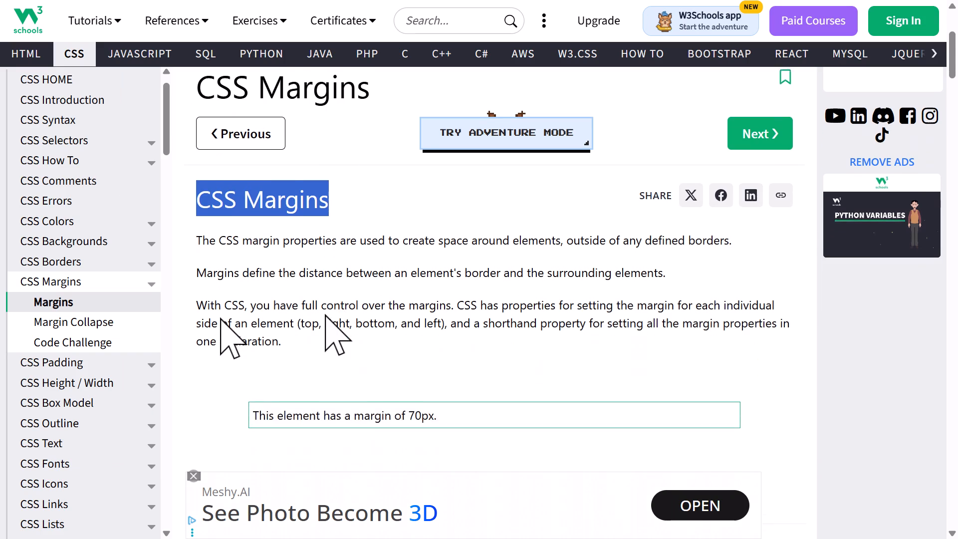
{"action": "scroll", "coordinate": [325, 314], "scroll_direction": "down", "scroll_amount": 1}
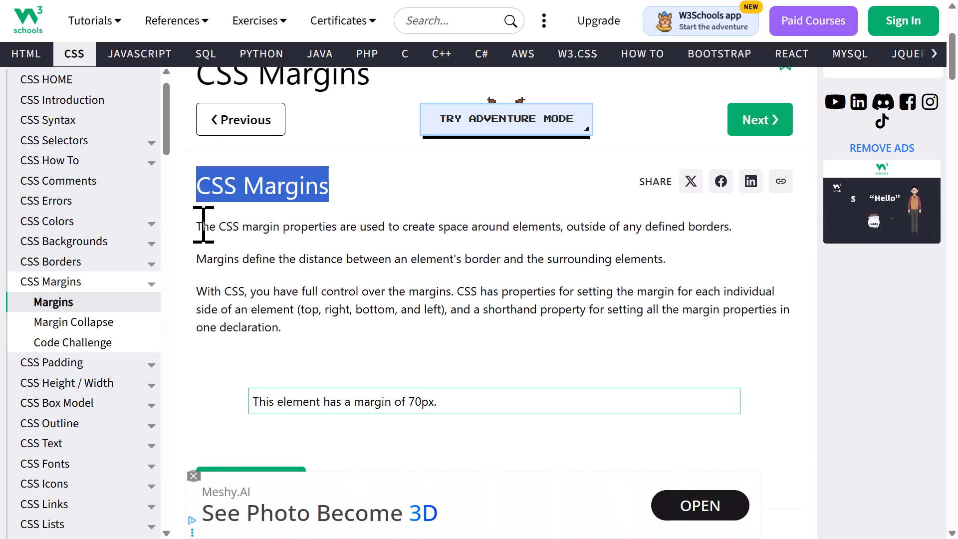
{"action": "left_click_drag", "start_coordinate": [200, 223], "coordinate": [374, 234]}
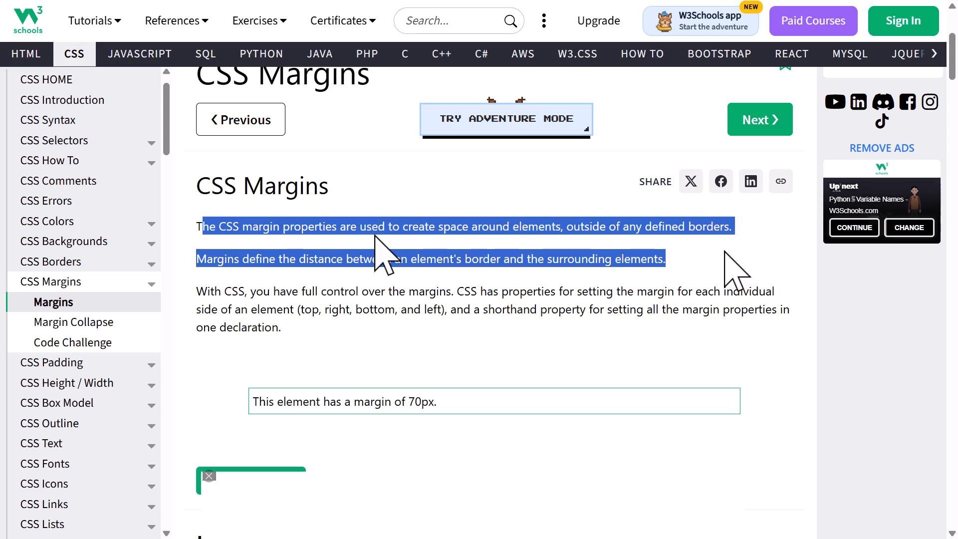
{"action": "left_click_drag", "start_coordinate": [374, 234], "coordinate": [703, 256]}
{"action": "key", "text": "ctrl+c"}
{"action": "key", "text": "alt+Tab"}
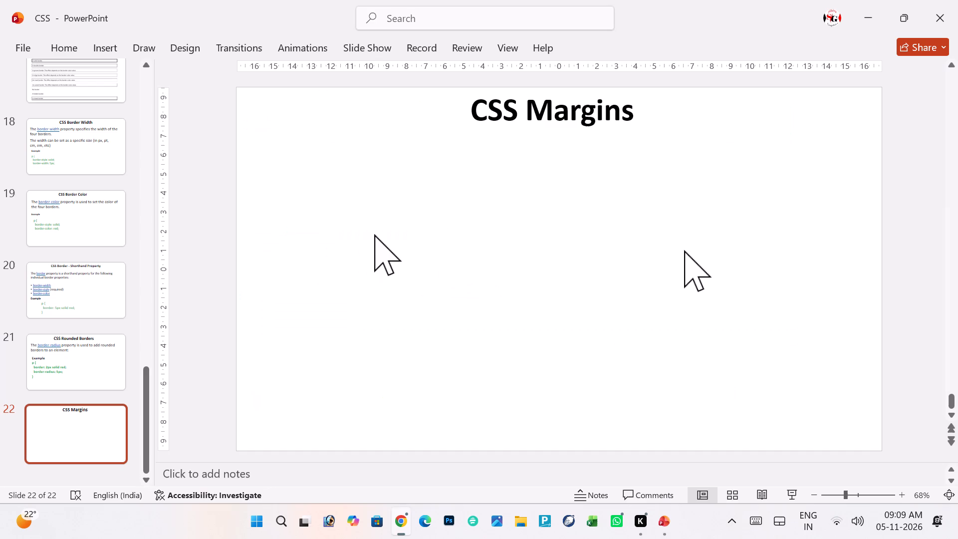
{"action": "left_click", "coordinate": [381, 182]}
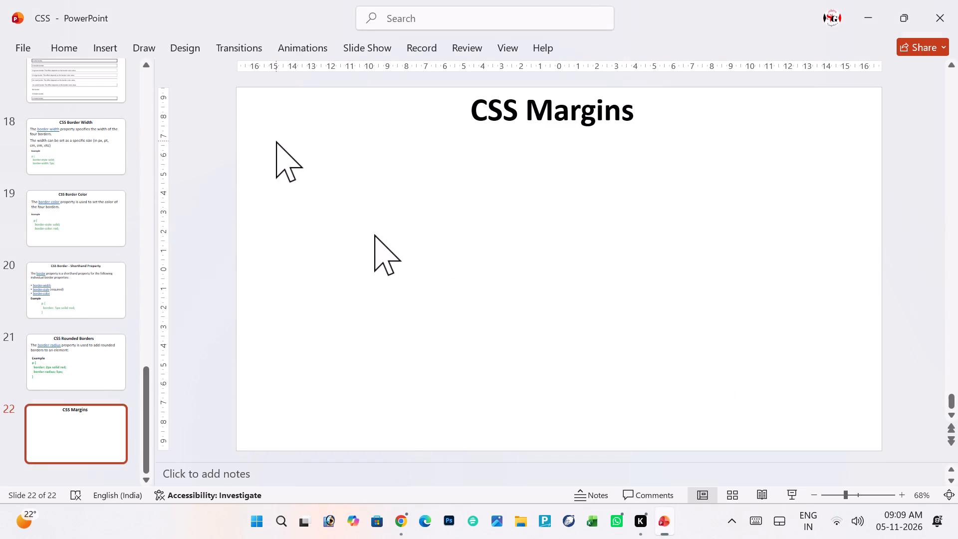
{"action": "left_click", "coordinate": [246, 132]}
{"action": "left_click_drag", "start_coordinate": [246, 132], "coordinate": [419, 178]}
{"action": "key", "text": "ctrl+v"}
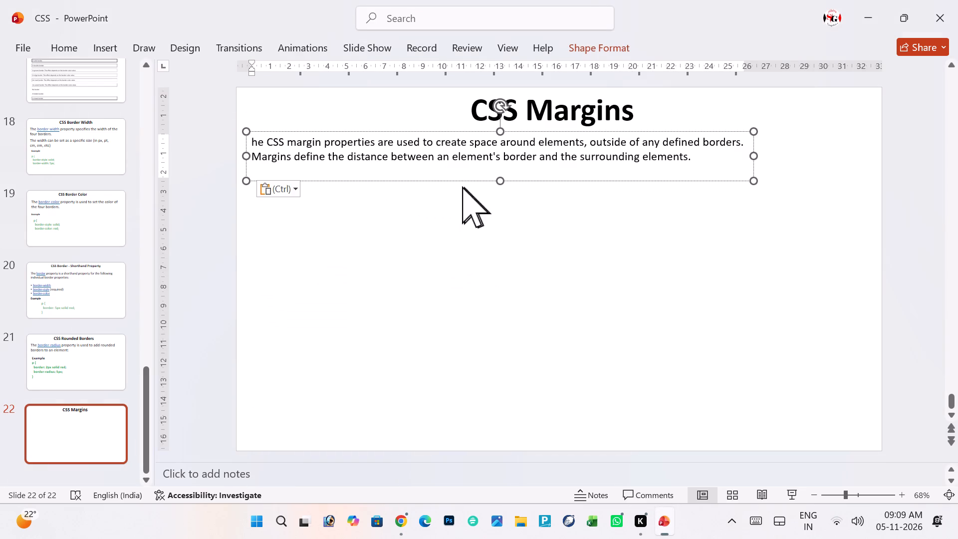
{"action": "left_click", "coordinate": [408, 214]}
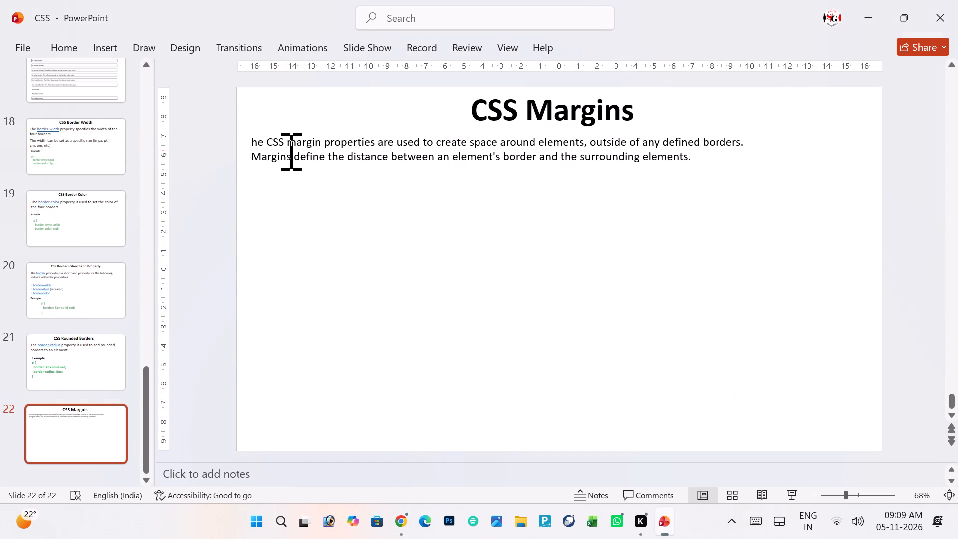
Add the missing "T" at the start of the first margin sentence so that it begins with "The".
{"action": "key", "text": "alt+Tab"}
{"action": "key", "text": "alt+Tab"}
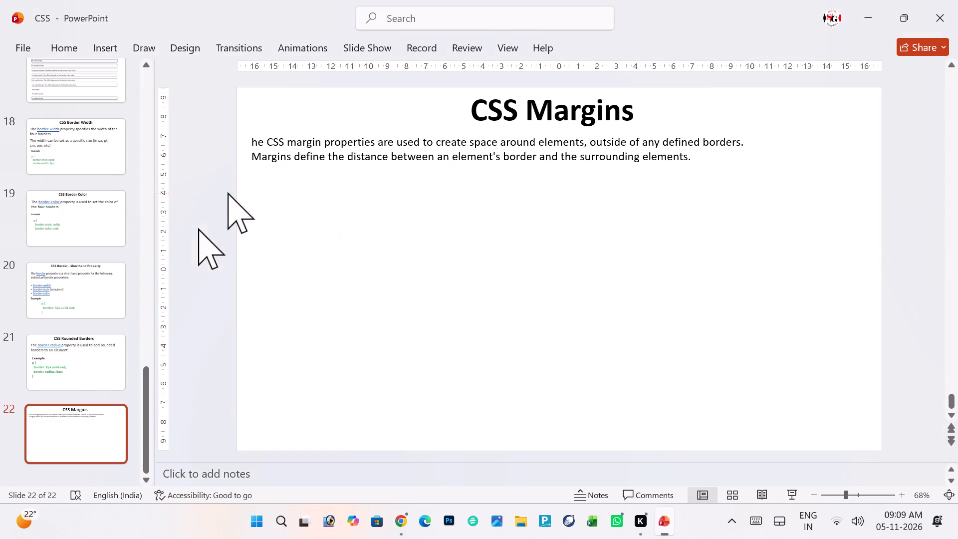
{"action": "left_click", "coordinate": [253, 141]}
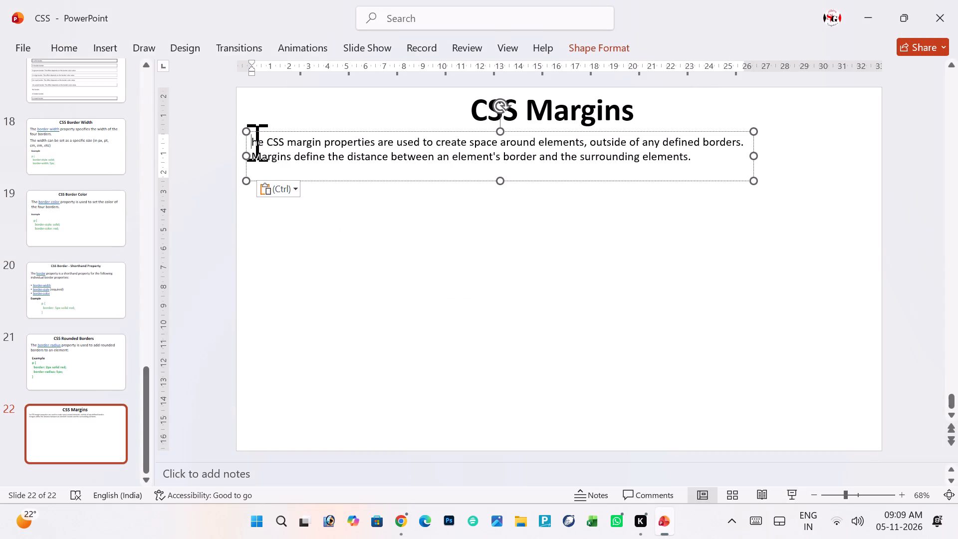
{"action": "key", "text": "shift+t"}
Widen the margin sentences' text box almost to the slide's far edge and enlarge its text by four font-size steps.
{"action": "left_click", "coordinate": [304, 184]}
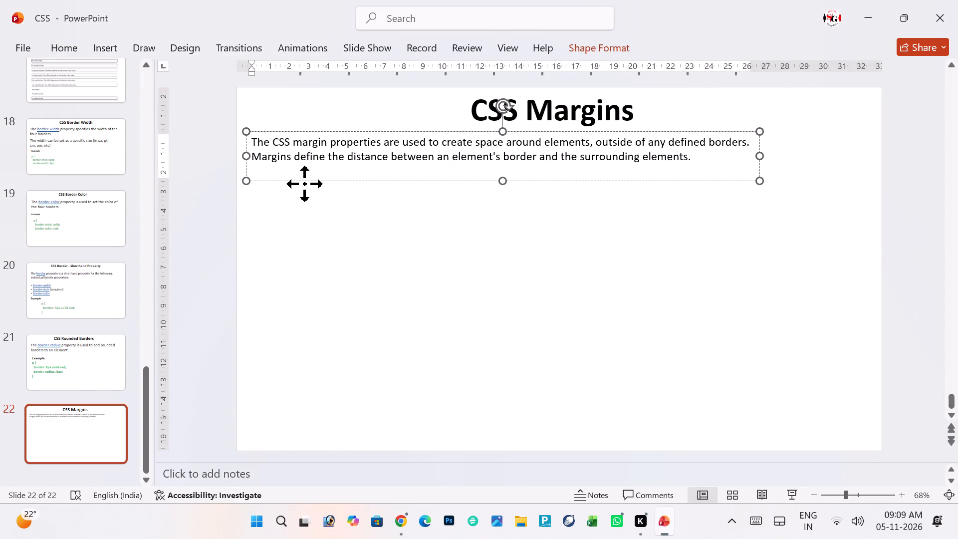
{"action": "left_click_drag", "start_coordinate": [762, 155], "coordinate": [836, 156]}
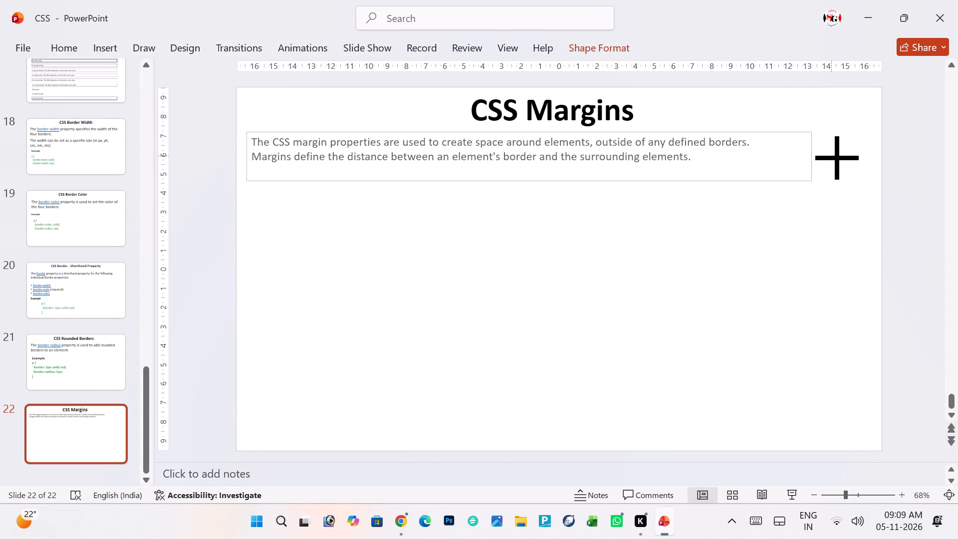
{"action": "left_click_drag", "start_coordinate": [836, 156], "coordinate": [876, 156]}
{"action": "left_click", "coordinate": [756, 181]}
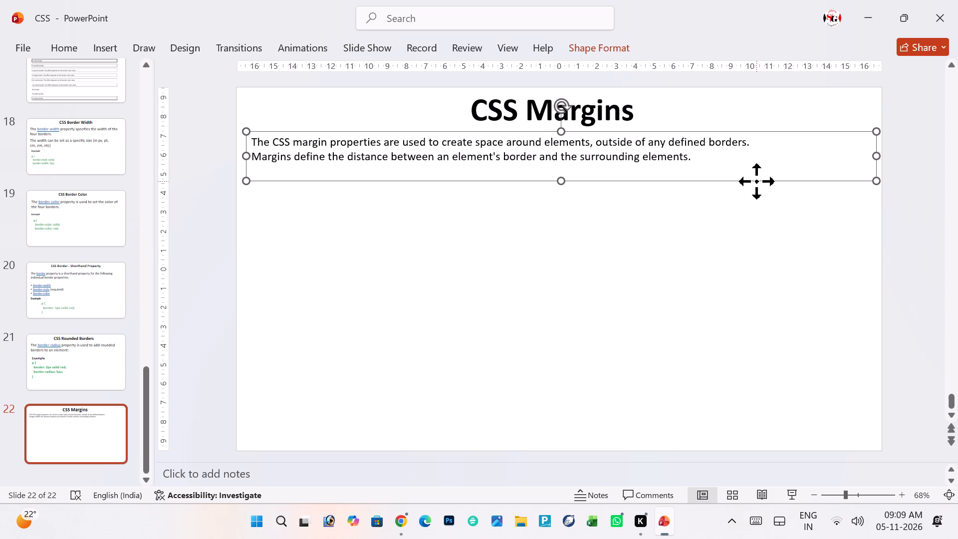
{"action": "key", "text": "ctrl+shift+period"}
{"action": "key", "text": "ctrl+shift+period"}
{"action": "key", "text": "ctrl+shift+period"}
{"action": "key", "text": "ctrl+shift+period"}
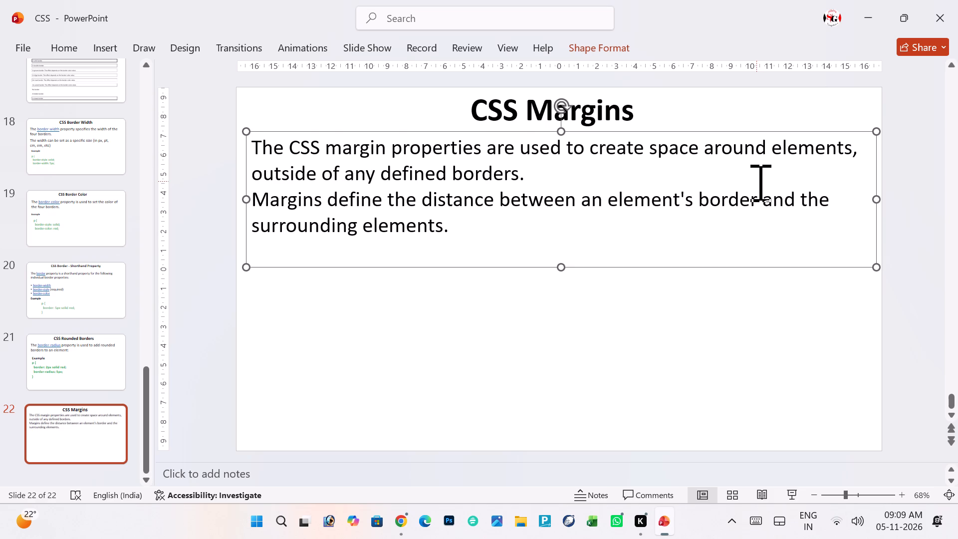
Format the two margin sentences as a bulleted list with round bullets.
{"action": "left_click_drag", "start_coordinate": [257, 149], "coordinate": [484, 243]}
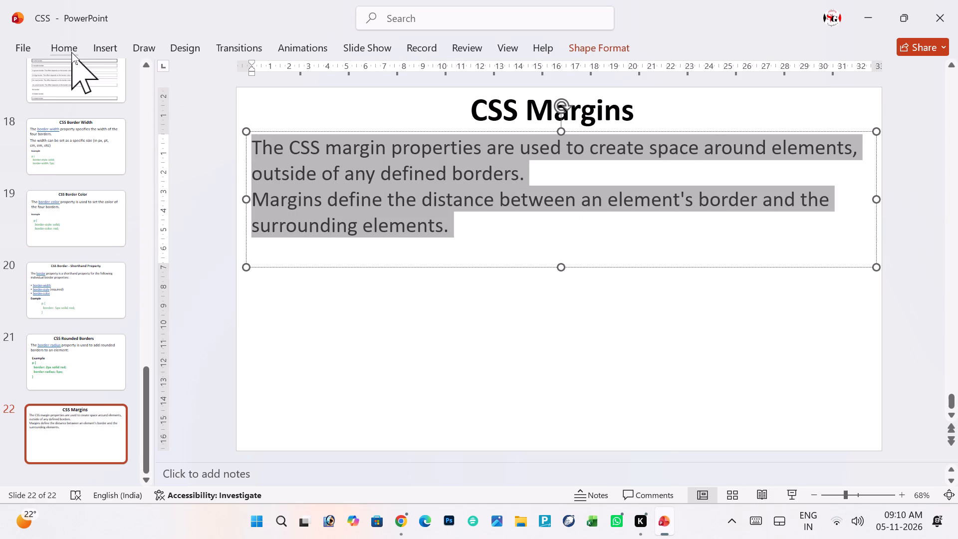
{"action": "left_click", "coordinate": [71, 51]}
{"action": "left_click", "coordinate": [443, 74]}
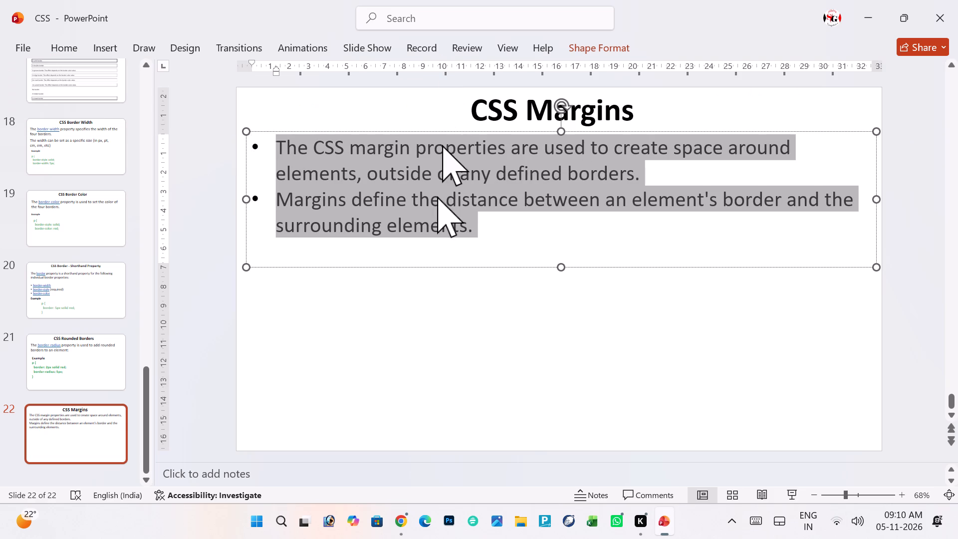
{"action": "left_click", "coordinate": [430, 223]}
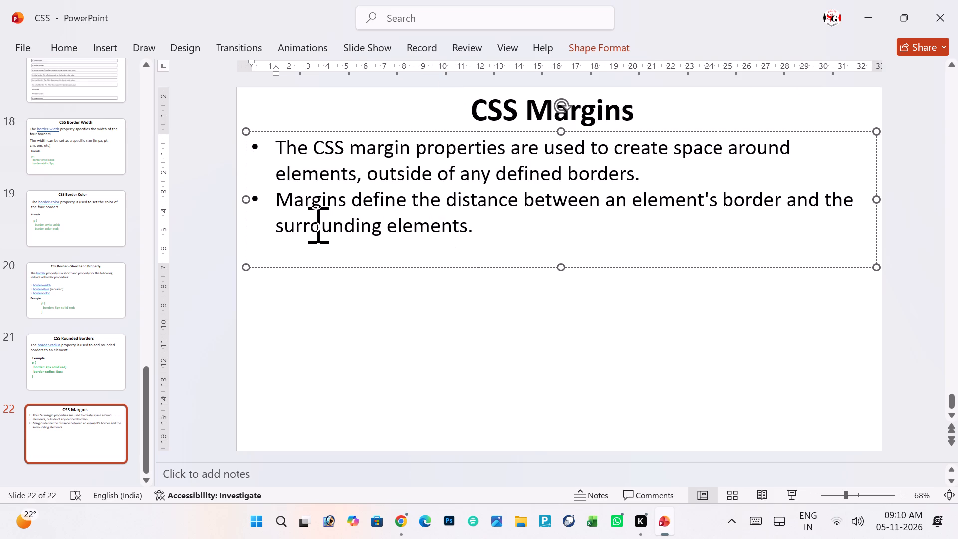
{"action": "left_click", "coordinate": [479, 233]}
{"action": "left_click", "coordinate": [385, 325]}
Copy the intro sentence and four margin-side properties under "Margin - Individual Sides" from W3Schools in Chrome into a text box below slide 22's bullets in PowerPoint.
{"action": "key", "text": "alt+Tab"}
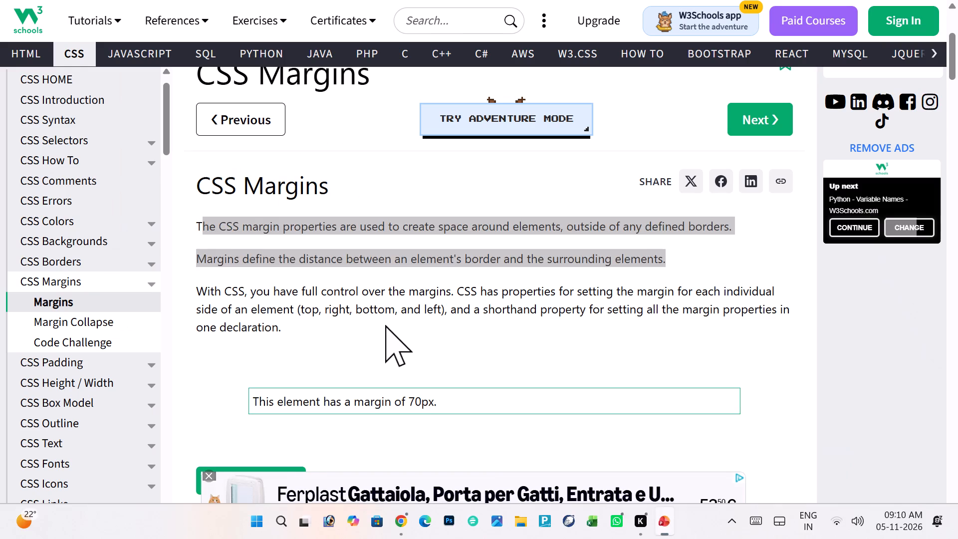
{"action": "scroll", "coordinate": [301, 337], "scroll_direction": "down", "scroll_amount": 4}
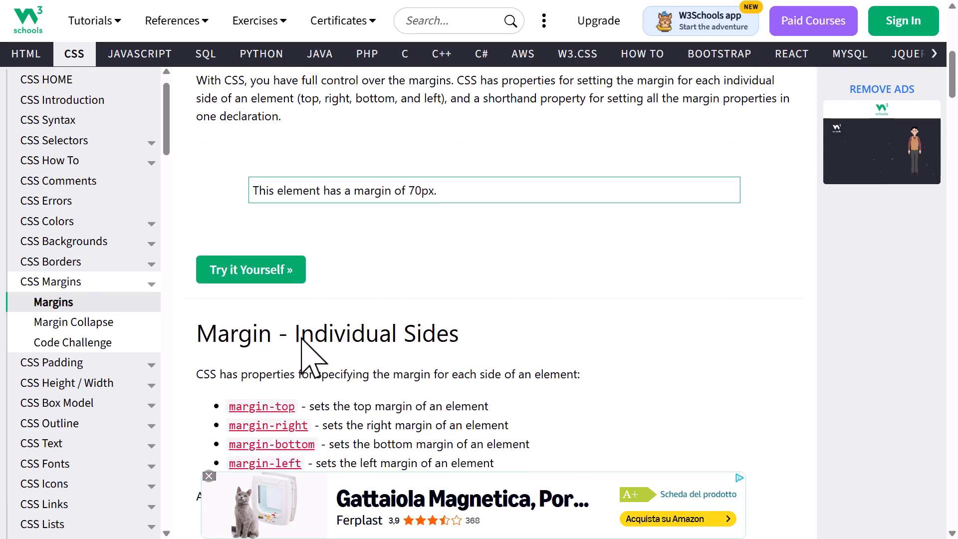
{"action": "scroll", "coordinate": [301, 337], "scroll_direction": "down", "scroll_amount": 1}
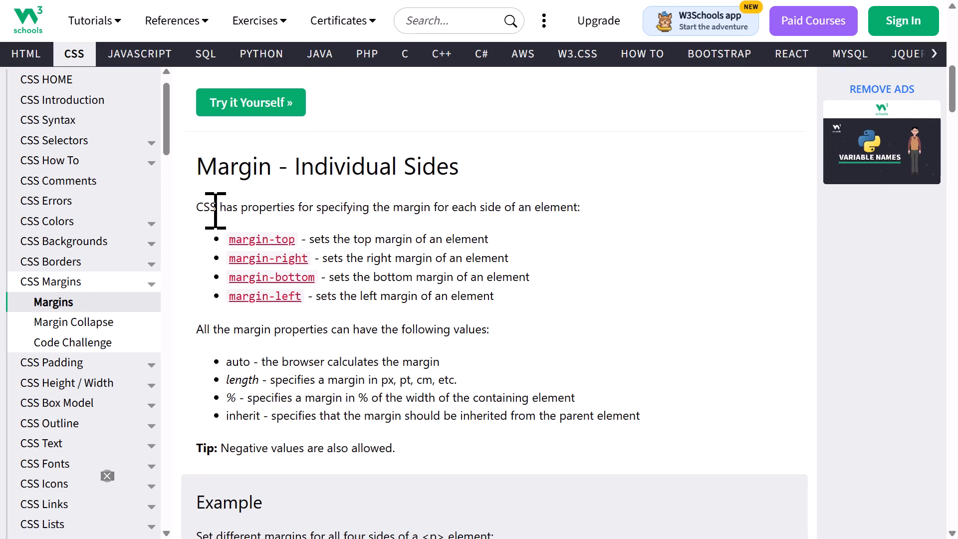
{"action": "left_click_drag", "start_coordinate": [199, 207], "coordinate": [513, 291]}
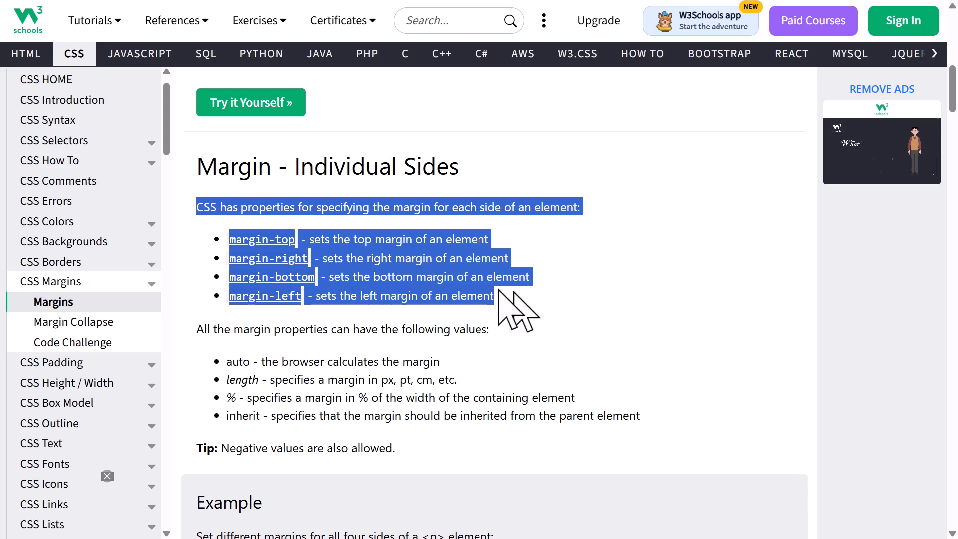
{"action": "key", "text": "ctrl+c"}
{"action": "key", "text": "alt+Tab"}
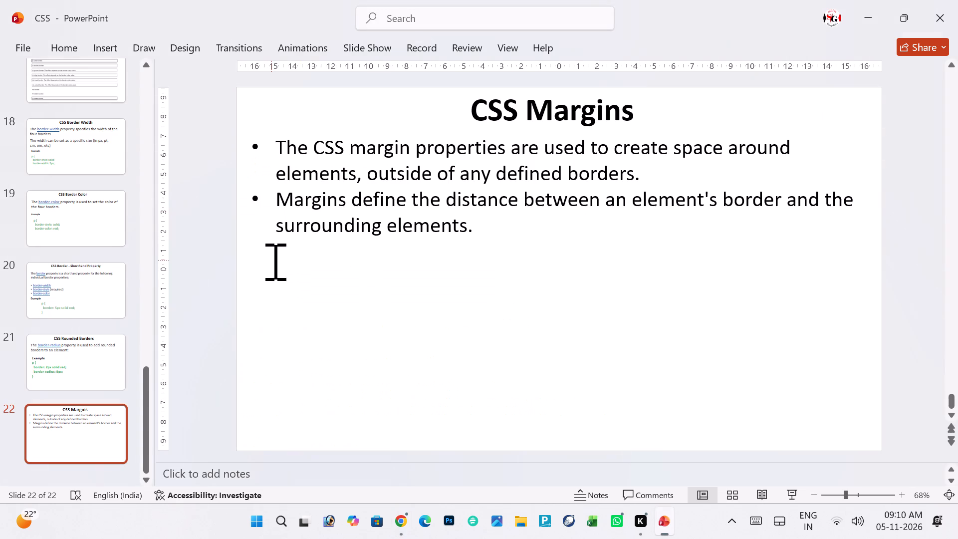
{"action": "double_click", "coordinate": [271, 274]}
{"action": "key", "text": "ctrl+v"}
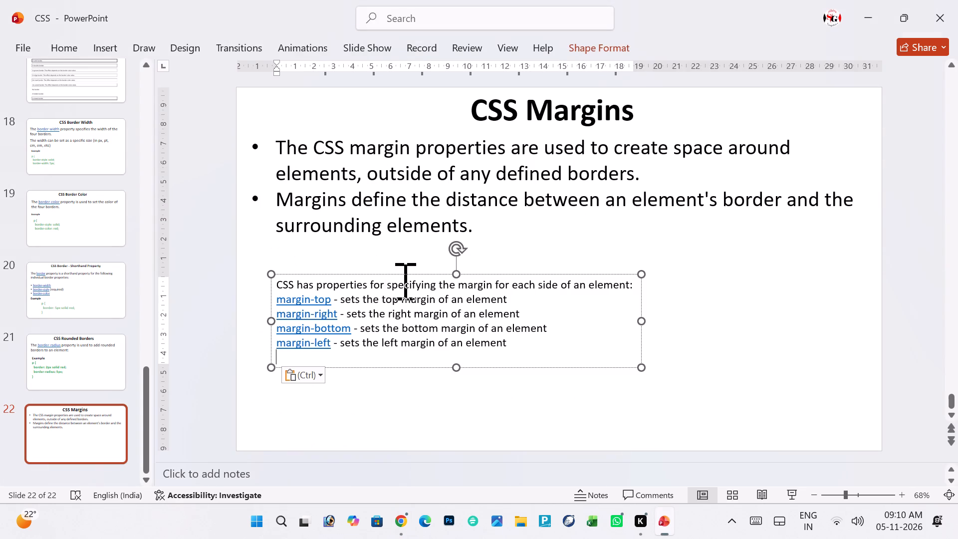
Enlarge the individual-sides text by four font-size steps and move its box to line up with the bulleted text box above.
{"action": "left_click", "coordinate": [360, 274]}
{"action": "key", "text": "ctrl+shift+period"}
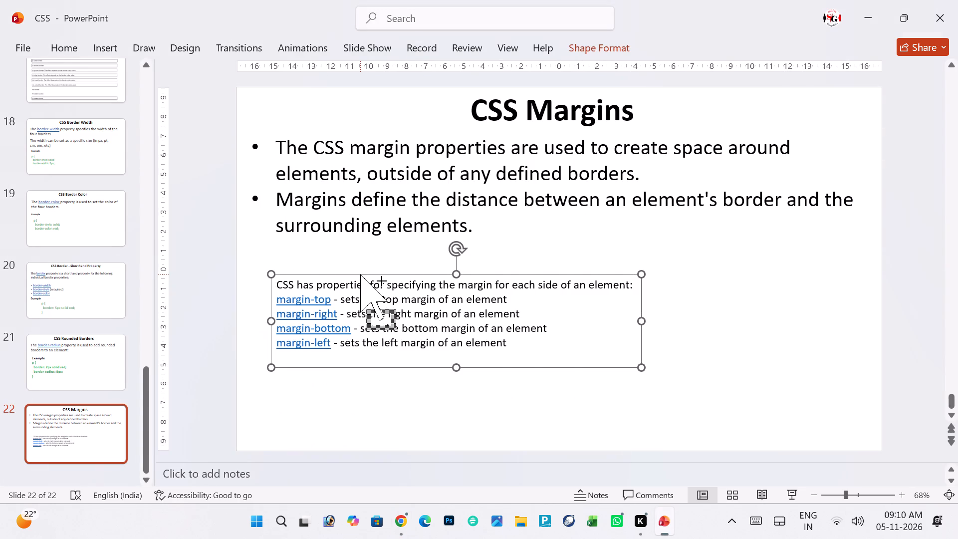
{"action": "key", "text": "ctrl+shift+period"}
{"action": "key", "text": "ctrl+shift+period"}
{"action": "key", "text": "ctrl+shift+period"}
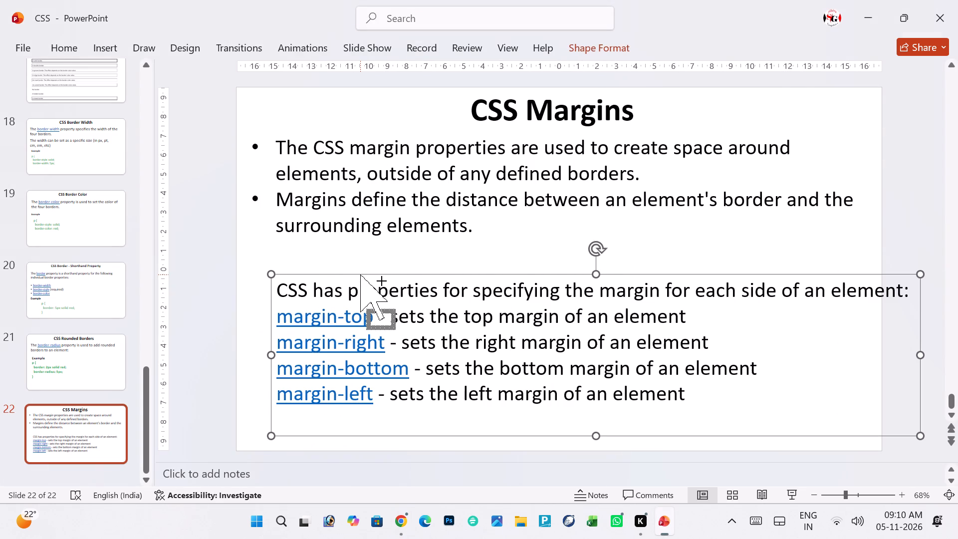
{"action": "left_click_drag", "start_coordinate": [375, 273], "coordinate": [354, 258]}
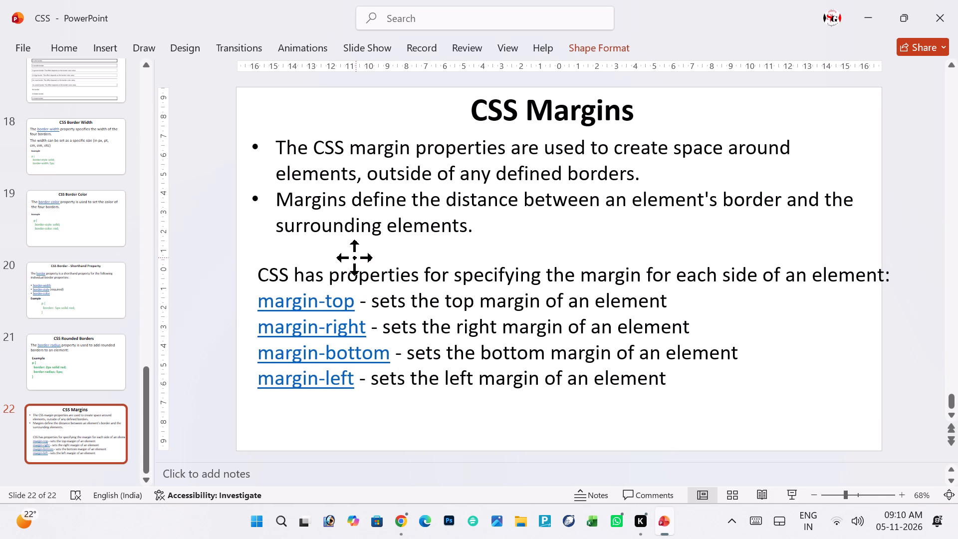
{"action": "left_click_drag", "start_coordinate": [354, 258], "coordinate": [350, 255]}
Format the margin-top, margin-right, margin-bottom and margin-left lines as a round-bullet list, removing any stray empty text box beside the slide.
{"action": "left_click_drag", "start_coordinate": [251, 304], "coordinate": [347, 385]}
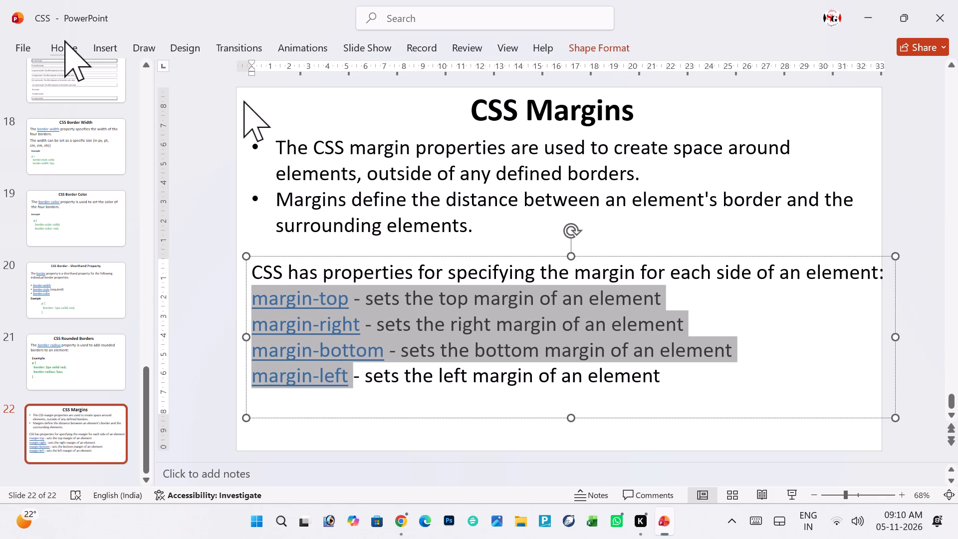
{"action": "left_click", "coordinate": [64, 40]}
{"action": "left_click", "coordinate": [443, 81]}
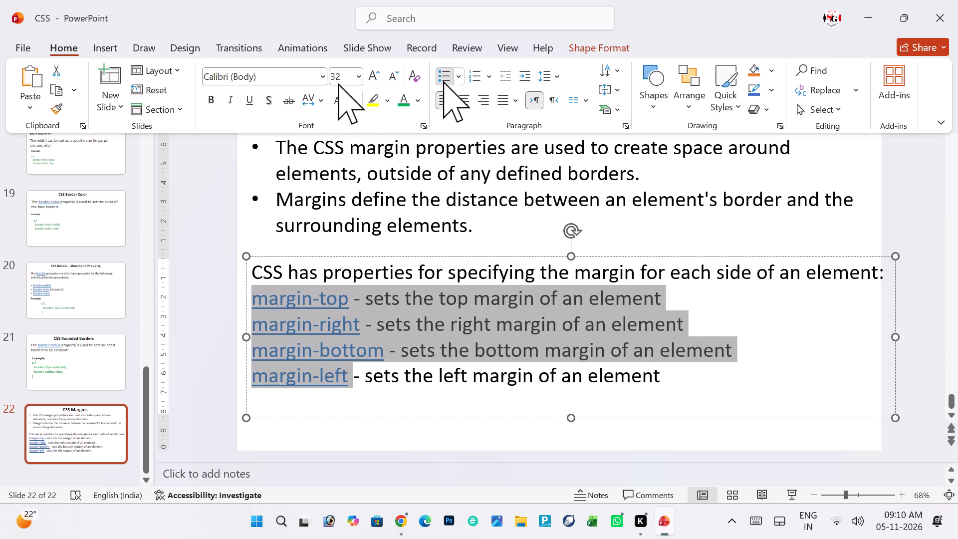
{"action": "left_click", "coordinate": [206, 243]}
{"action": "left_click", "coordinate": [206, 243]}
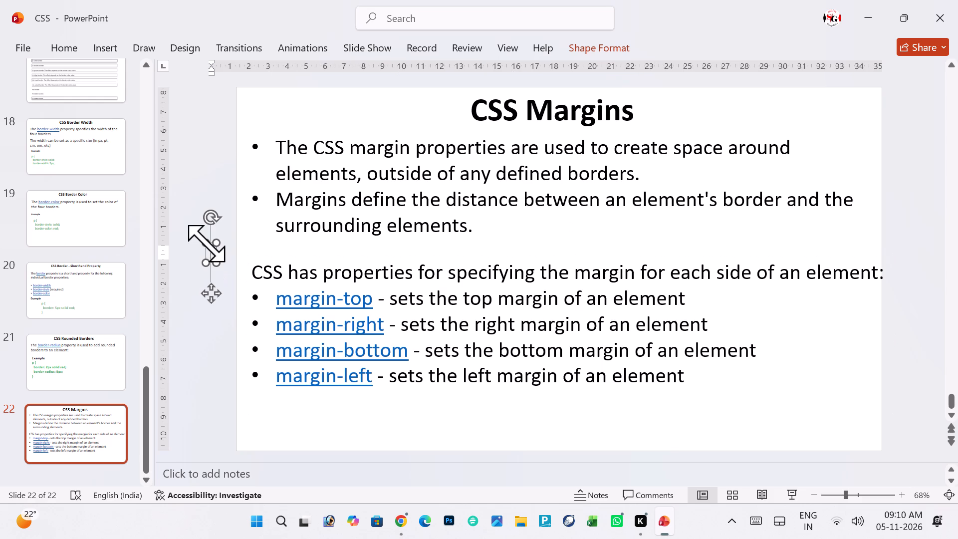
{"action": "left_click", "coordinate": [217, 253]}
{"action": "key", "text": "Delete"}
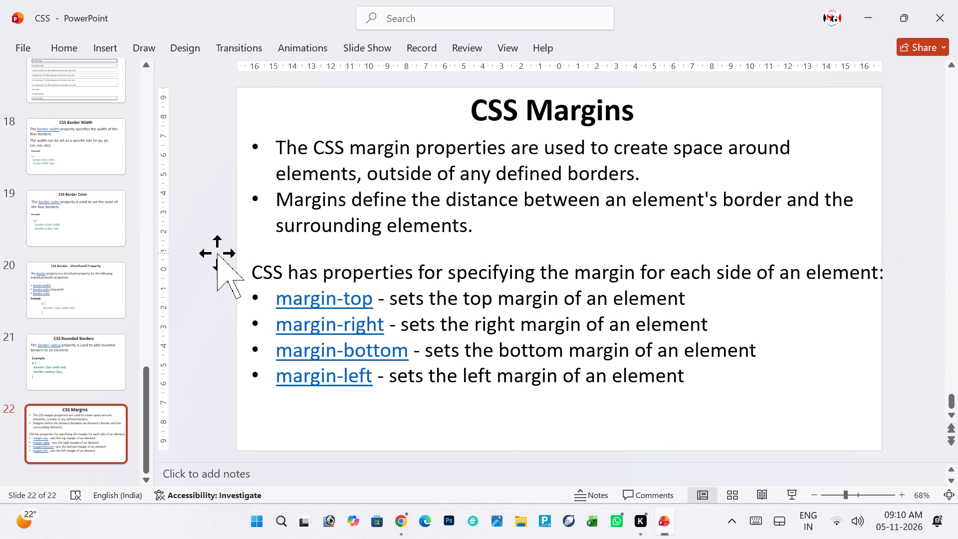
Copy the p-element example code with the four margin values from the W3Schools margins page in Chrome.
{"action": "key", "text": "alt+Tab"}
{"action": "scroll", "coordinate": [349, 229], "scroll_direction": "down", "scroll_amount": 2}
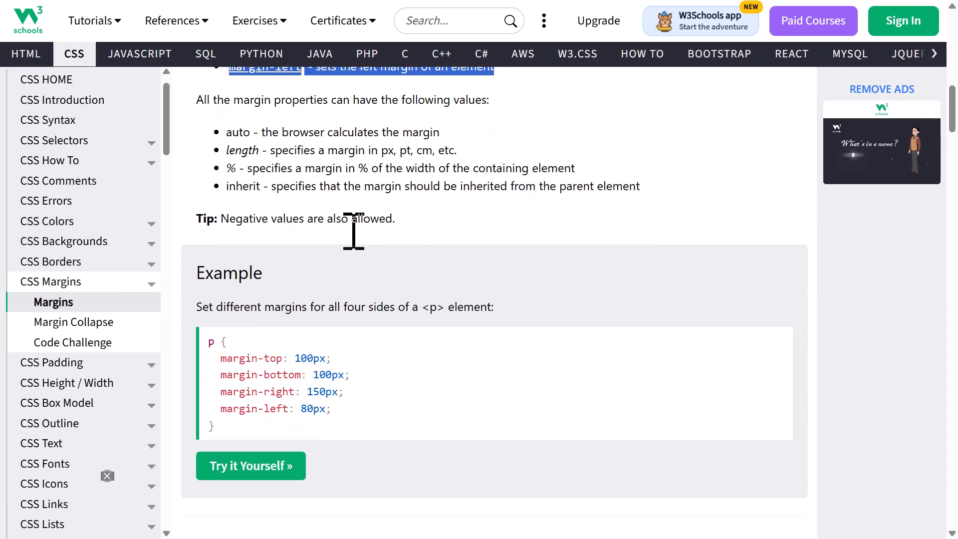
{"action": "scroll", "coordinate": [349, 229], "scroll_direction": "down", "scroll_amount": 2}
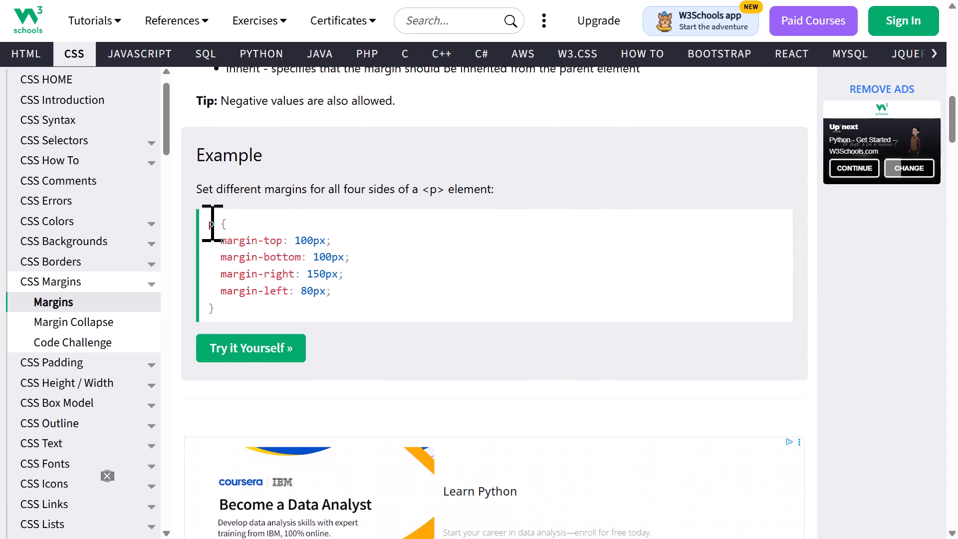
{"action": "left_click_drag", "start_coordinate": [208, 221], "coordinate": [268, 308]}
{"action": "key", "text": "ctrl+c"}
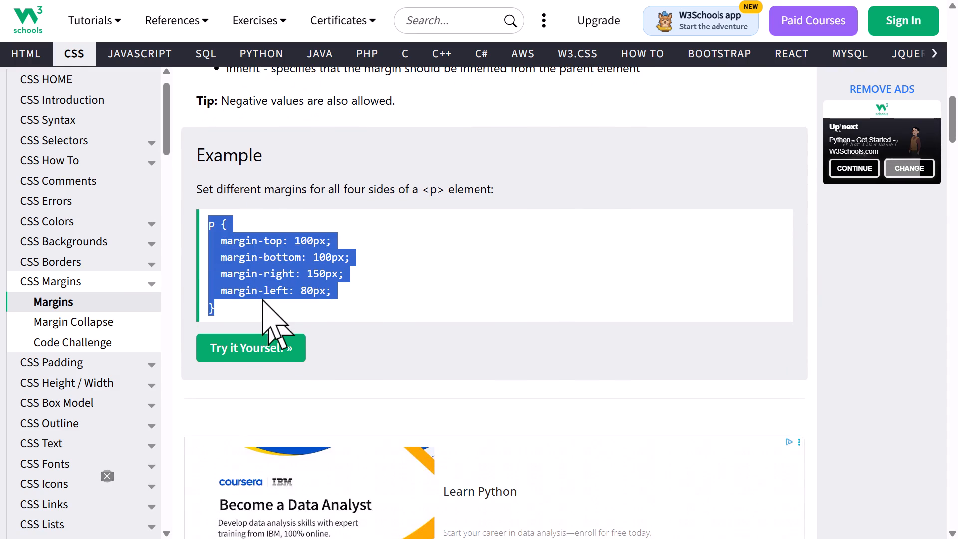
Back in PowerPoint, shift the individual-sides text box slightly lower on slide 22 to leave a gap below the first bullets.
{"action": "key", "text": "alt+Tab"}
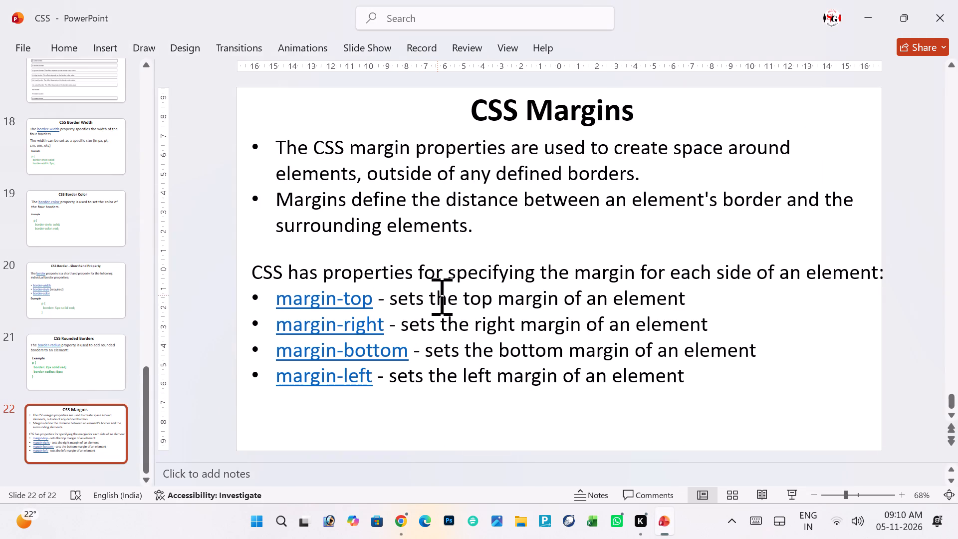
{"action": "left_click", "coordinate": [438, 295]}
{"action": "left_click_drag", "start_coordinate": [444, 256], "coordinate": [444, 255]}
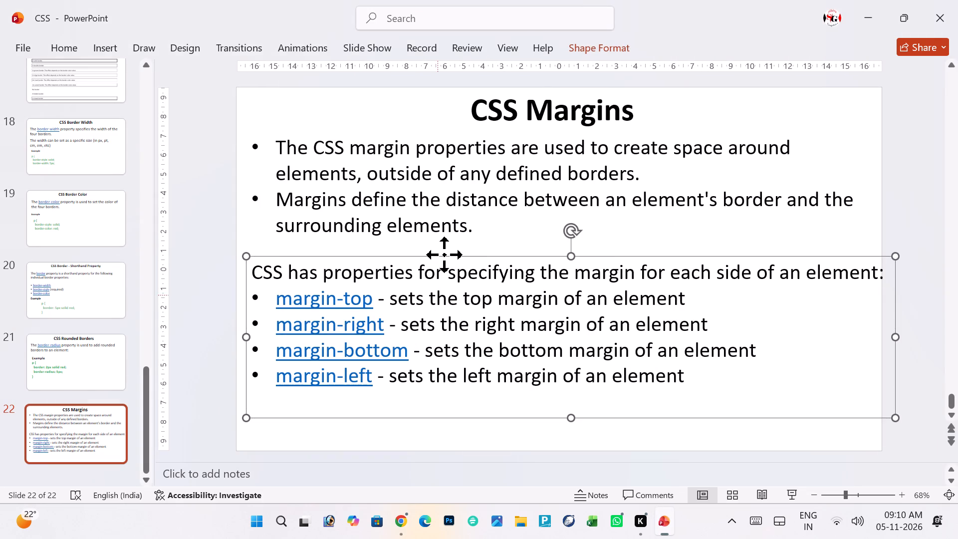
{"action": "left_click_drag", "start_coordinate": [444, 255], "coordinate": [444, 239]}
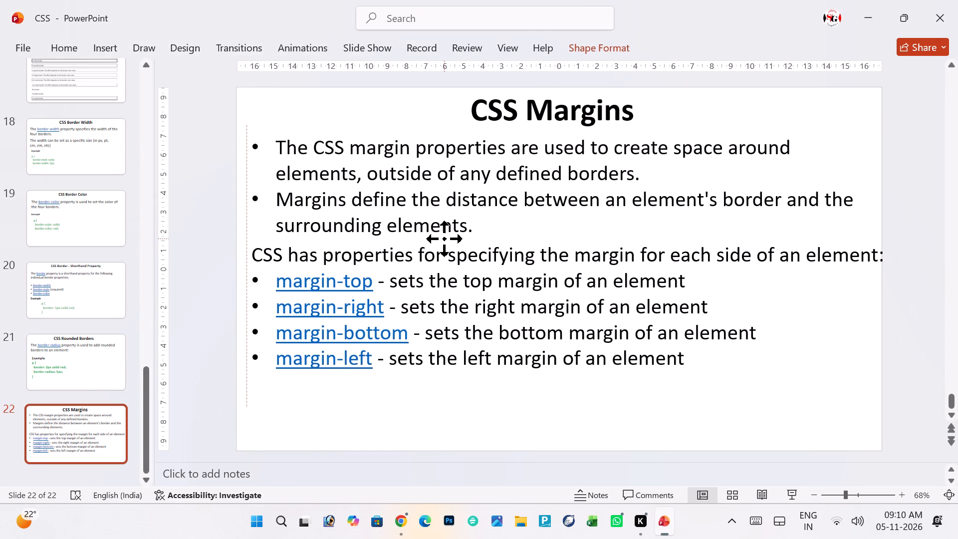
{"action": "left_click_drag", "start_coordinate": [444, 239], "coordinate": [449, 268]}
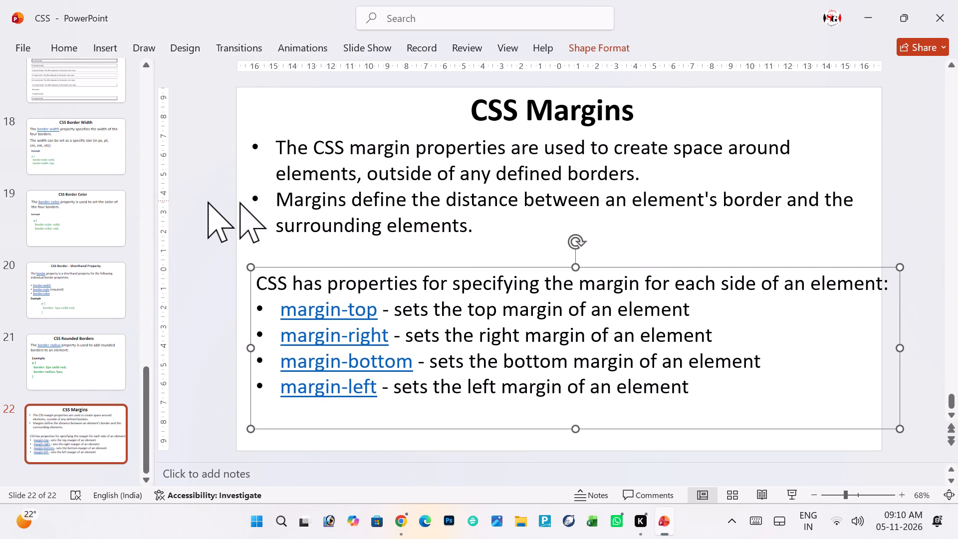
{"action": "left_click", "coordinate": [205, 201]}
Add slide 23 after the CSS Margins slide and delete its title and content placeholders.
{"action": "key", "text": "ctrl+m"}
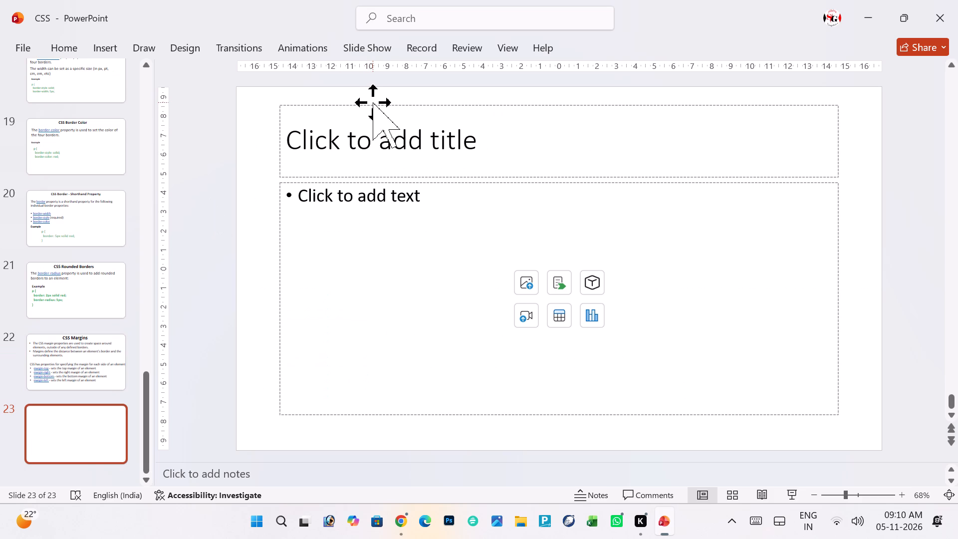
{"action": "left_click", "coordinate": [373, 102]}
{"action": "key", "text": "Delete"}
{"action": "left_click", "coordinate": [410, 180]}
{"action": "key", "text": "Delete"}
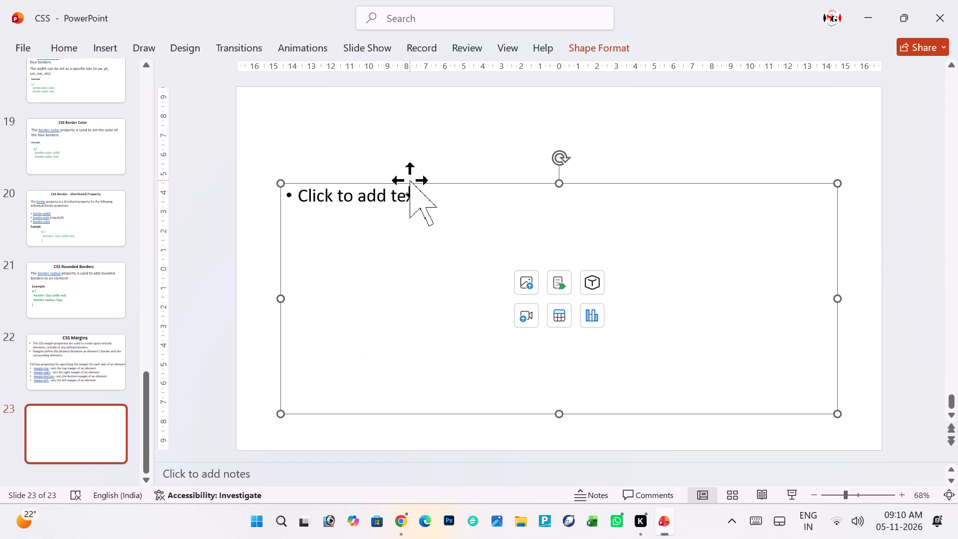
{"action": "key", "text": "Delete"}
Open the individual margins example in the W3Schools Tryit editor in Chrome and copy its full HTML code into a text box at slide 23's upper-left corner.
{"action": "key", "text": "alt+Tab"}
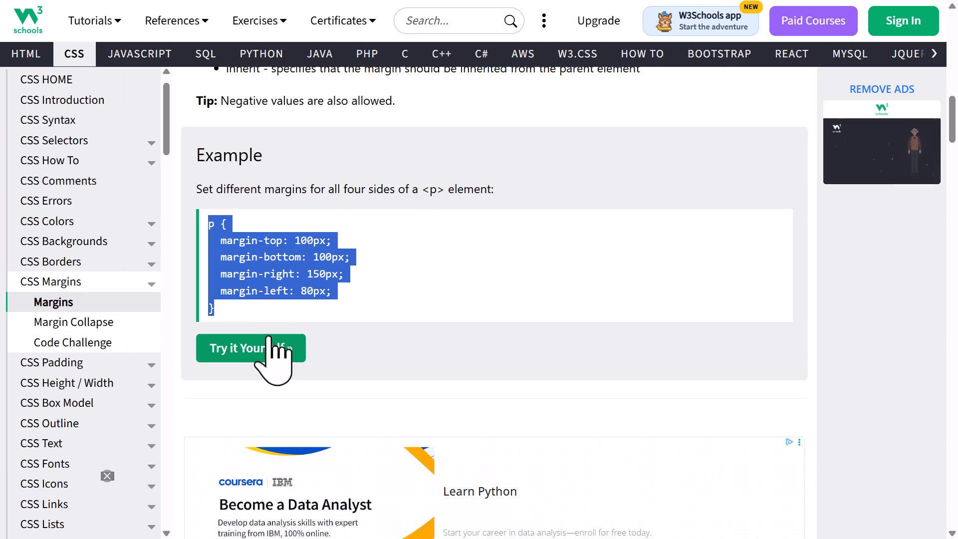
{"action": "left_click", "coordinate": [270, 343]}
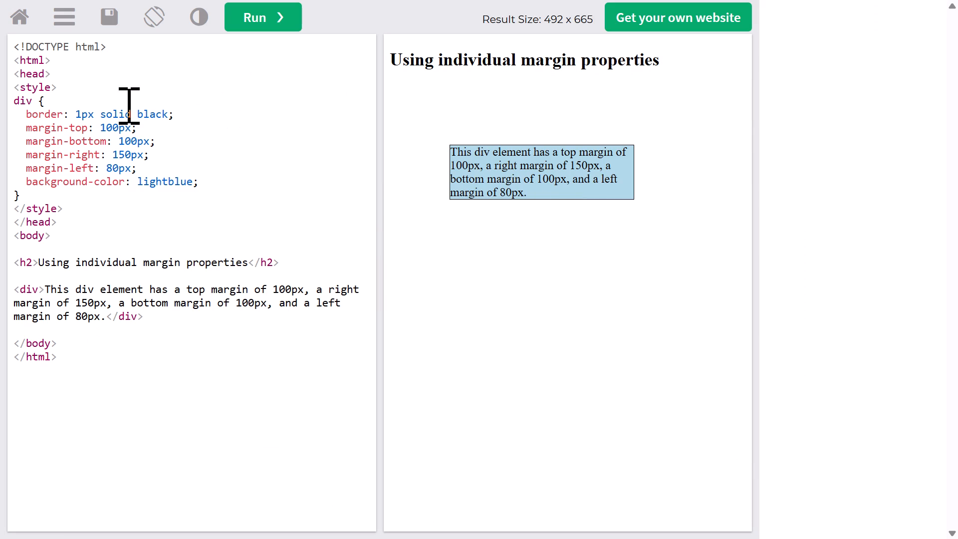
{"action": "left_click_drag", "start_coordinate": [11, 47], "coordinate": [124, 389]}
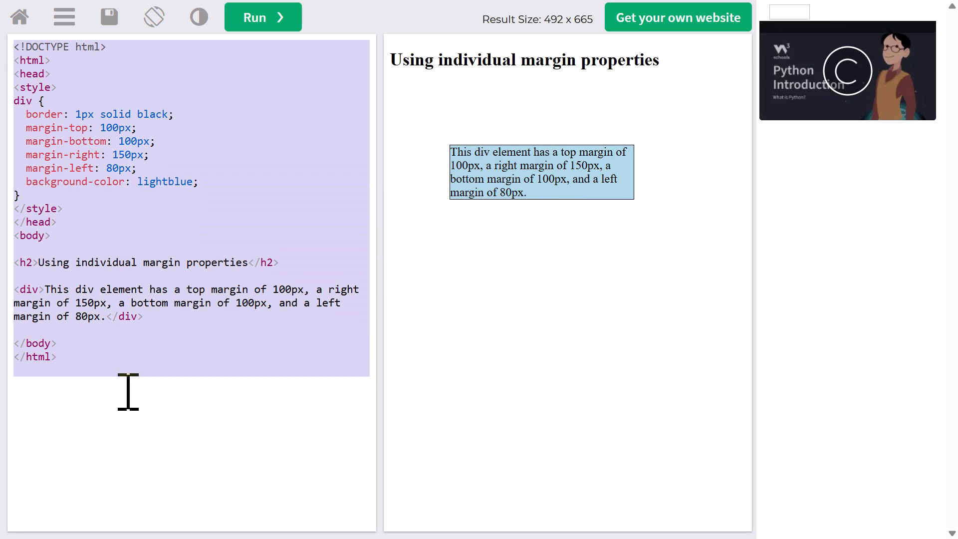
{"action": "left_click_drag", "start_coordinate": [124, 389], "coordinate": [124, 366]}
{"action": "key", "text": "ctrl+c"}
{"action": "key", "text": "alt+Tab"}
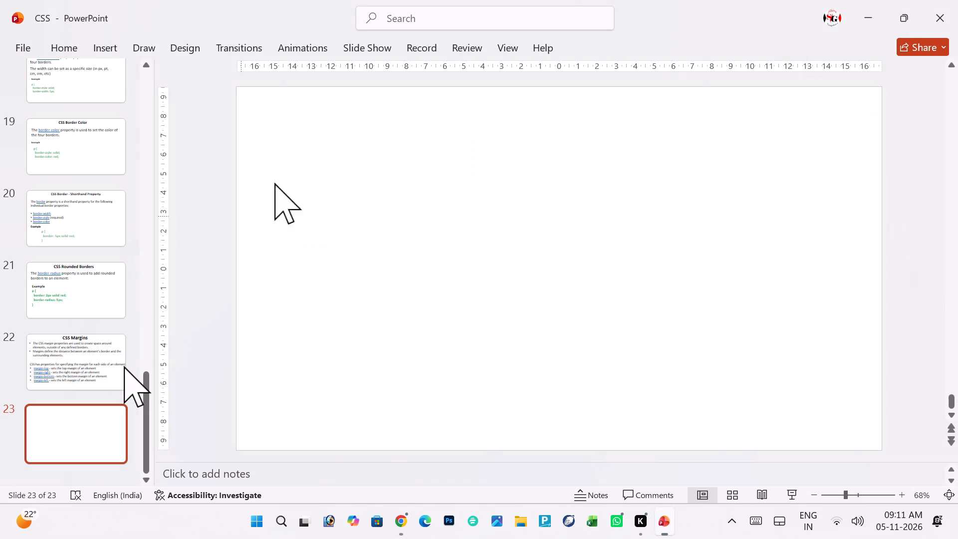
{"action": "left_click", "coordinate": [237, 94]}
{"action": "left_click_drag", "start_coordinate": [237, 94], "coordinate": [338, 117]}
{"action": "key", "text": "ctrl+v"}
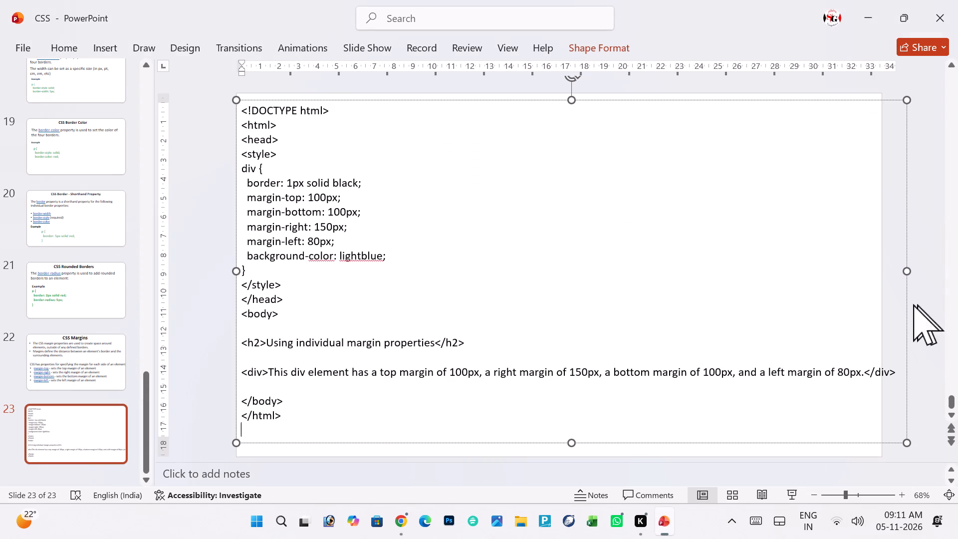
Narrow the code text box so it fits within slide 23 and make all of its code bold.
{"action": "left_click_drag", "start_coordinate": [906, 272], "coordinate": [831, 269]}
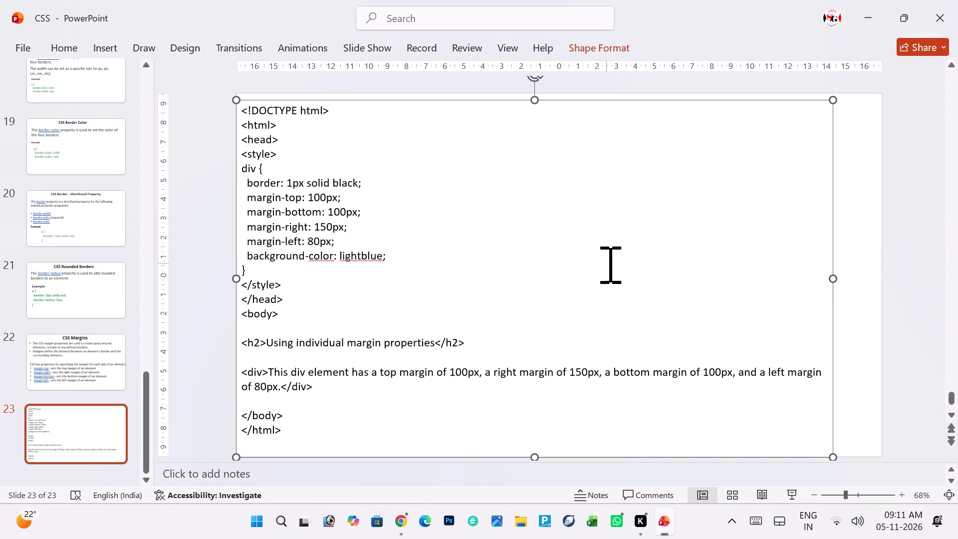
{"action": "left_click", "coordinate": [198, 249]}
{"action": "left_click", "coordinate": [288, 219]}
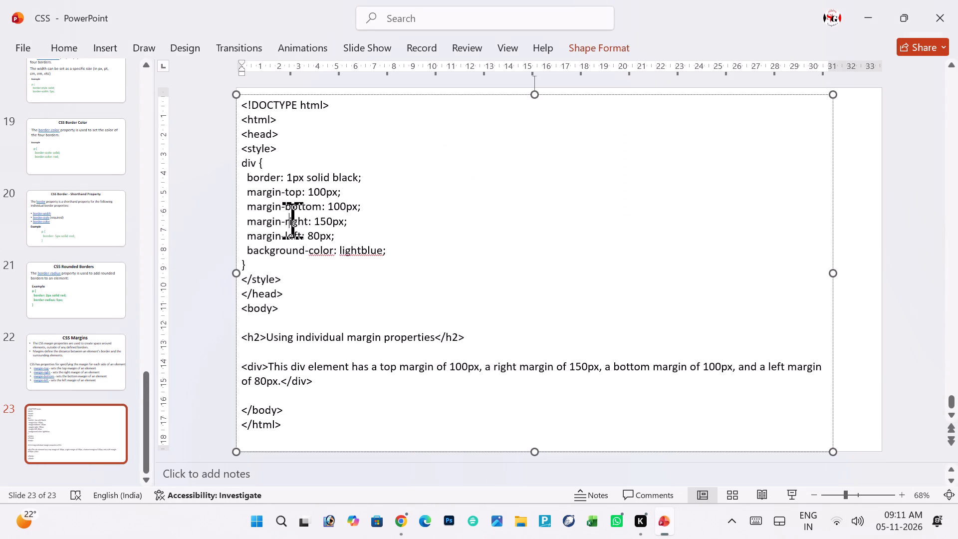
{"action": "left_click", "coordinate": [238, 211]}
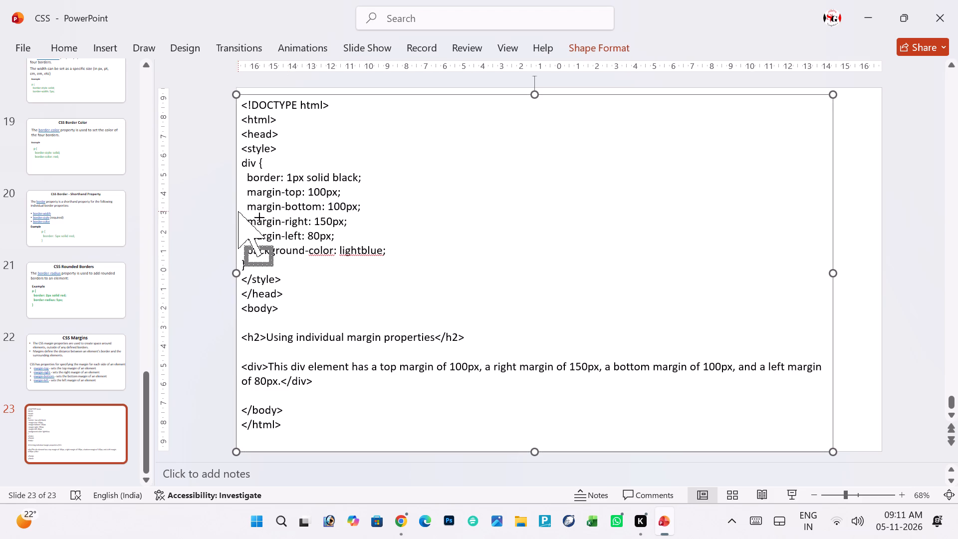
{"action": "key", "text": "ctrl+b"}
{"action": "left_click", "coordinate": [195, 174]}
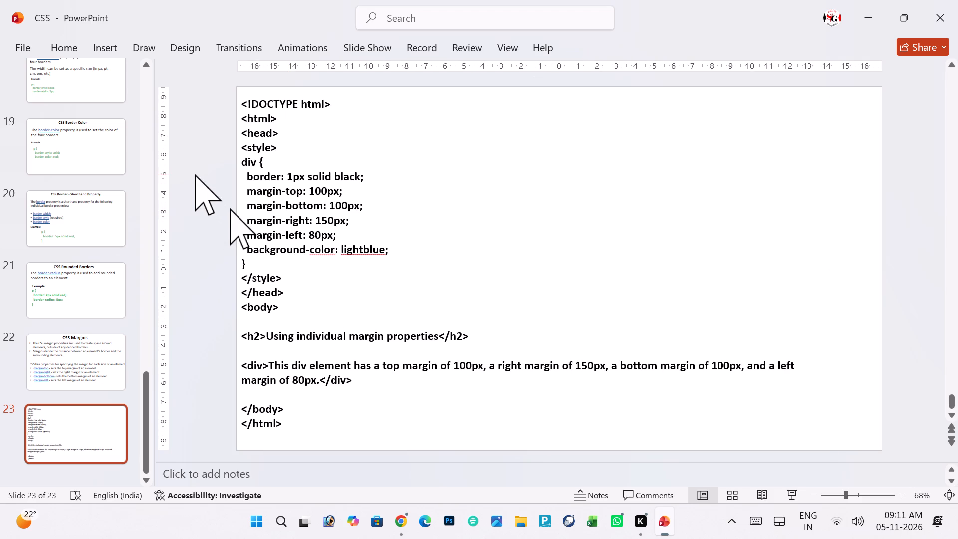
Insert a screen clipping of the Tryit result, covering the heading and the light-blue box, from Chrome onto slide 23.
{"action": "key", "text": "alt+Tab"}
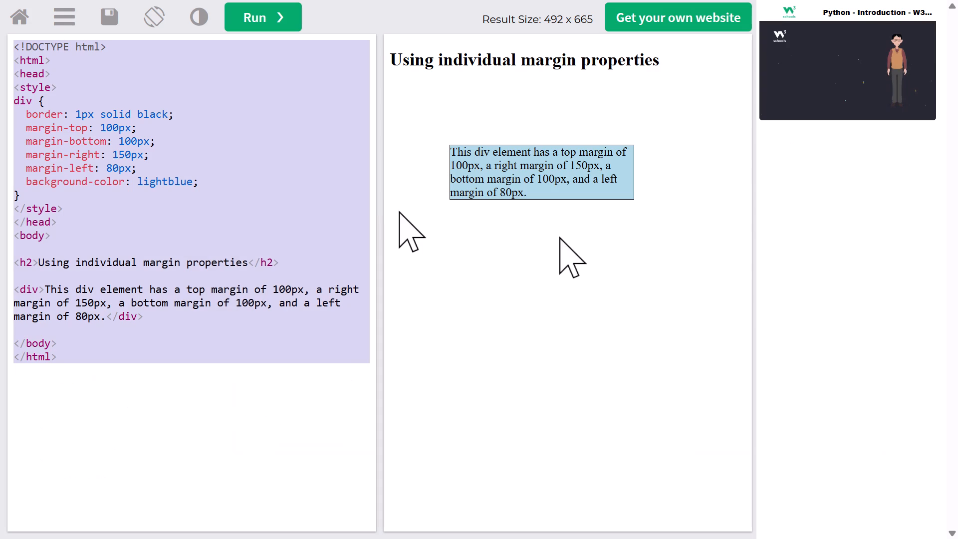
{"action": "key", "text": "alt+Tab"}
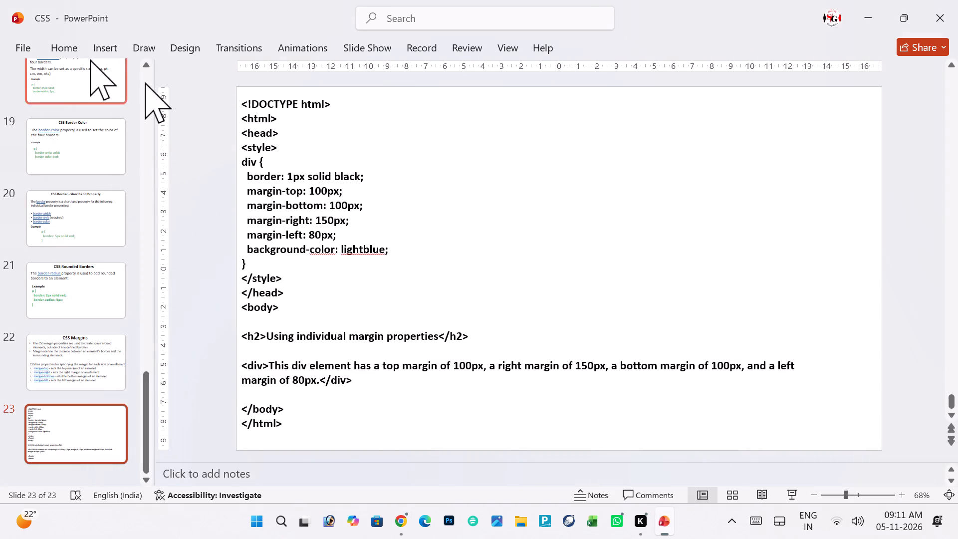
{"action": "left_click", "coordinate": [73, 46]}
{"action": "left_click", "coordinate": [100, 48]}
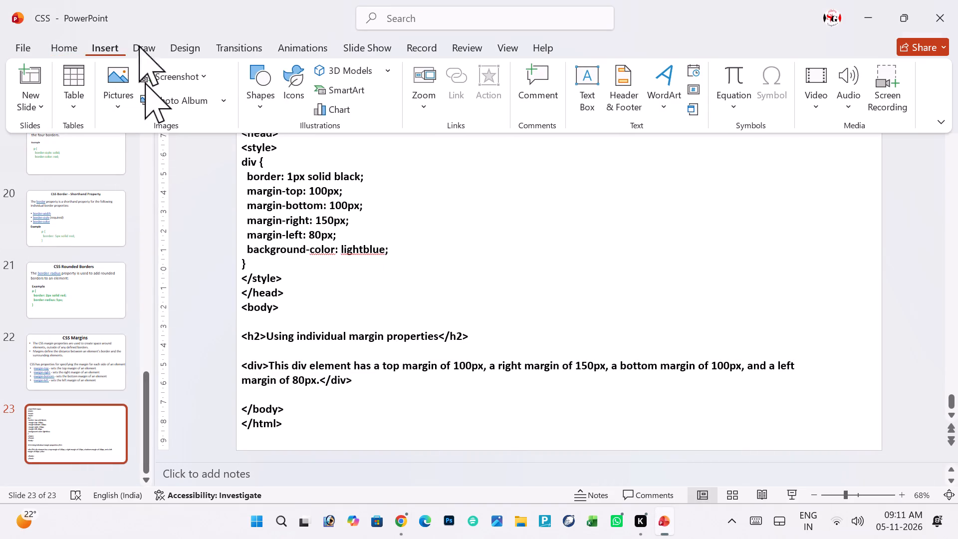
{"action": "left_click", "coordinate": [167, 80]}
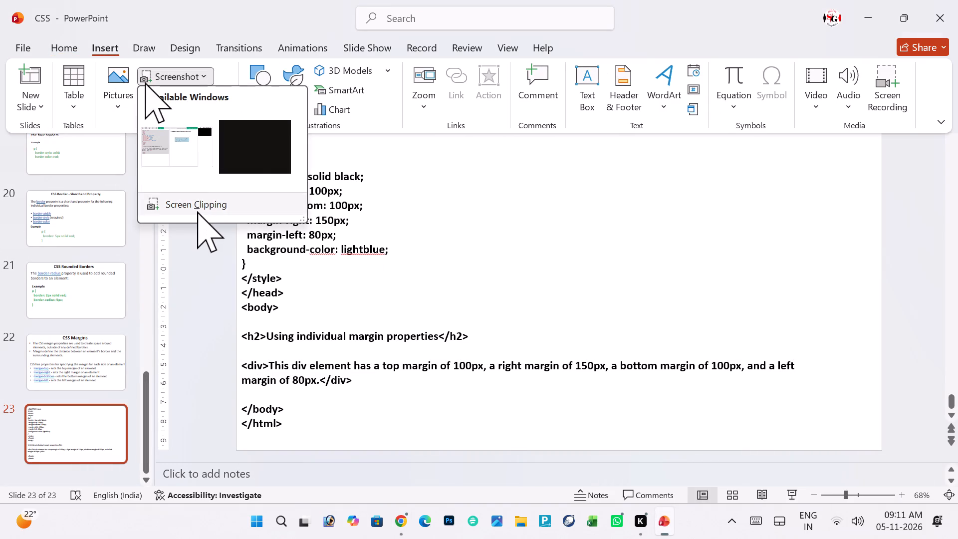
{"action": "left_click", "coordinate": [197, 211]}
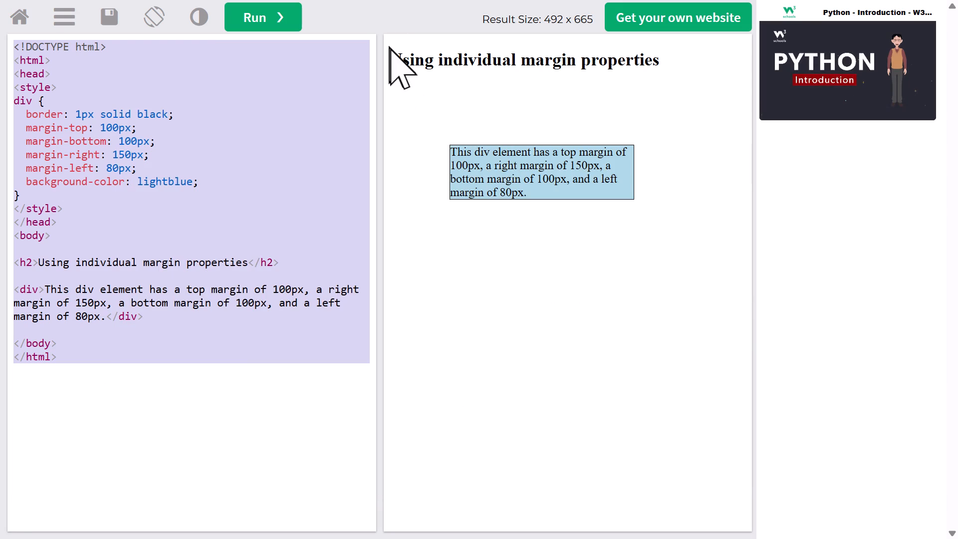
{"action": "left_click_drag", "start_coordinate": [386, 41], "coordinate": [515, 107]}
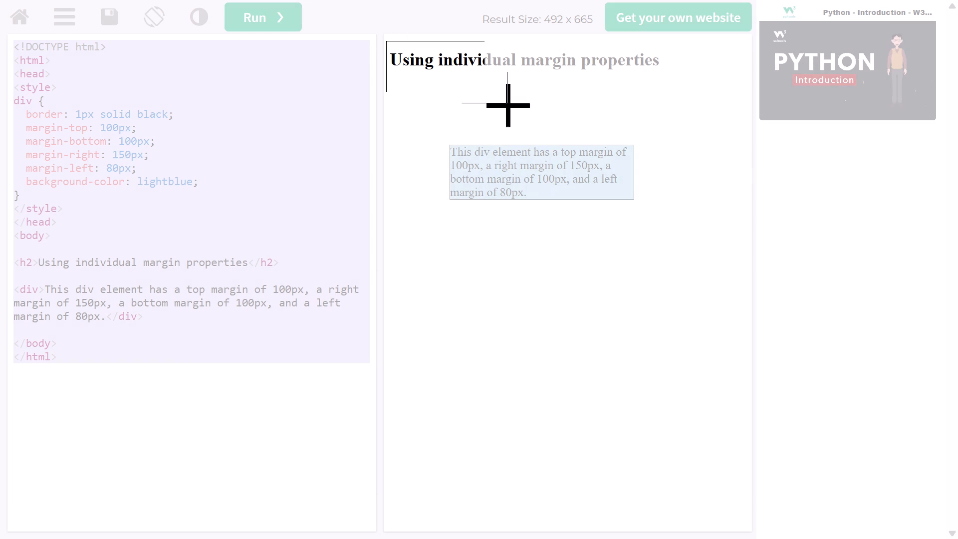
{"action": "left_click_drag", "start_coordinate": [515, 107], "coordinate": [734, 252]}
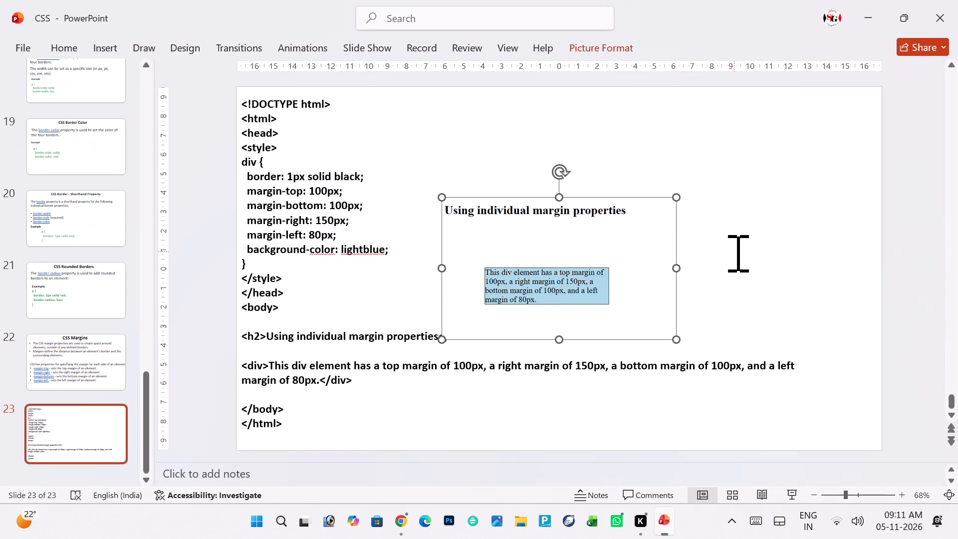
Move the result image to the empty area beside the code's upper part and enlarge it within the slide.
{"action": "left_click_drag", "start_coordinate": [596, 265], "coordinate": [704, 159]}
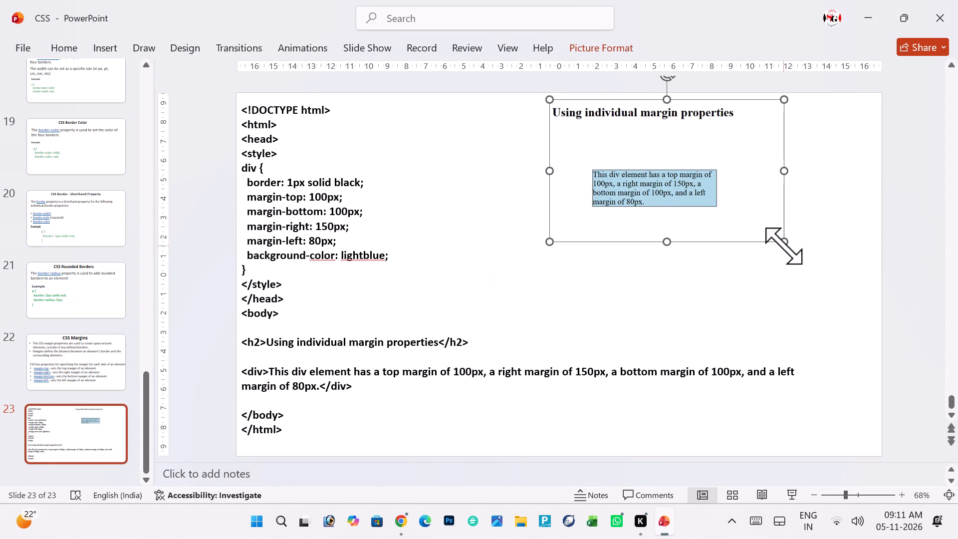
{"action": "left_click_drag", "start_coordinate": [785, 243], "coordinate": [861, 323]}
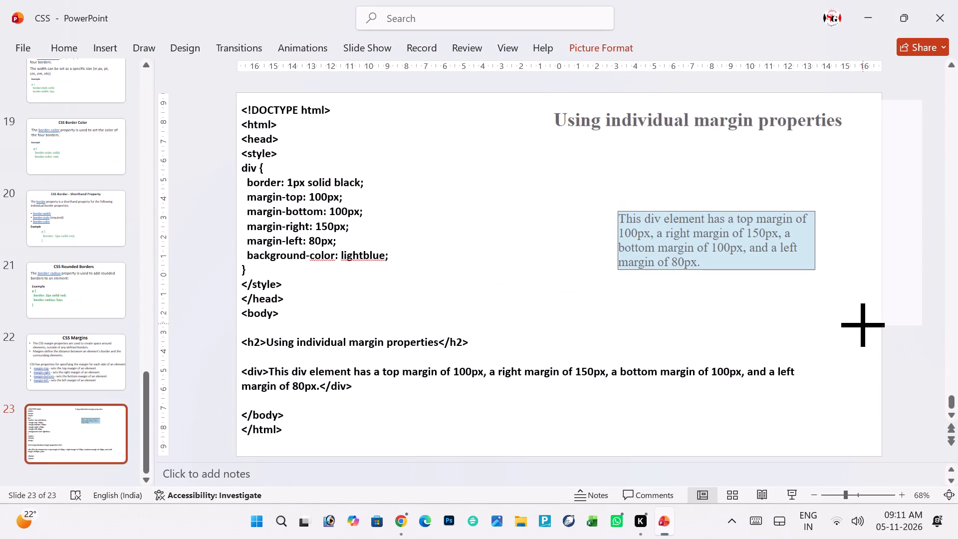
{"action": "left_click_drag", "start_coordinate": [861, 323], "coordinate": [847, 312]}
{"action": "left_click_drag", "start_coordinate": [815, 245], "coordinate": [785, 260]}
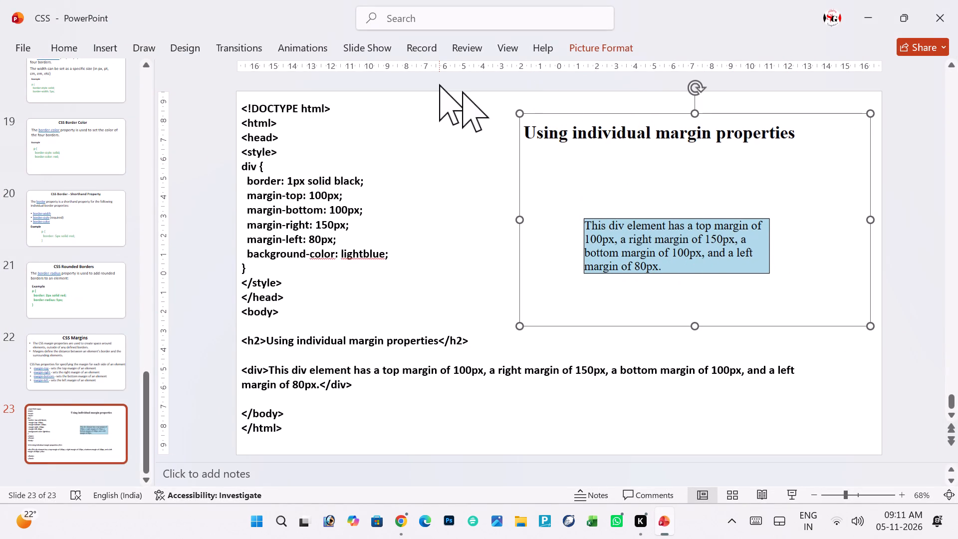
{"action": "left_click", "coordinate": [439, 84]}
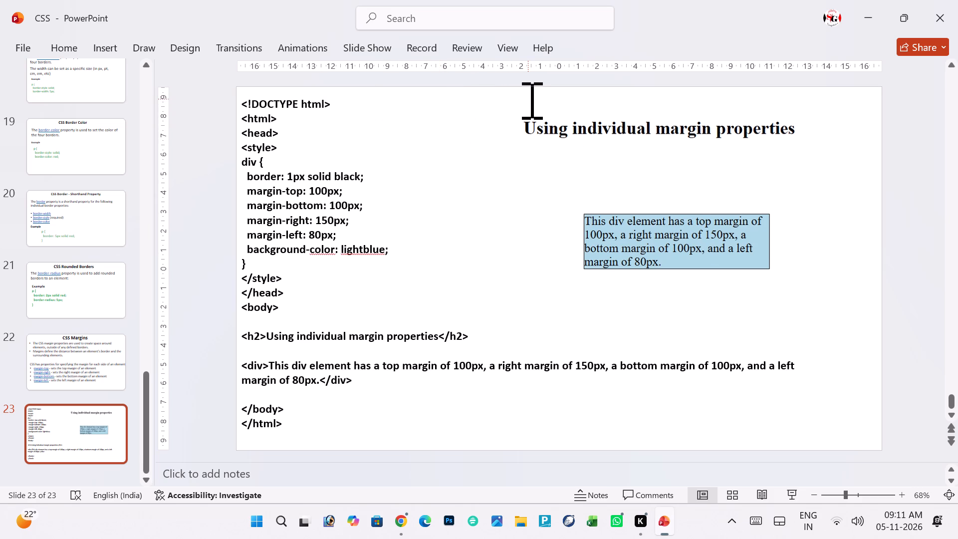
Add a text box reading "Output" and place it above the result image's heading on slide 23.
{"action": "left_click", "coordinate": [528, 99]}
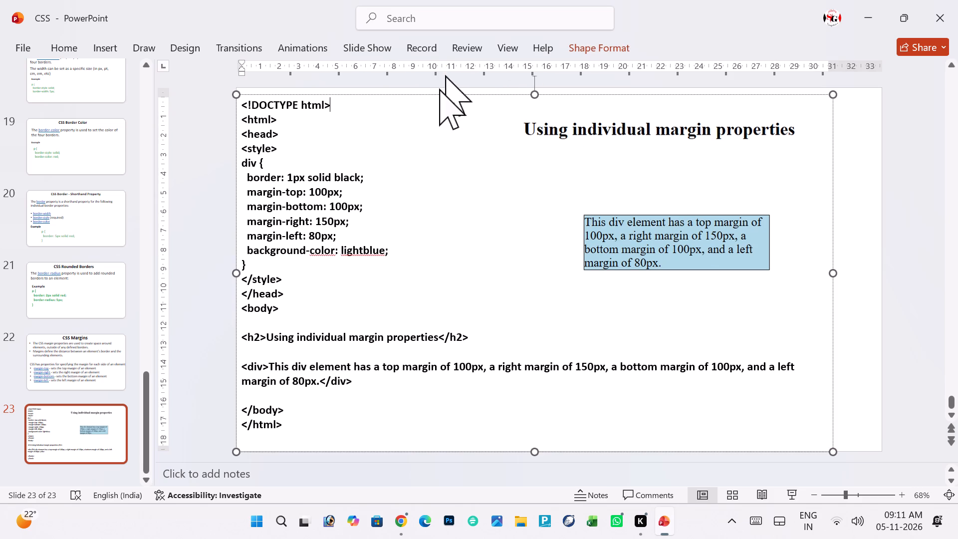
{"action": "double_click", "coordinate": [204, 148]}
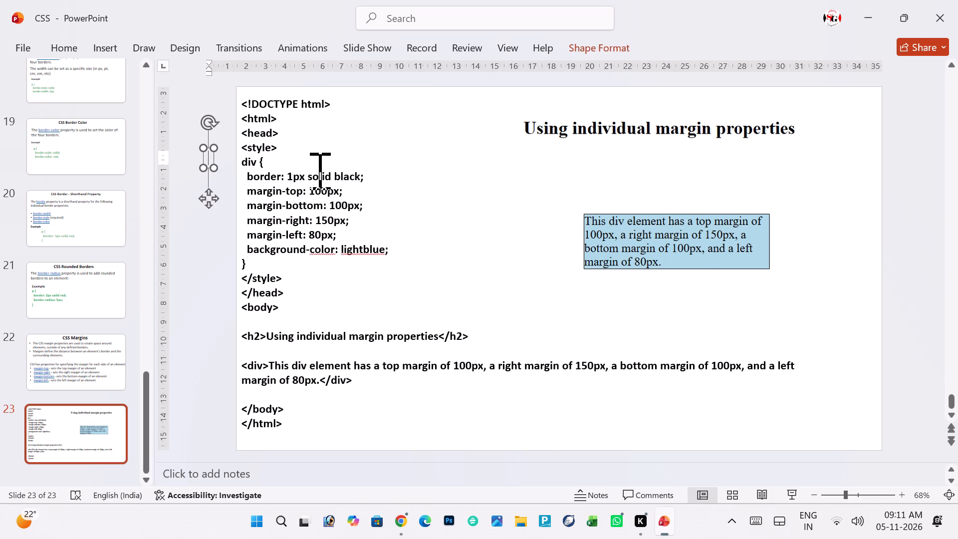
{"action": "type", "text": "utput"}
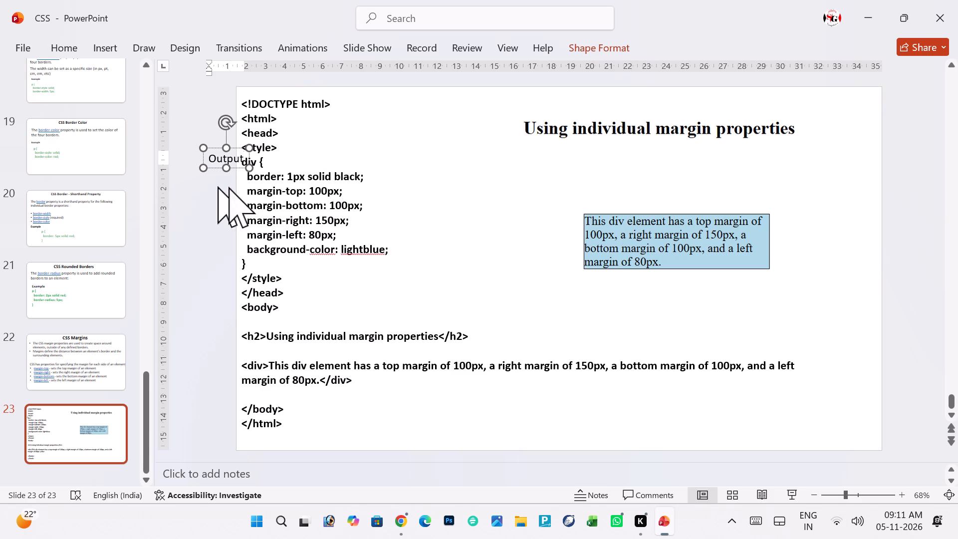
{"action": "left_click_drag", "start_coordinate": [212, 167], "coordinate": [548, 107]}
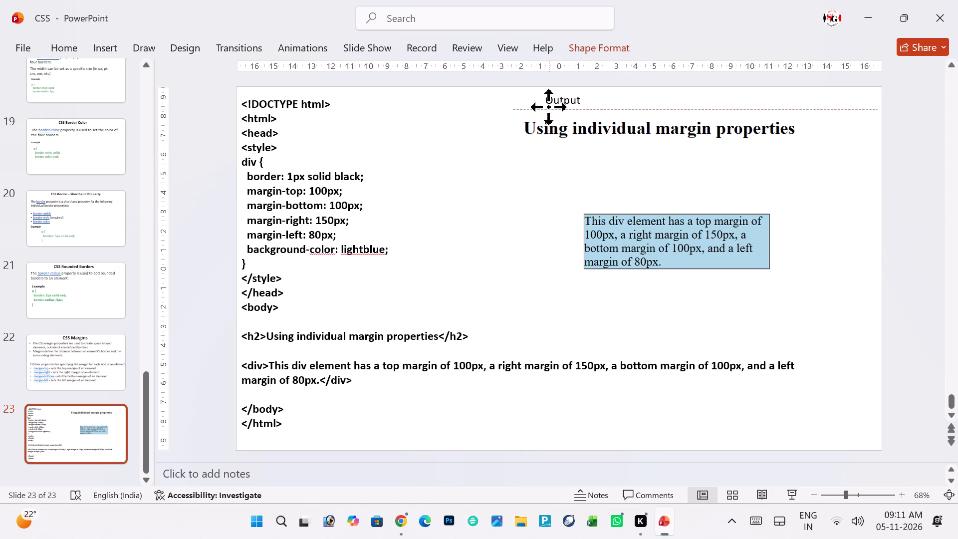
{"action": "left_click_drag", "start_coordinate": [548, 107], "coordinate": [640, 107]}
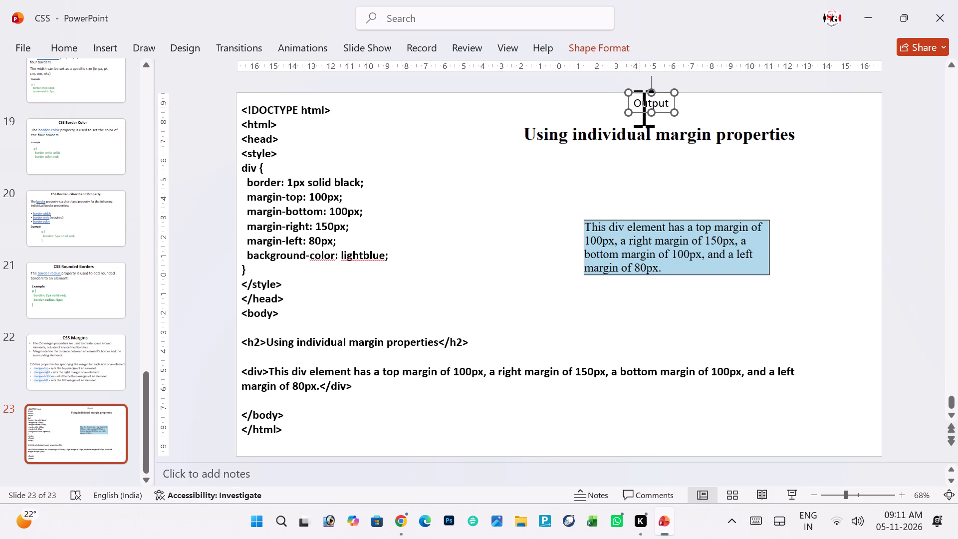
Format the "Output" label as bold, 28 pt, green text.
{"action": "key", "text": "ctrl+b"}
{"action": "key", "text": "ctrl+shift+period"}
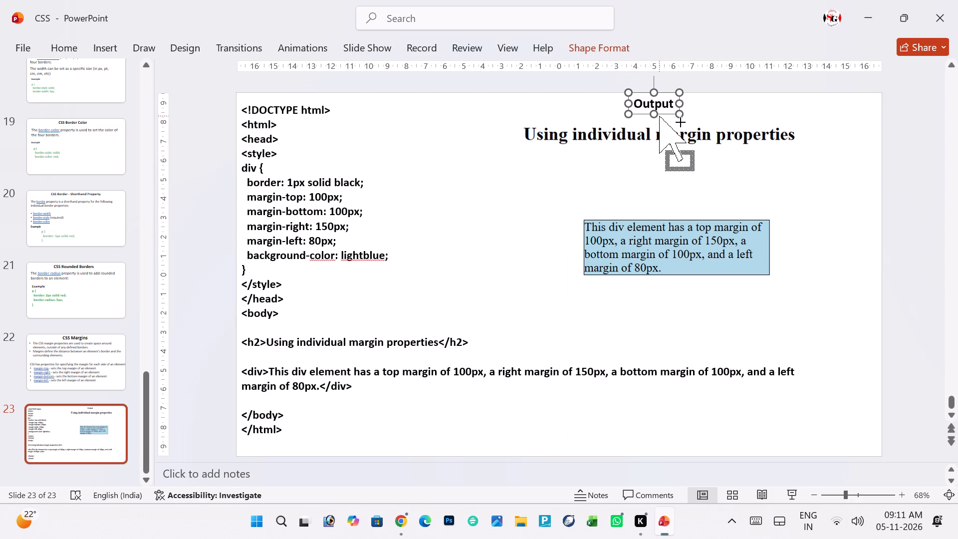
{"action": "key", "text": "ctrl+shift+period"}
{"action": "key", "text": "ctrl+shift+period"}
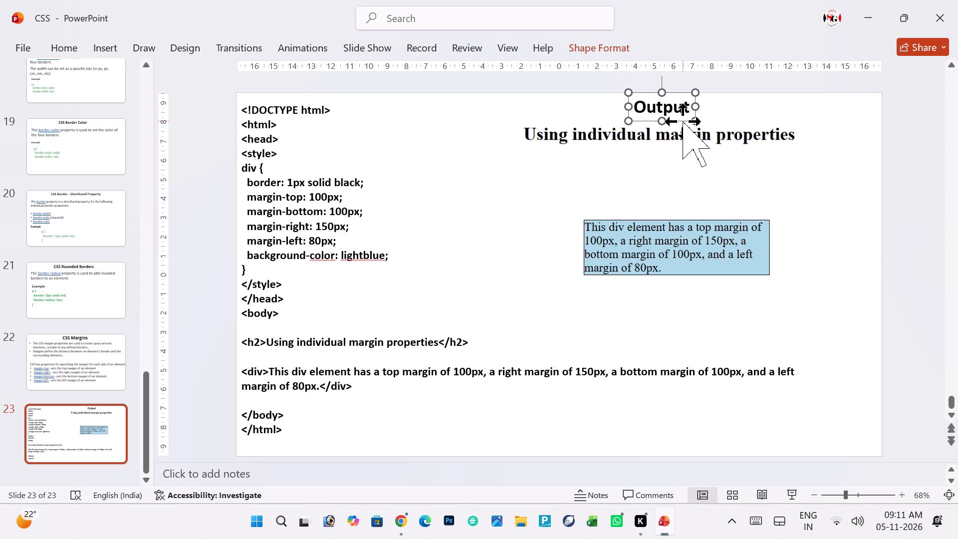
{"action": "left_click", "coordinate": [683, 122]}
{"action": "left_click", "coordinate": [65, 51]}
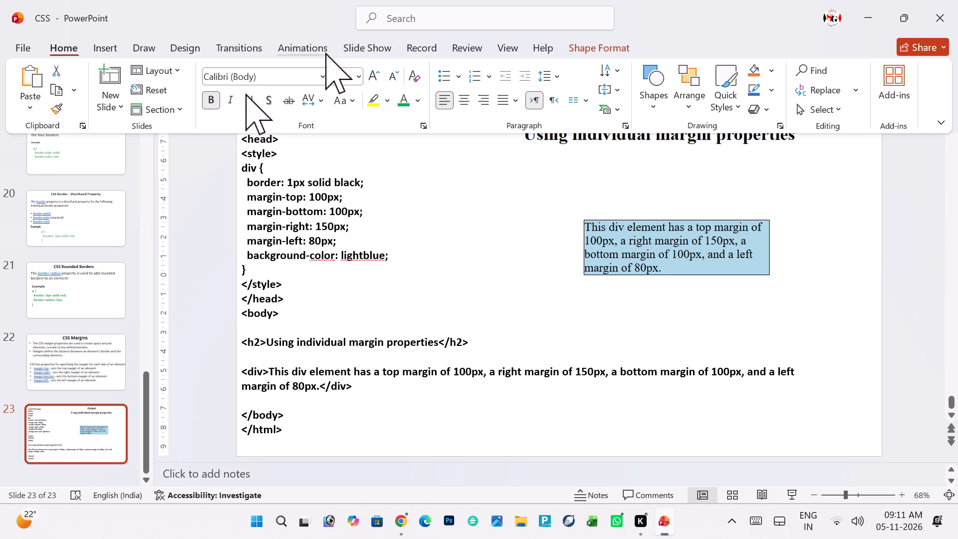
{"action": "left_click", "coordinate": [400, 97]}
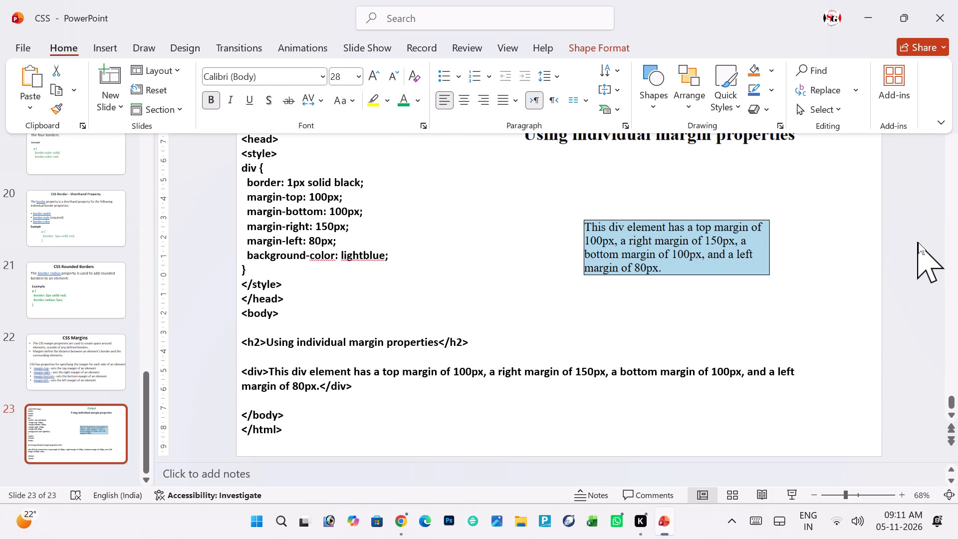
{"action": "left_click", "coordinate": [918, 242]}
{"action": "left_click", "coordinate": [918, 242]}
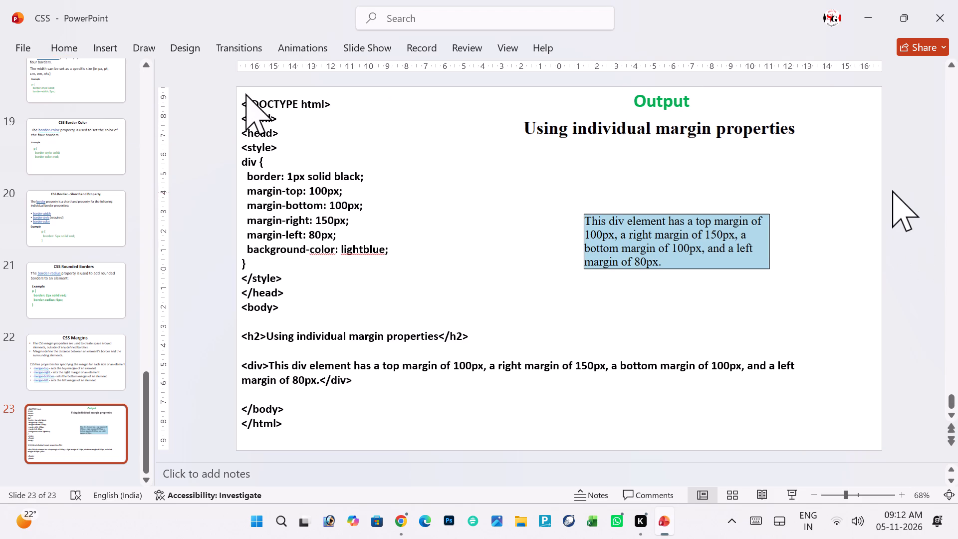
Save the presentation.
{"action": "key", "text": "ctrl+s"}
{"action": "left_click", "coordinate": [915, 174]}
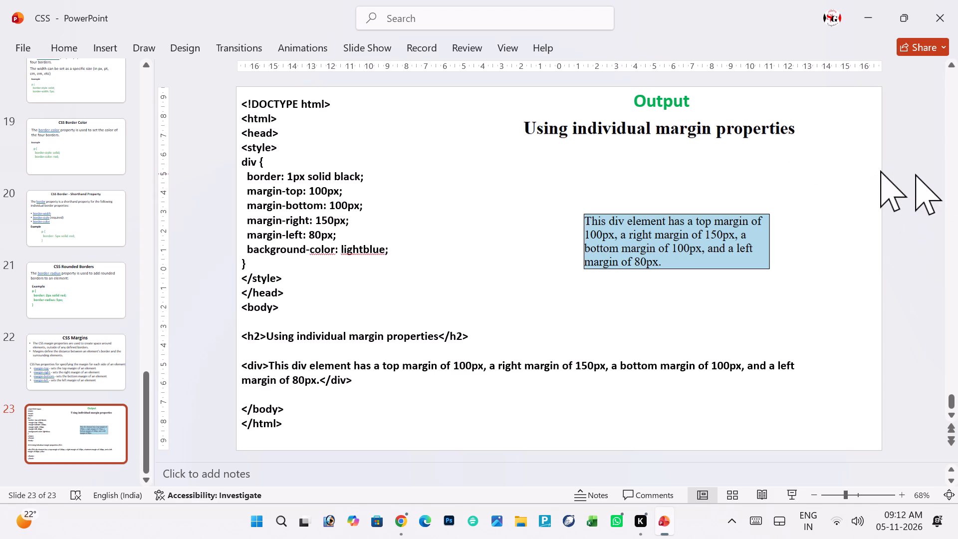